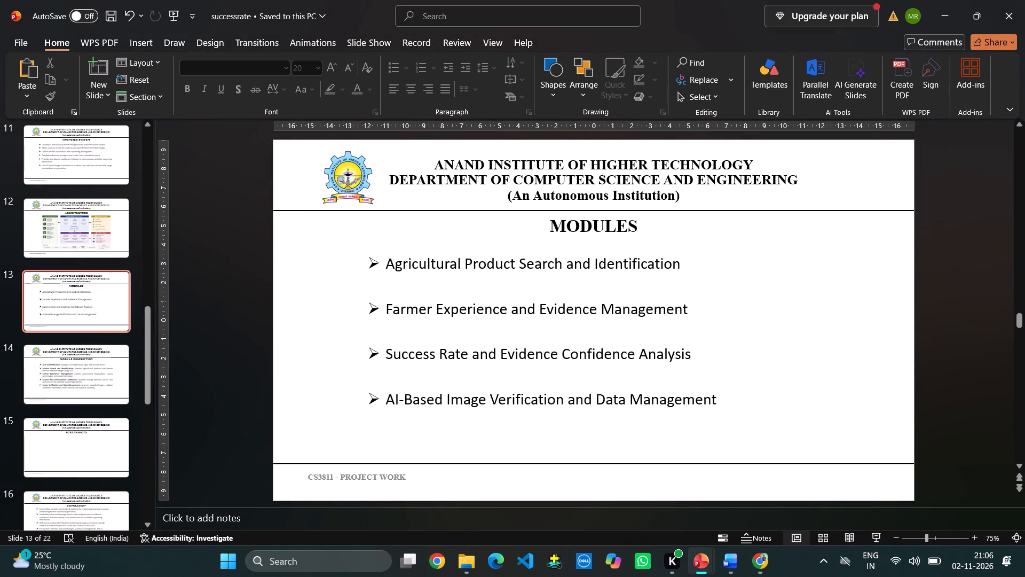
pyautogui.scroll(-1, 500, 339)
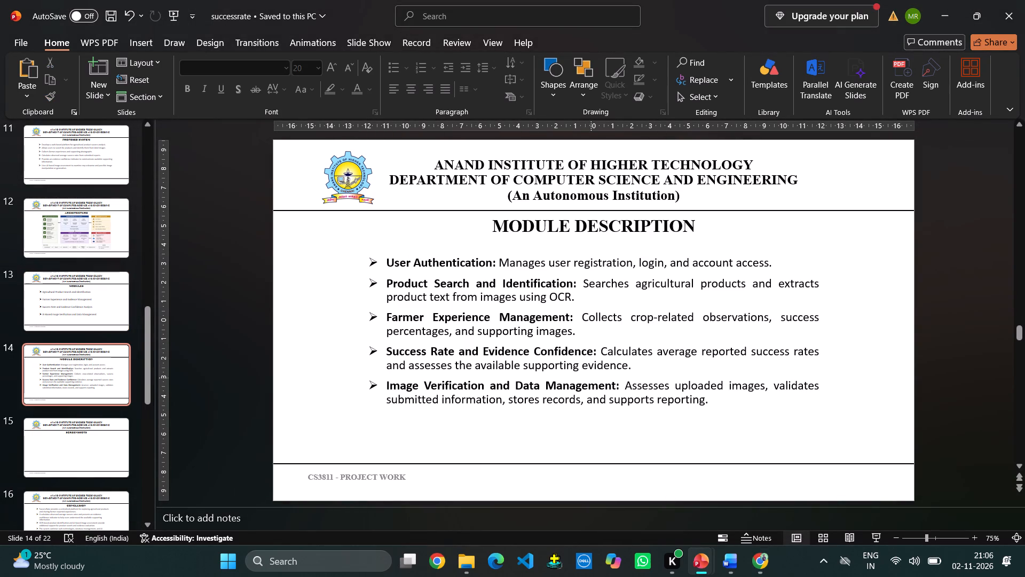
pyautogui.click(707, 402)
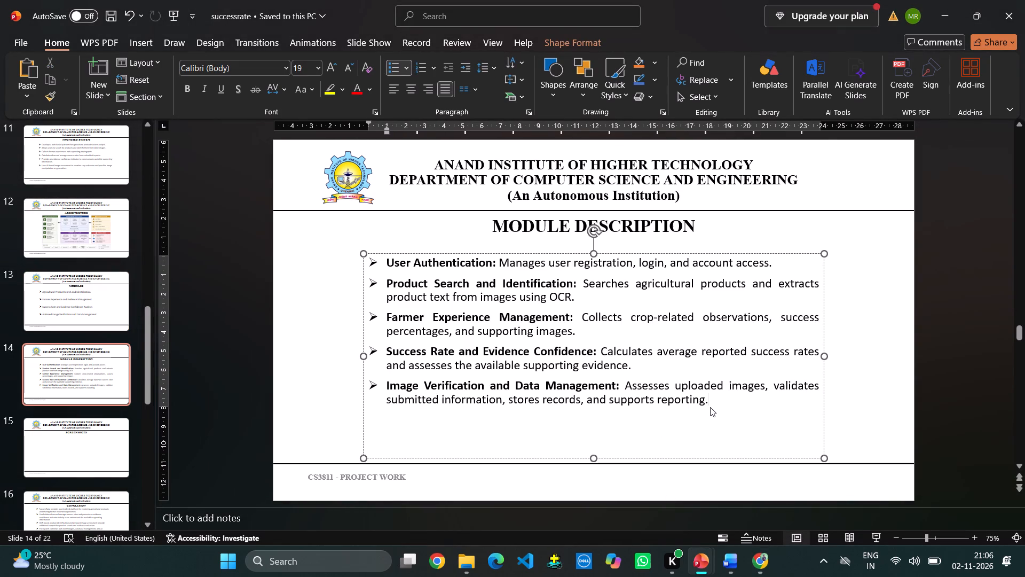
pyautogui.moveTo(710, 406); pyautogui.dragTo(391, 264)
pyautogui.press('BackSpace')
pyautogui.hotkey('ctrl', 'v')
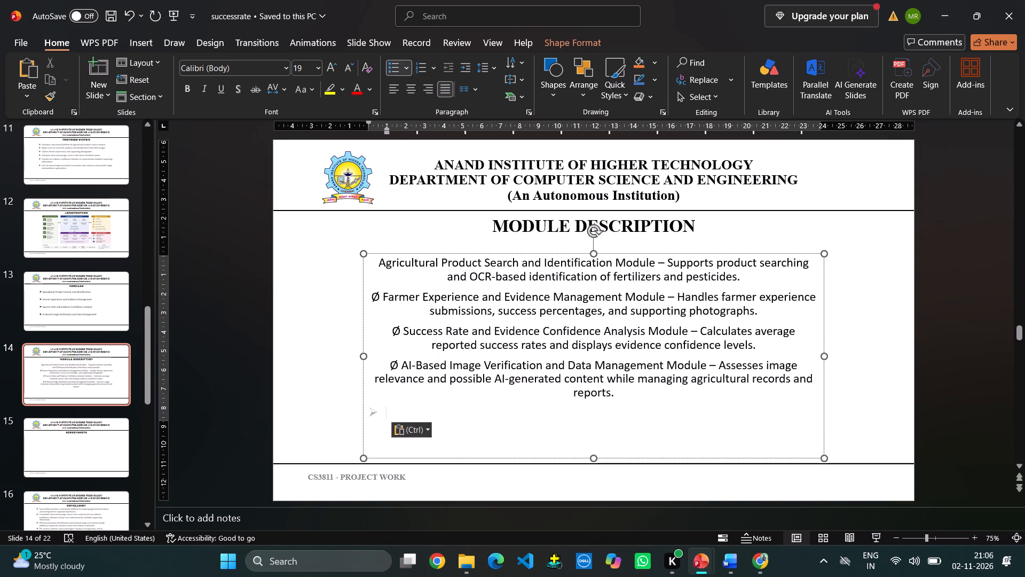
pyautogui.press('BackSpace')
pyautogui.press('BackSpace')
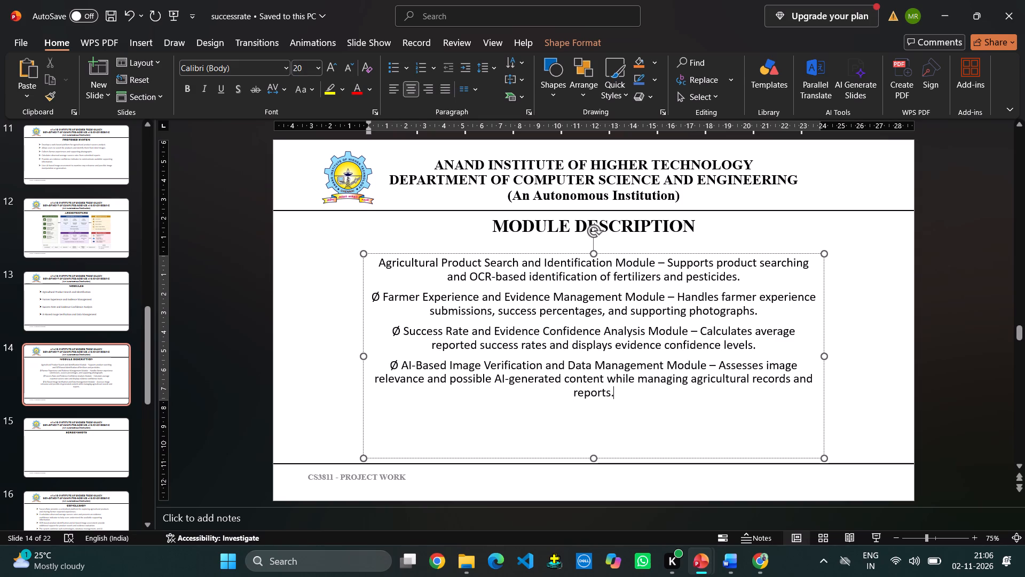
# Justify all four pasted module descriptions and format them as a bulleted list.
pyautogui.moveTo(382, 260); pyautogui.dragTo(438, 290)
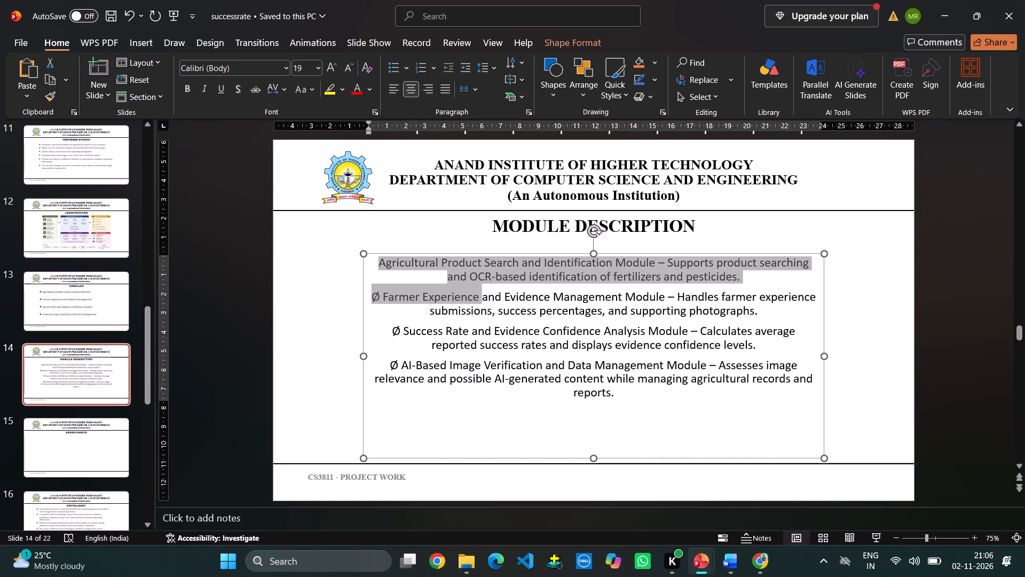
pyautogui.moveTo(438, 290); pyautogui.dragTo(620, 396)
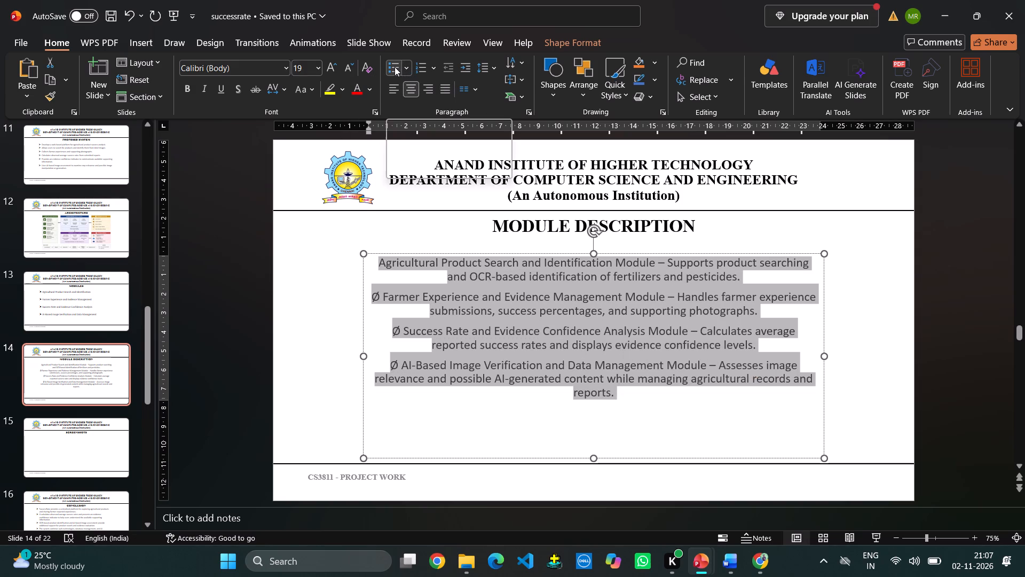
pyautogui.click(444, 85)
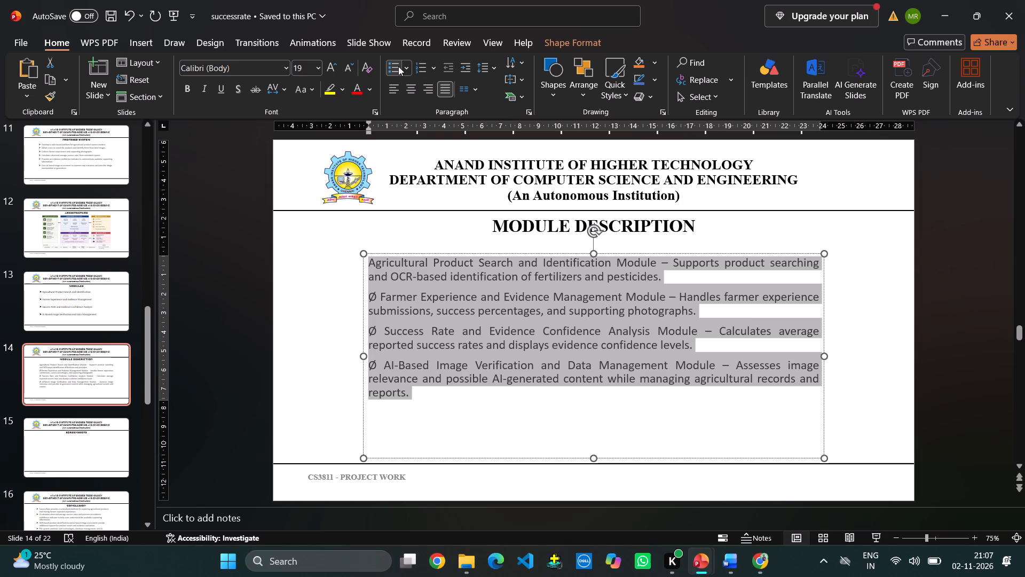
pyautogui.click(397, 66)
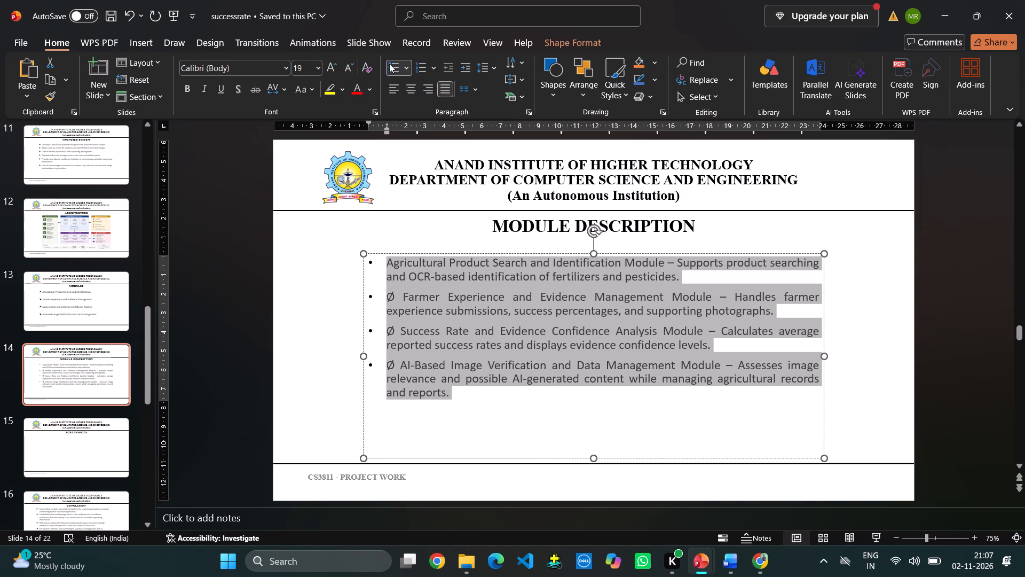
# Delete the stray "Ø" symbol and its space from the start of the second, third and fourth module descriptions.
pyautogui.click(398, 296)
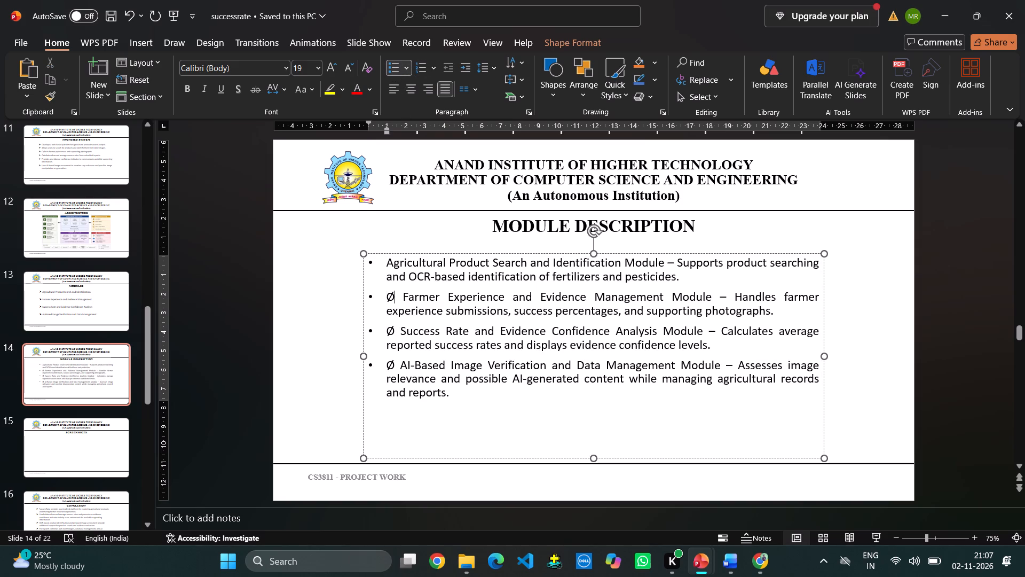
pyautogui.click(404, 296)
pyautogui.press('BackSpace')
pyautogui.press('BackSpace')
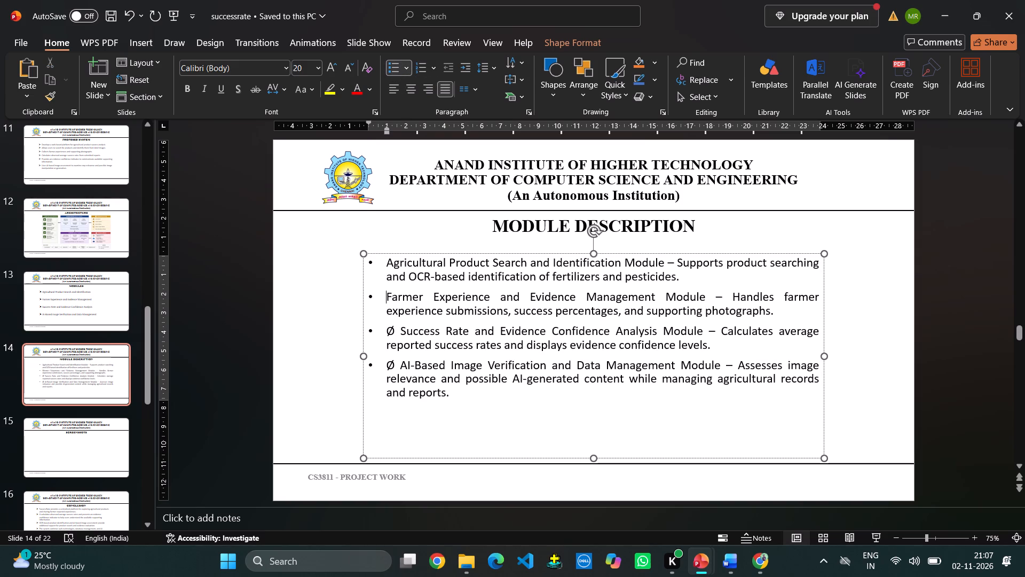
pyautogui.press('Down')
pyautogui.press('Down')
pyautogui.press('Right')
pyautogui.press('Right')
pyautogui.press('BackSpace')
pyautogui.press('BackSpace')
pyautogui.press('Down')
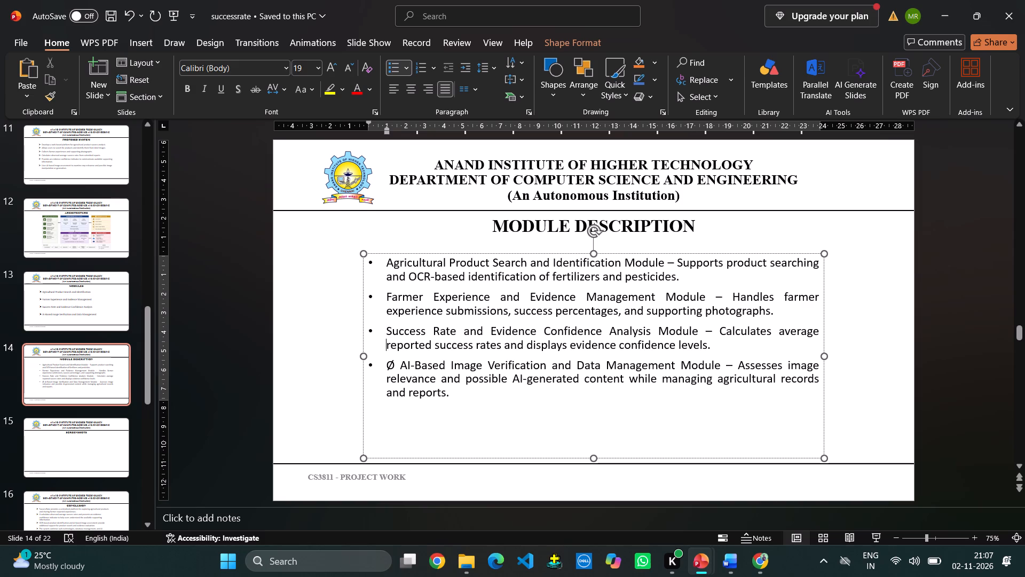
pyautogui.press('Down')
pyautogui.press('Right')
pyautogui.press('Right')
pyautogui.press('BackSpace')
pyautogui.press('BackSpace')
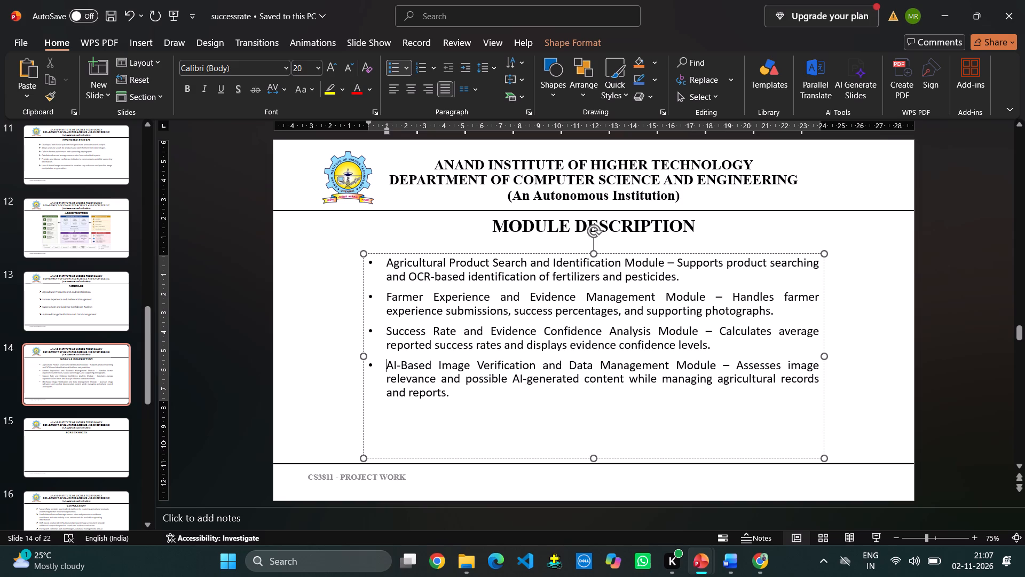
# Change the bullets of all four module descriptions to the arrow bullet style.
pyautogui.moveTo(387, 263); pyautogui.dragTo(425, 355)
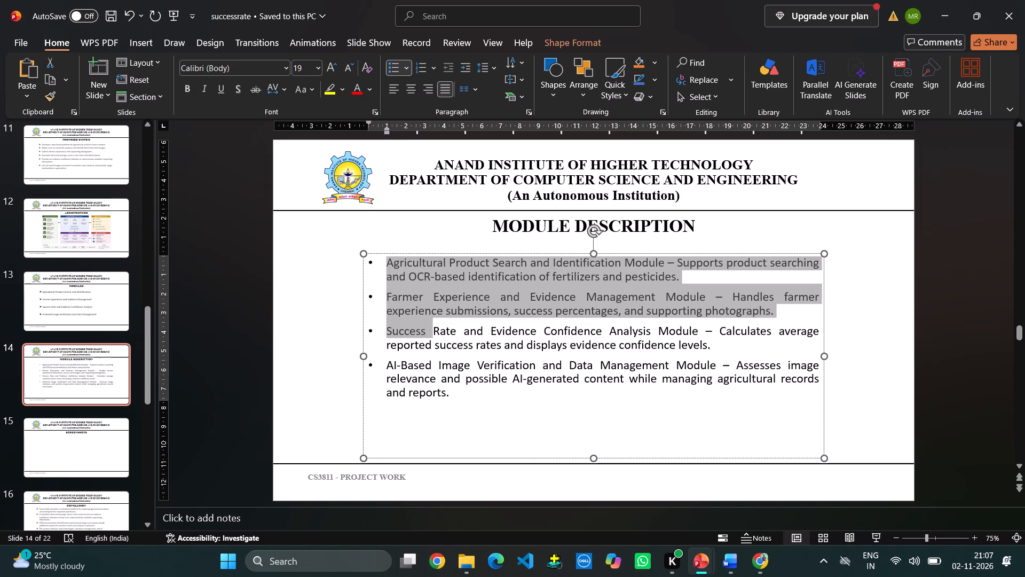
pyautogui.moveTo(425, 355); pyautogui.dragTo(447, 408)
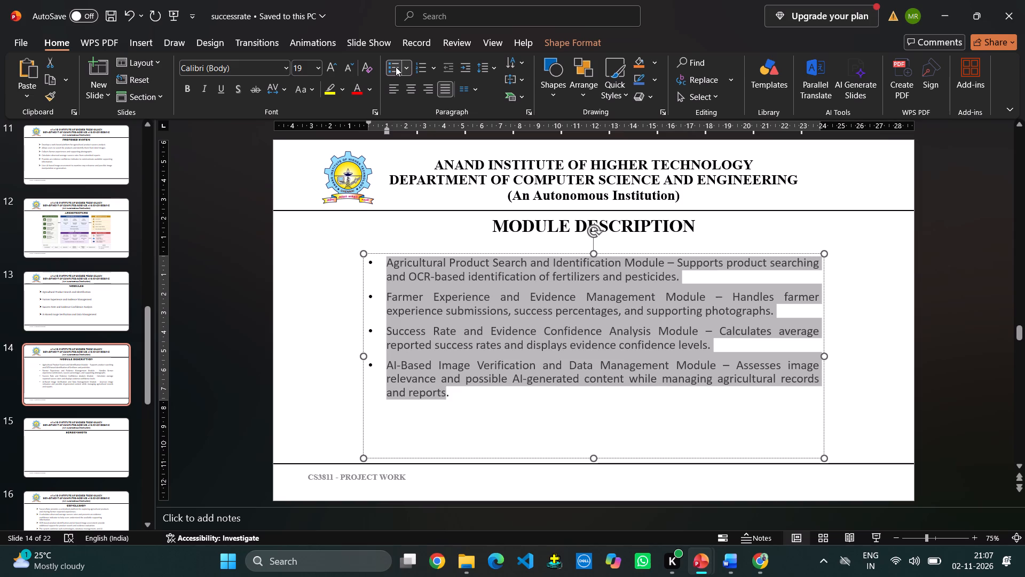
pyautogui.click(396, 67)
pyautogui.click(396, 67)
pyautogui.click(396, 67)
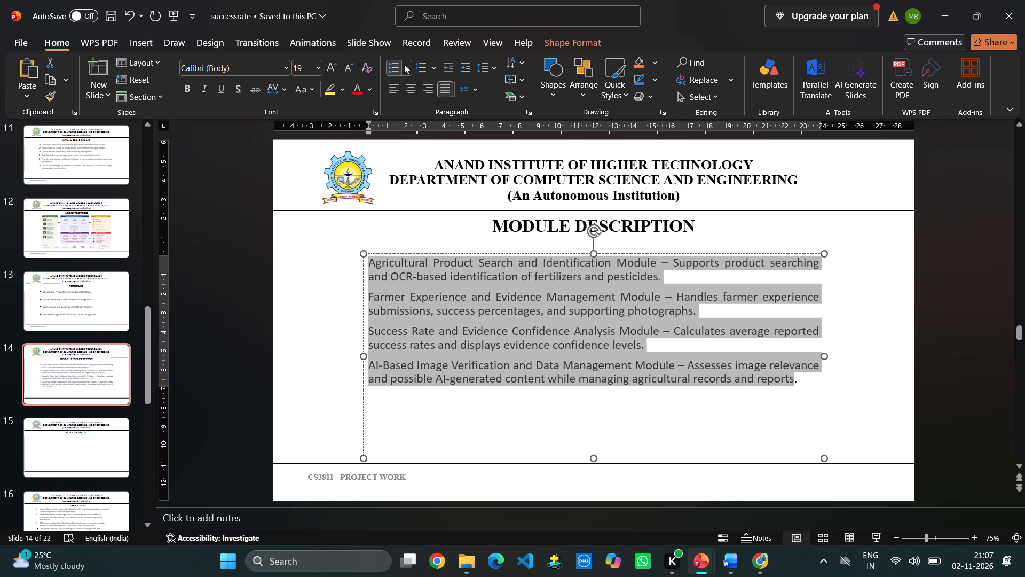
pyautogui.click(408, 64)
pyautogui.click(412, 215)
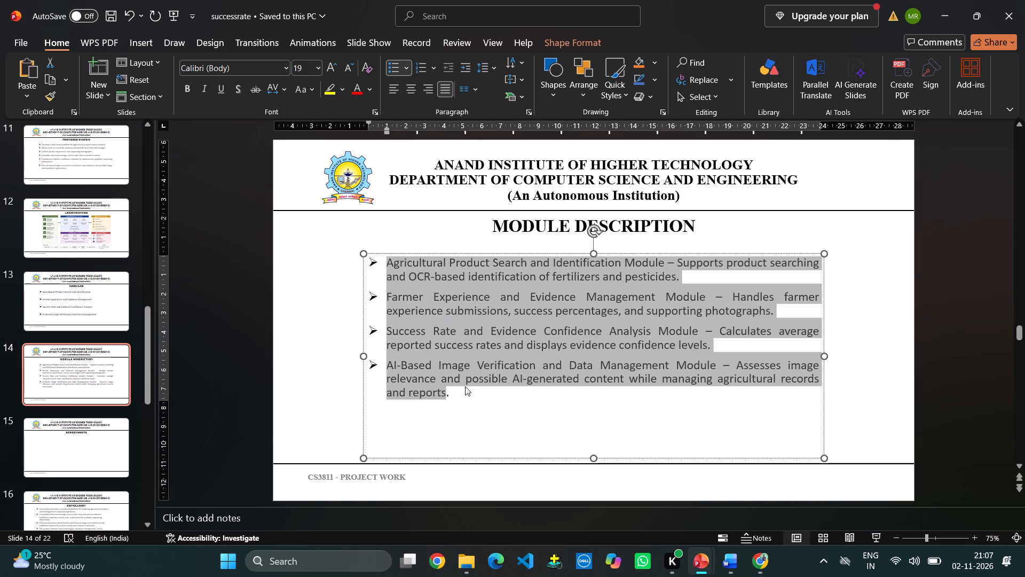
pyautogui.click(481, 436)
pyautogui.click(475, 445)
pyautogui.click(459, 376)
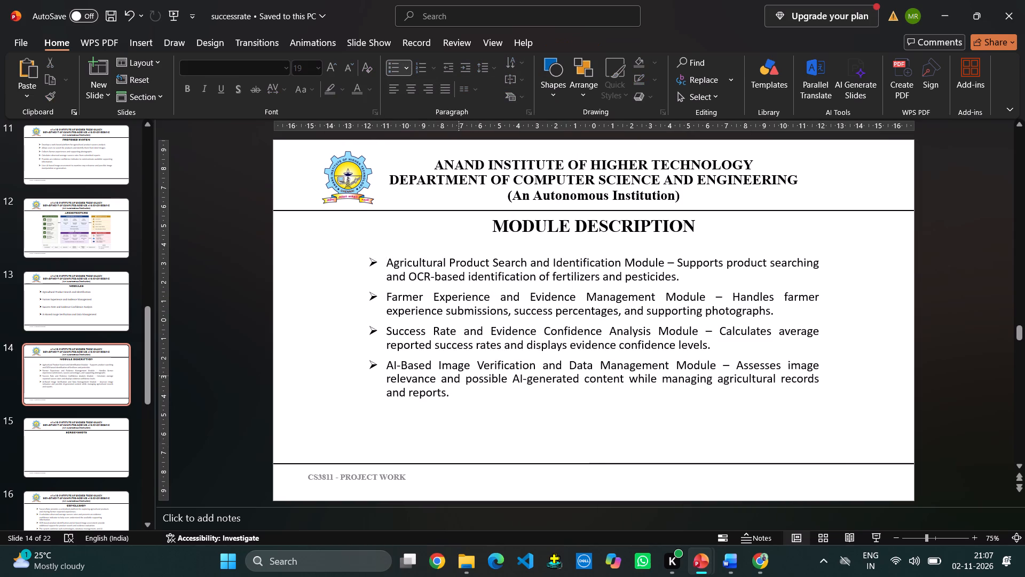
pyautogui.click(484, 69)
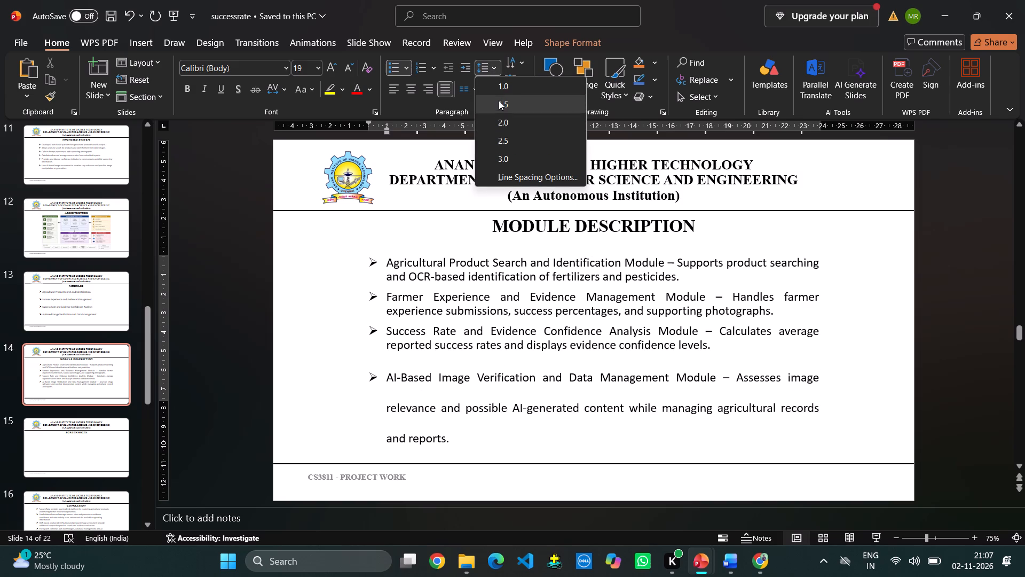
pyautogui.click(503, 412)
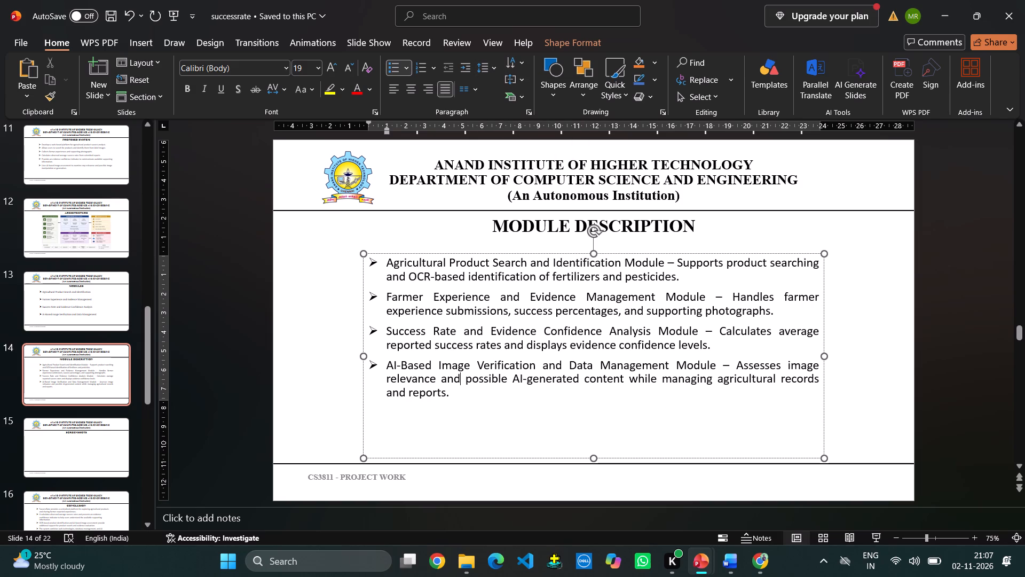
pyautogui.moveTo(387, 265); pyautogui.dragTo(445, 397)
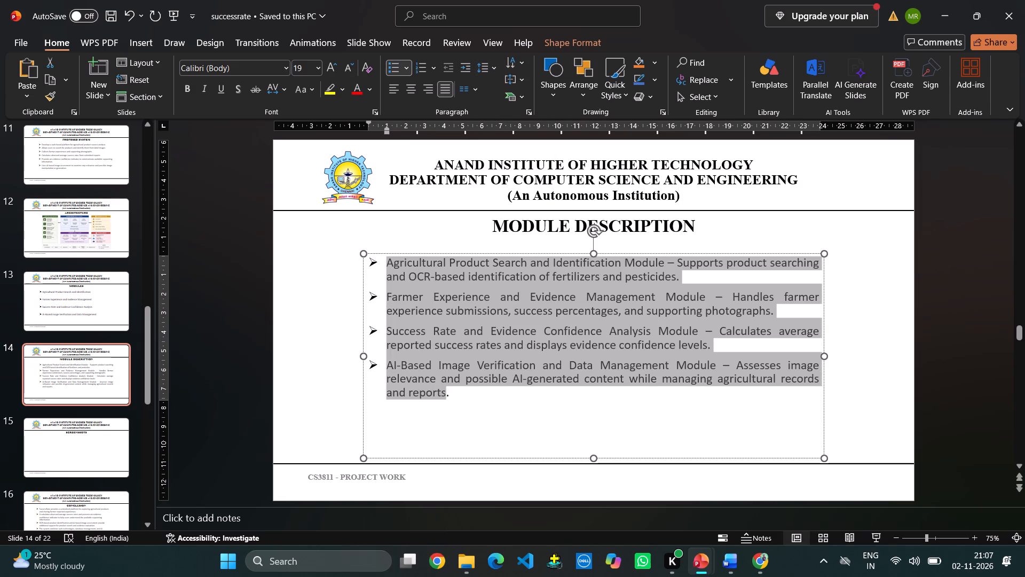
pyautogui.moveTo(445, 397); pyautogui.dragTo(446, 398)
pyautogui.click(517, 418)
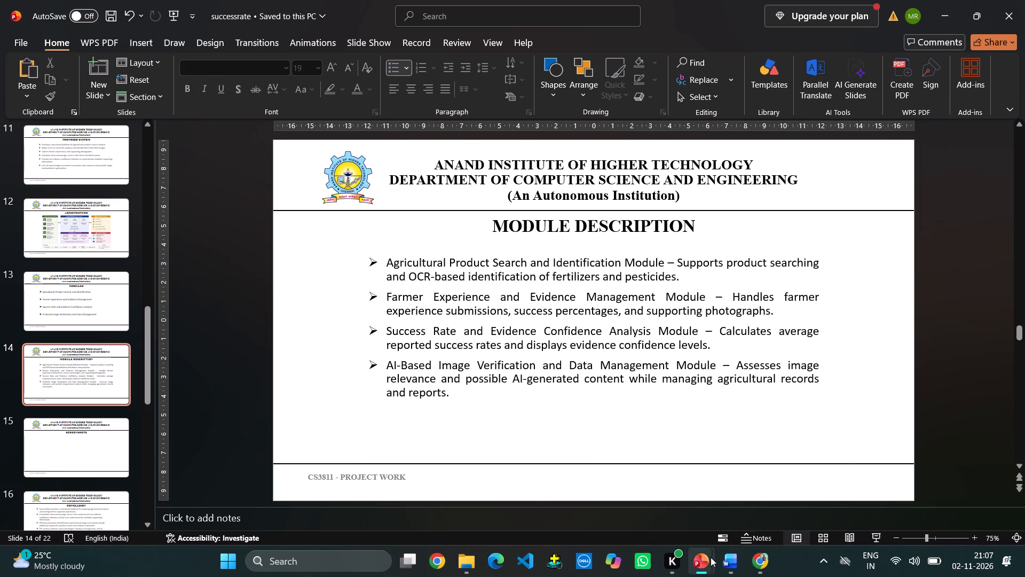
# Check the text formatting of the bullets on the successrate presentation's MODULES and PROPOSED SYSTEM slides.
pyautogui.click(751, 503)
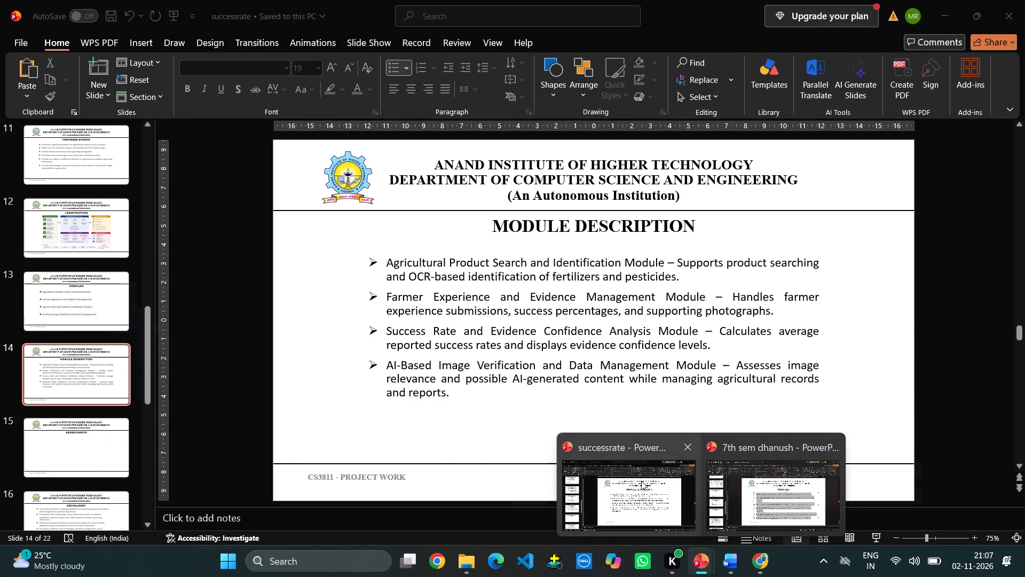
pyautogui.click(643, 484)
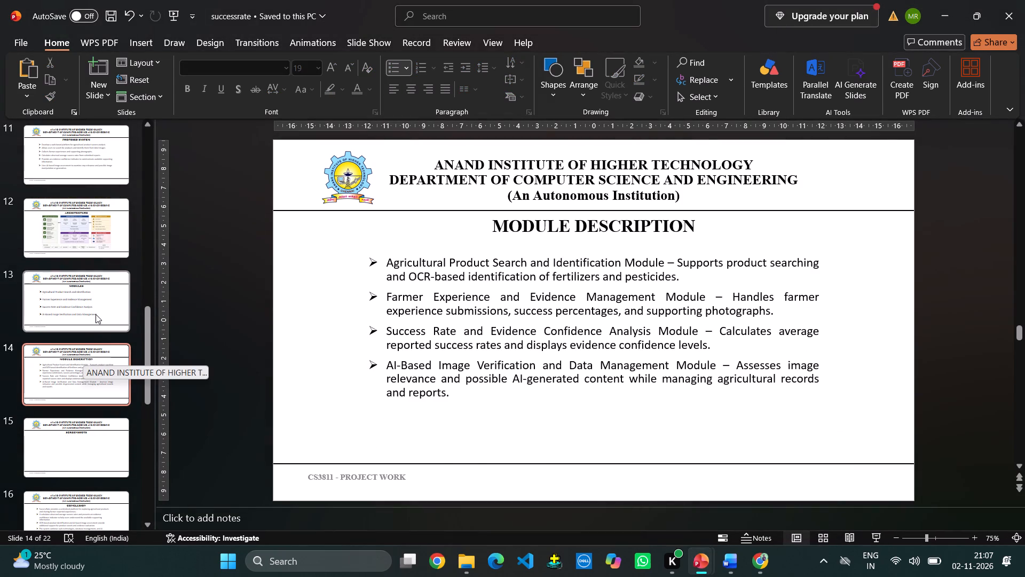
pyautogui.click(96, 314)
pyautogui.click(396, 267)
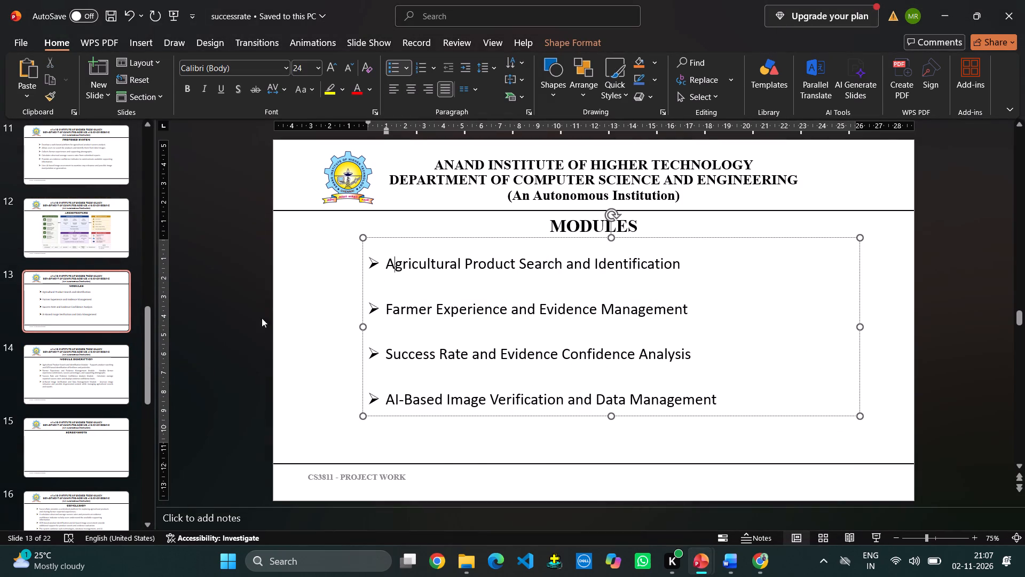
pyautogui.scroll(3, 69, 290)
pyautogui.click(69, 285)
pyautogui.click(424, 286)
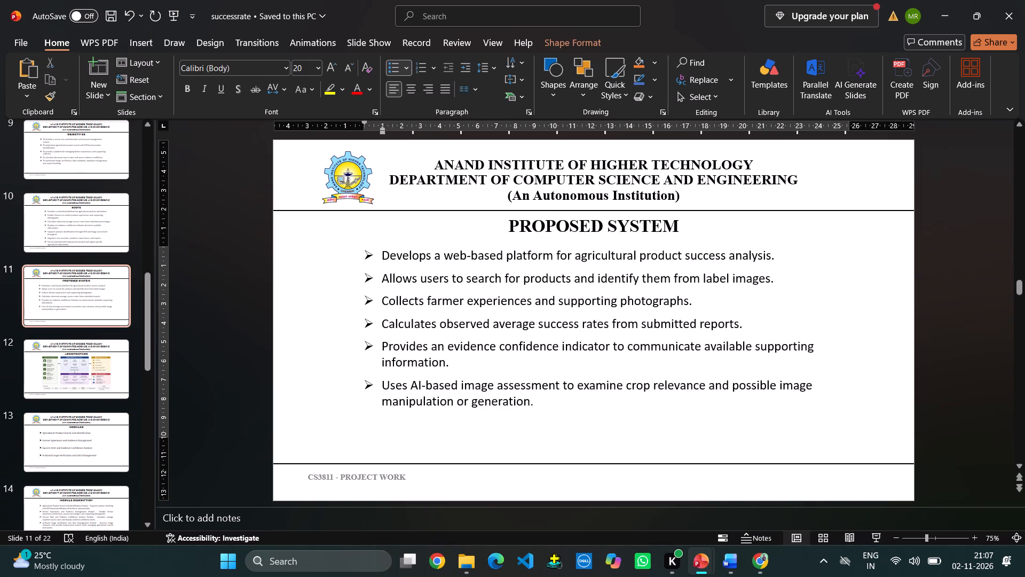
pyautogui.scroll(-3, 68, 318)
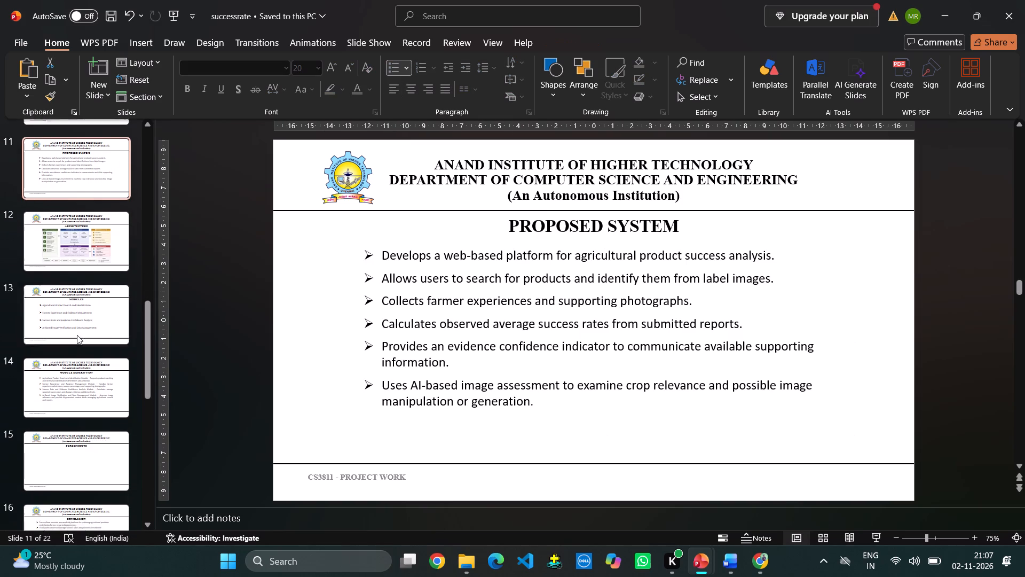
# Set the font size of all four descriptions on the MODULE DESCRIPTION slide to 24.
pyautogui.click(78, 353)
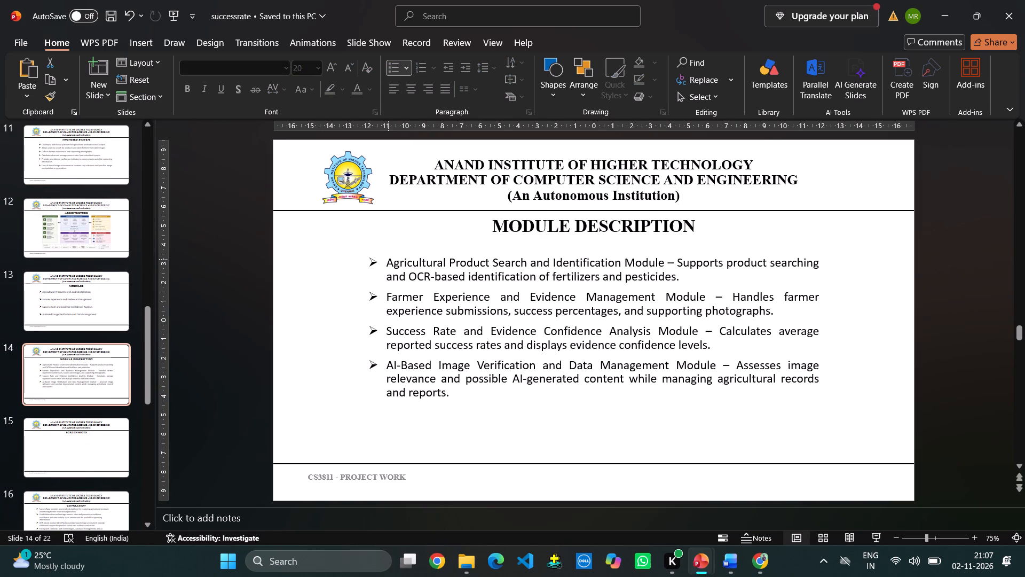
pyautogui.moveTo(387, 259); pyautogui.dragTo(424, 338)
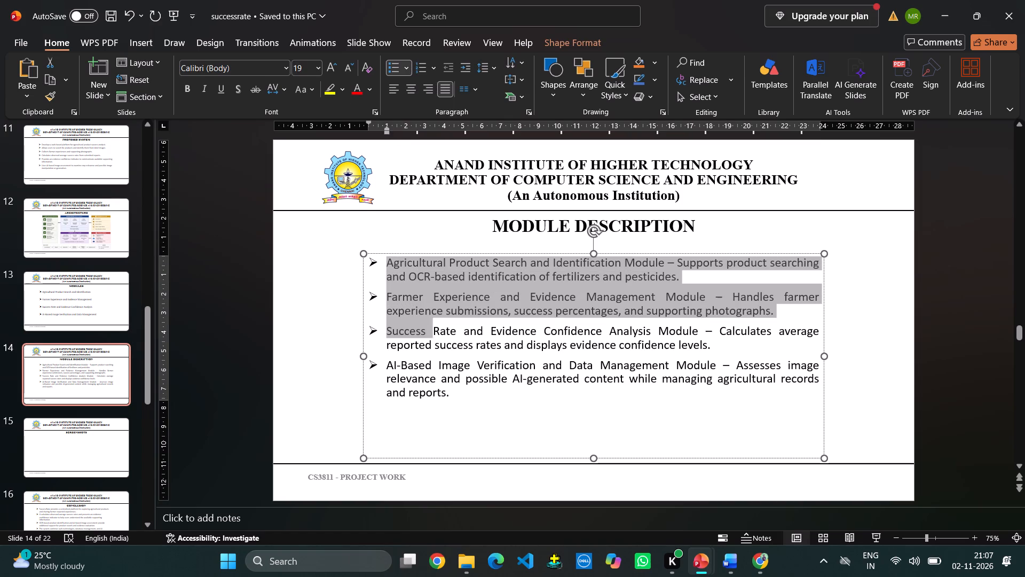
pyautogui.moveTo(424, 338); pyautogui.dragTo(452, 396)
pyautogui.click(318, 69)
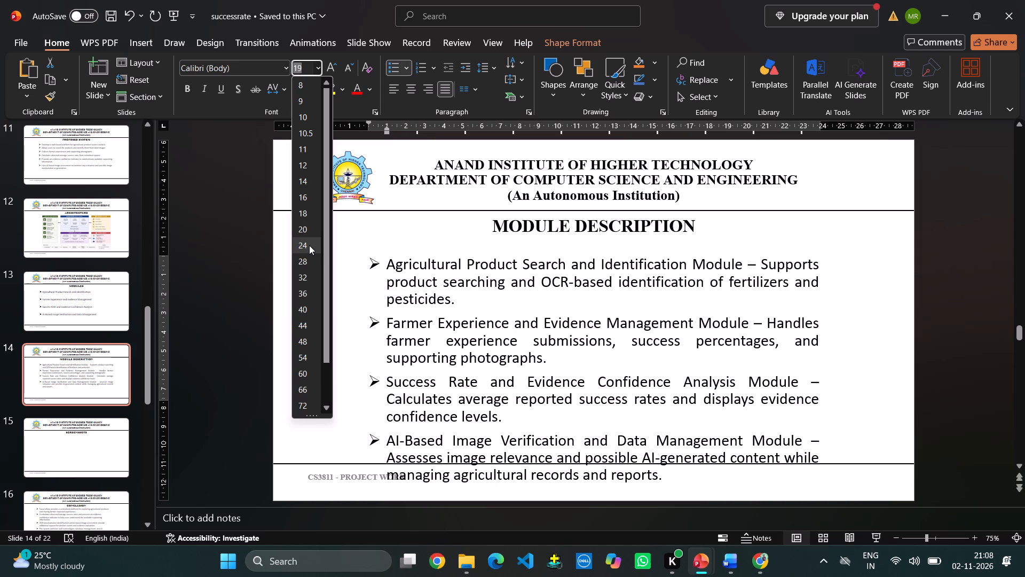
pyautogui.click(313, 245)
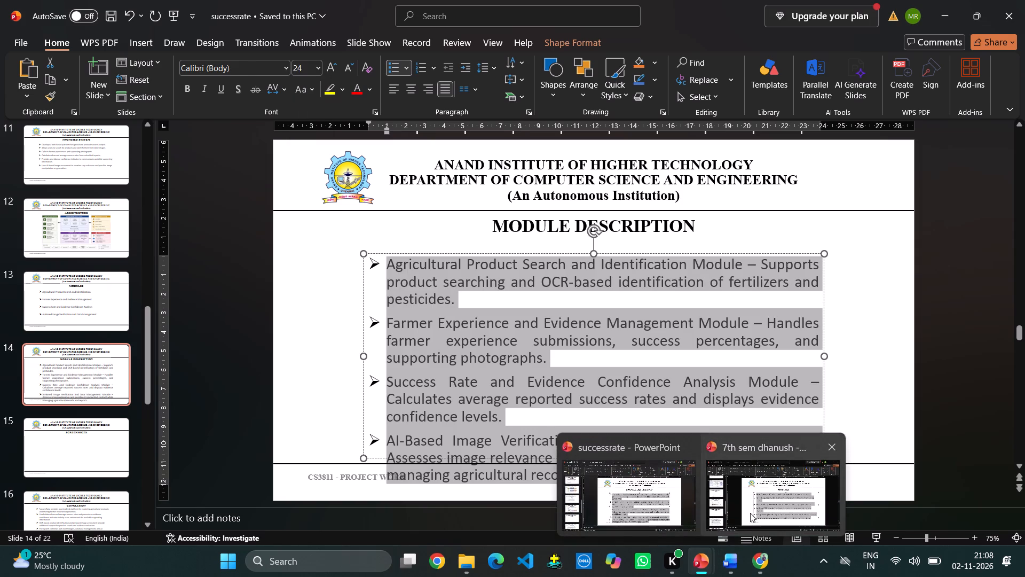
# Switch to the friend's 7th sem presentation and examine the formatting of its MODULES and MODULE DESCRIPTION slides.
pyautogui.click(750, 513)
pyautogui.click(711, 241)
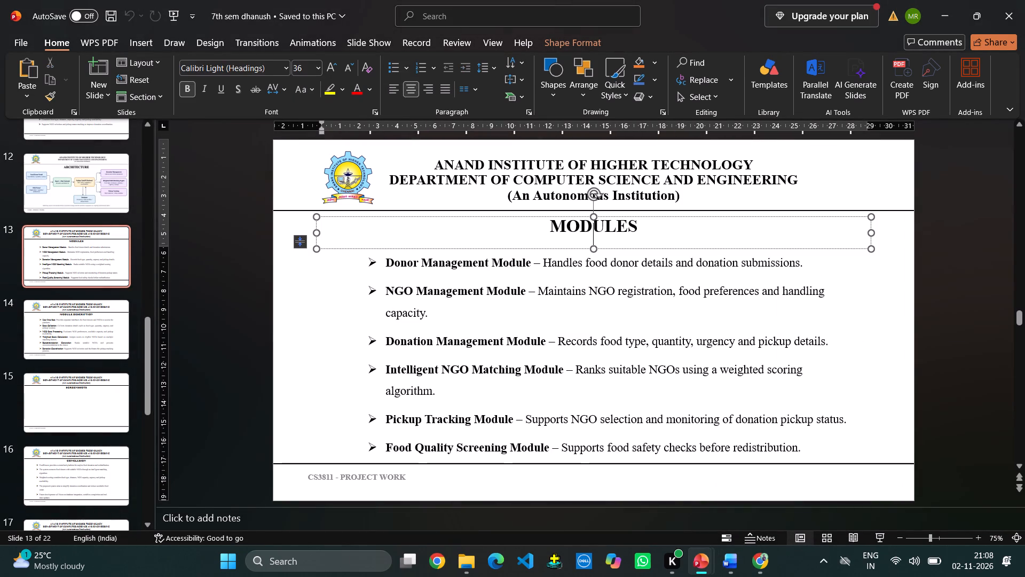
pyautogui.scroll(2, 674, 274)
pyautogui.scroll(2, 627, 312)
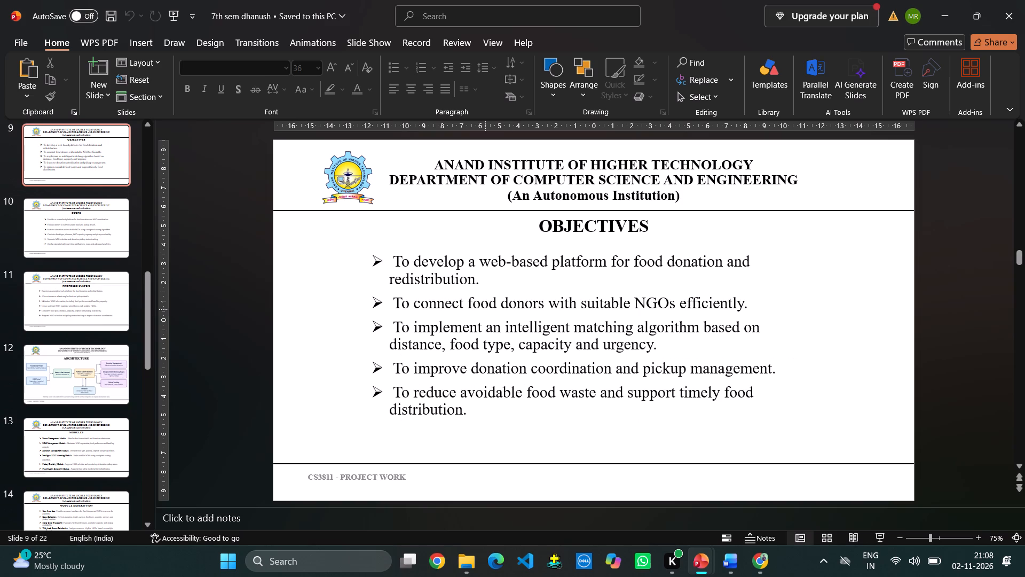
pyautogui.scroll(-5, 451, 315)
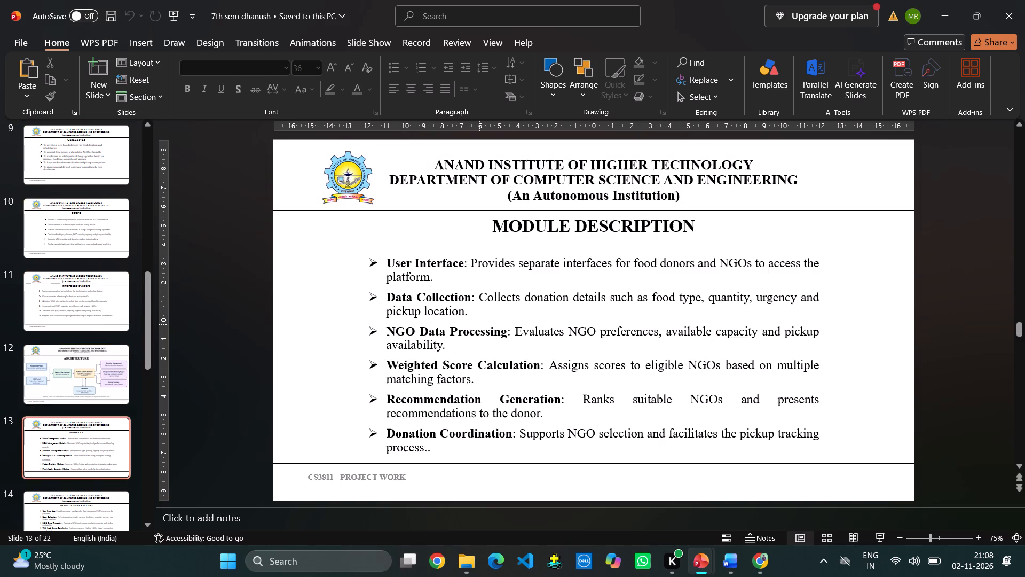
pyautogui.scroll(-1, 490, 326)
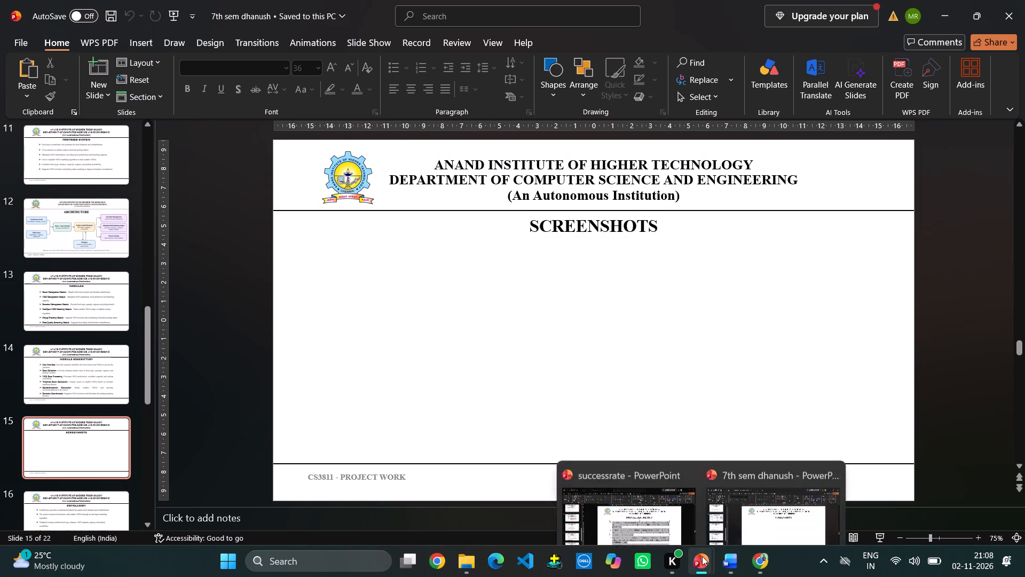
# Return to the successrate presentation and set the font size of all four module descriptions to 22.
pyautogui.click(677, 513)
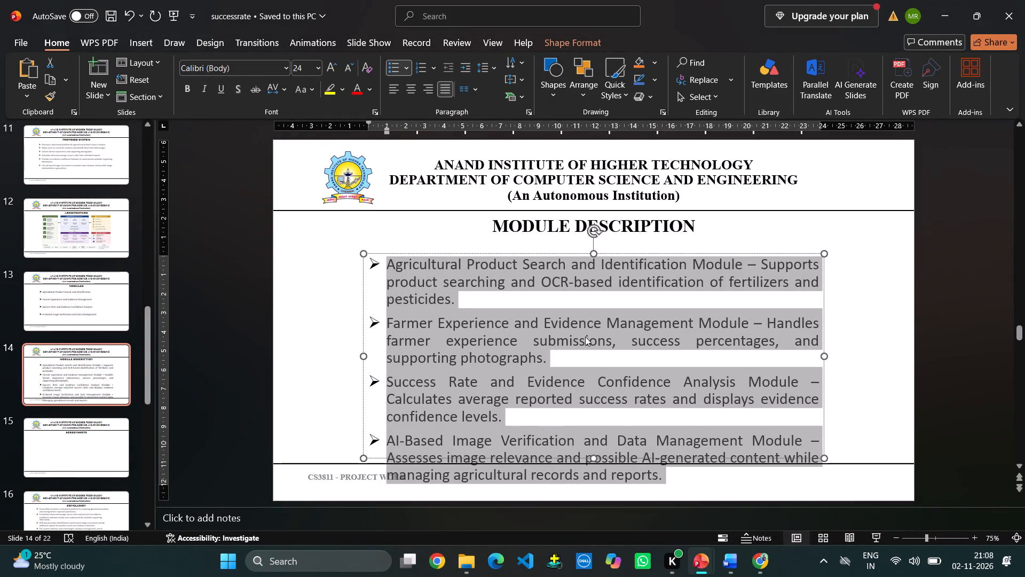
pyautogui.click(318, 70)
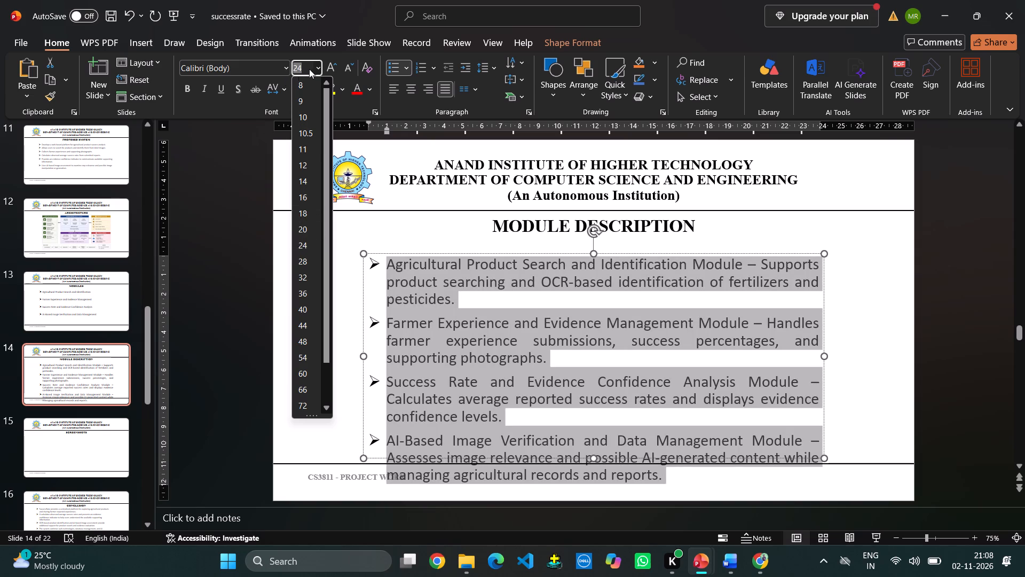
pyautogui.click(310, 68)
pyautogui.press('BackSpace')
pyautogui.press('2')
pyautogui.press('Return')
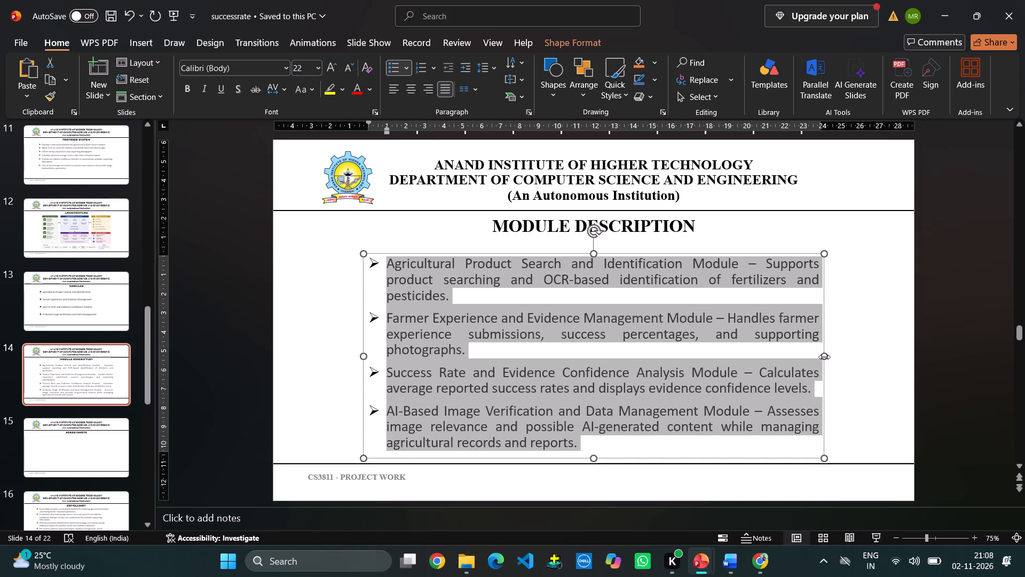
pyautogui.click(863, 326)
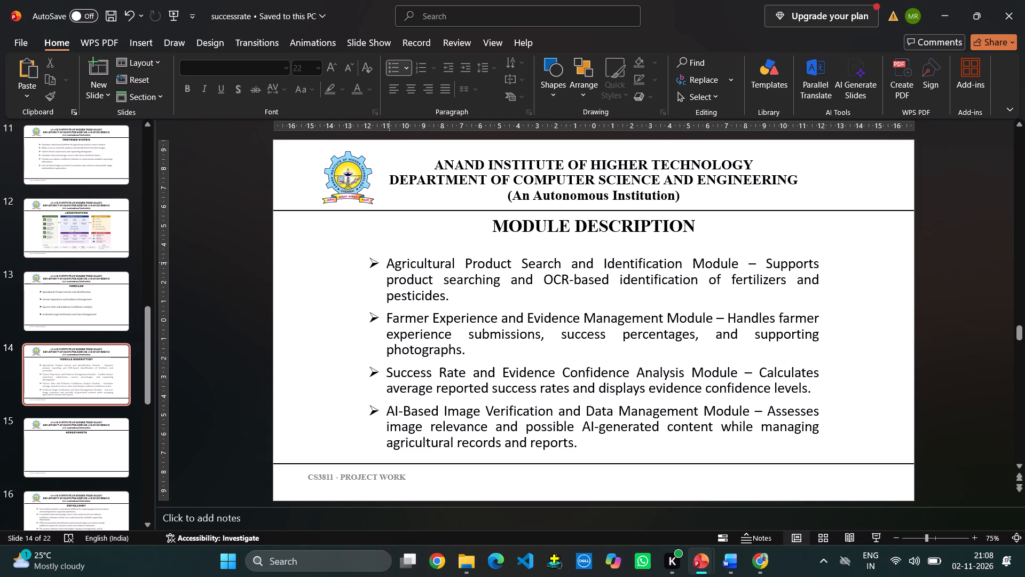
# Make the module name before the dash bold in all four bullets on the MODULE DESCRIPTION slide.
pyautogui.moveTo(389, 263); pyautogui.dragTo(688, 272)
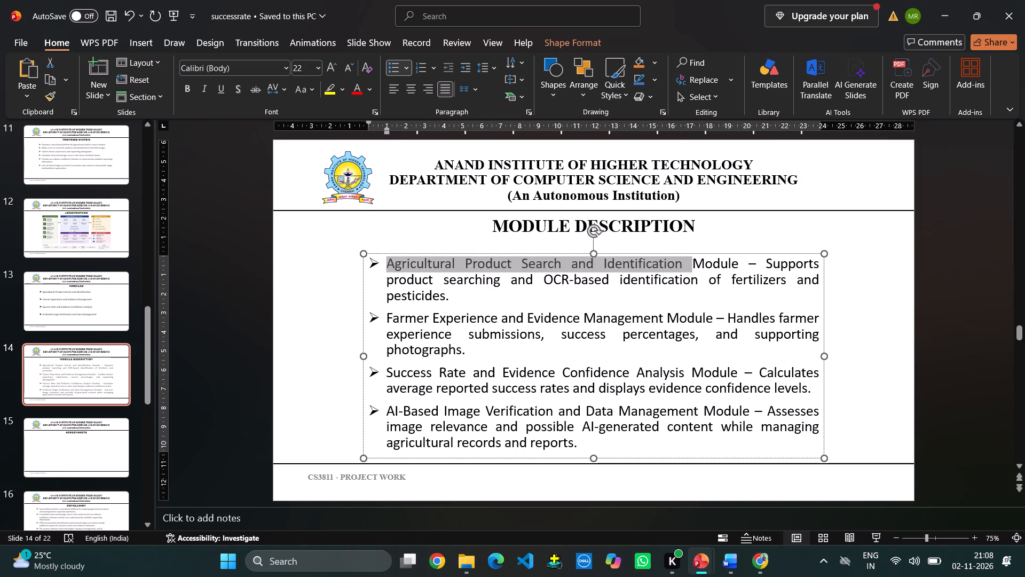
pyautogui.moveTo(688, 272); pyautogui.dragTo(739, 262)
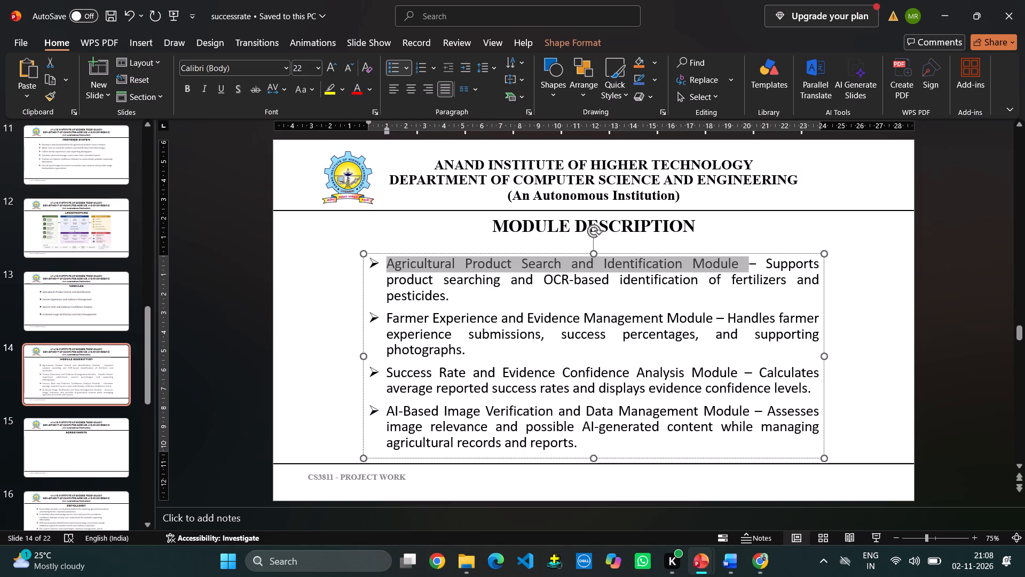
pyautogui.keyDown('ctrl'); pyautogui.moveTo(385, 316); pyautogui.dragTo(668, 314); pyautogui.keyUp('ctrl')
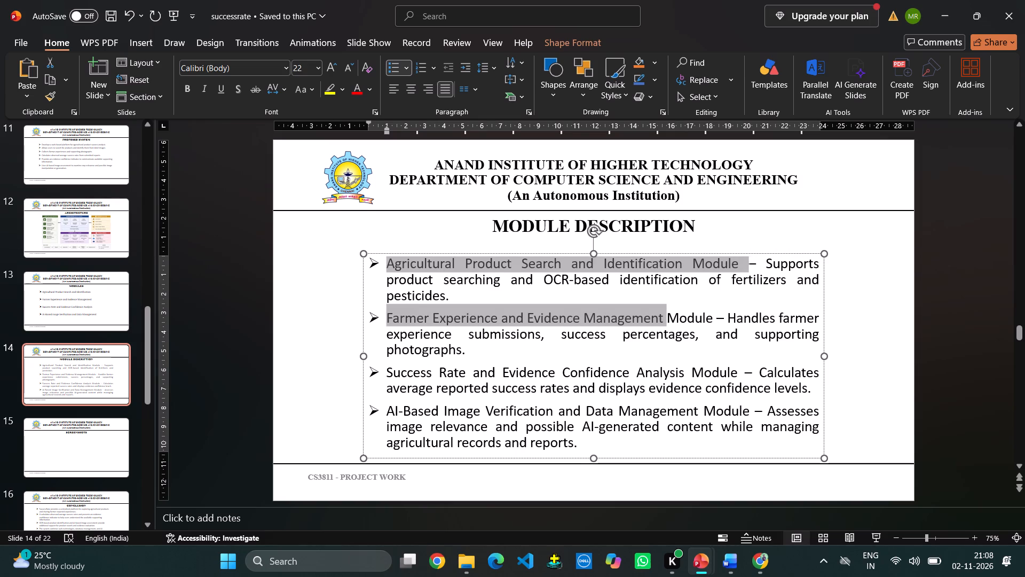
pyautogui.keyDown('ctrl'); pyautogui.moveTo(668, 314); pyautogui.dragTo(703, 309); pyautogui.keyUp('ctrl')
pyautogui.keyDown('ctrl'); pyautogui.moveTo(386, 368); pyautogui.dragTo(453, 379); pyautogui.keyUp('ctrl')
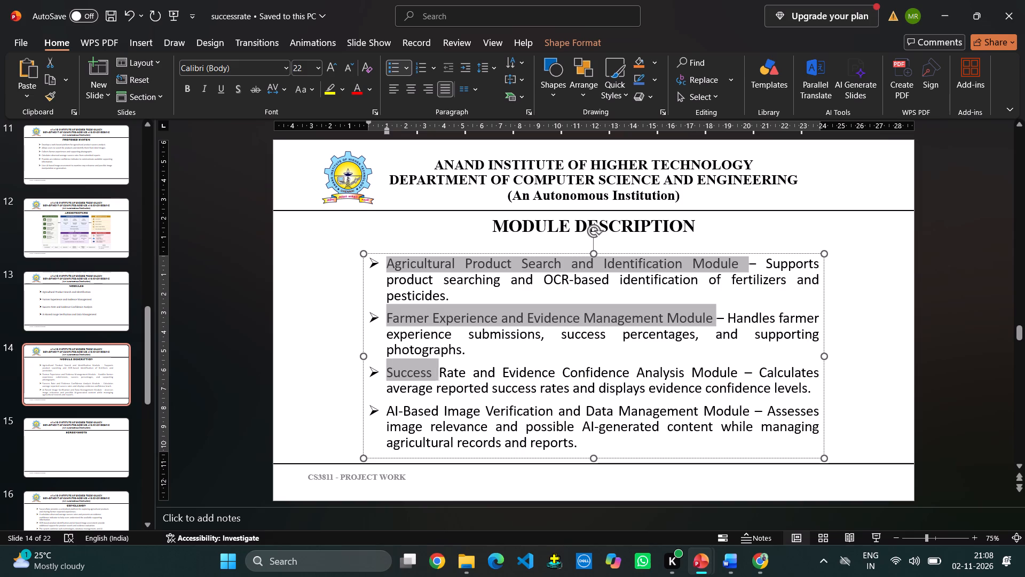
pyautogui.keyDown('ctrl'); pyautogui.moveTo(453, 379); pyautogui.dragTo(726, 364); pyautogui.keyUp('ctrl')
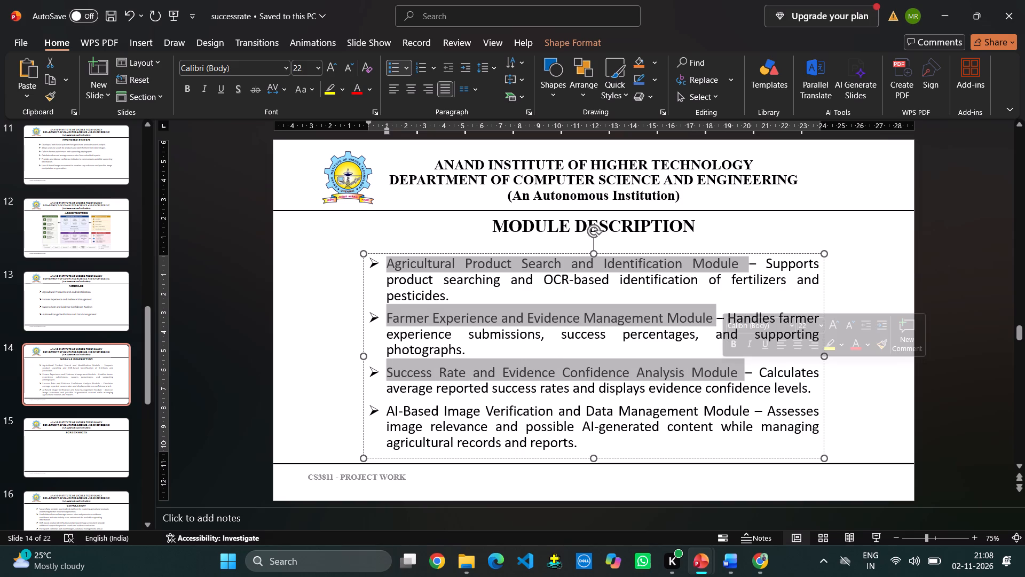
pyautogui.keyDown('ctrl'); pyautogui.moveTo(388, 406); pyautogui.dragTo(734, 413); pyautogui.keyUp('ctrl')
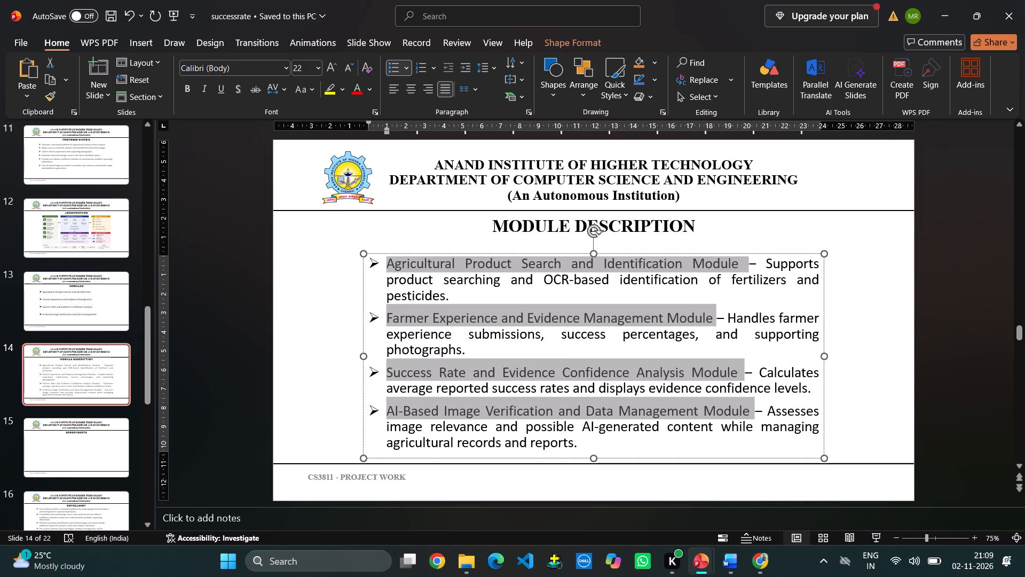
pyautogui.keyDown('ctrl'); pyautogui.moveTo(734, 413); pyautogui.dragTo(735, 413); pyautogui.keyUp('ctrl')
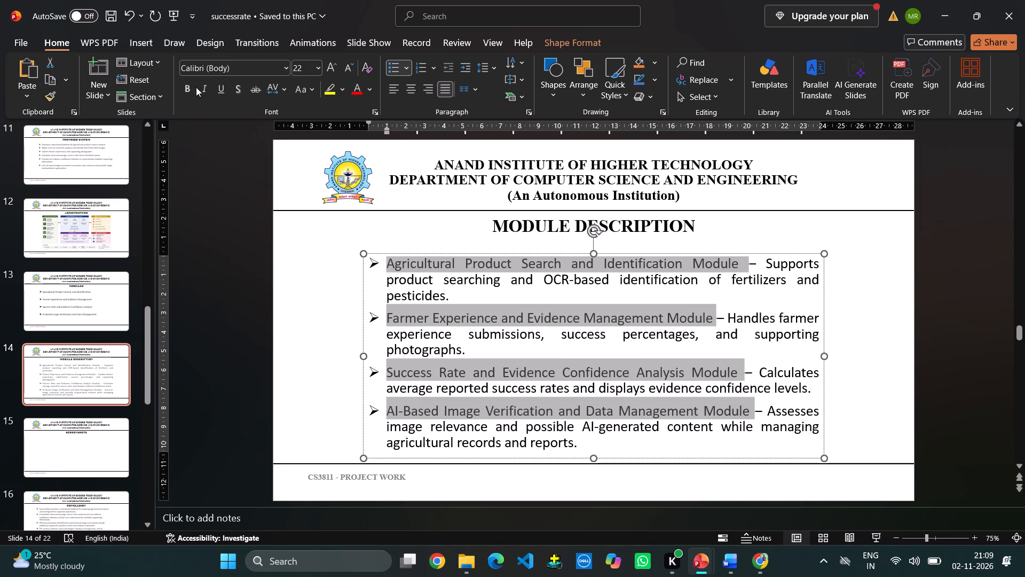
pyautogui.click(190, 89)
pyautogui.click(849, 316)
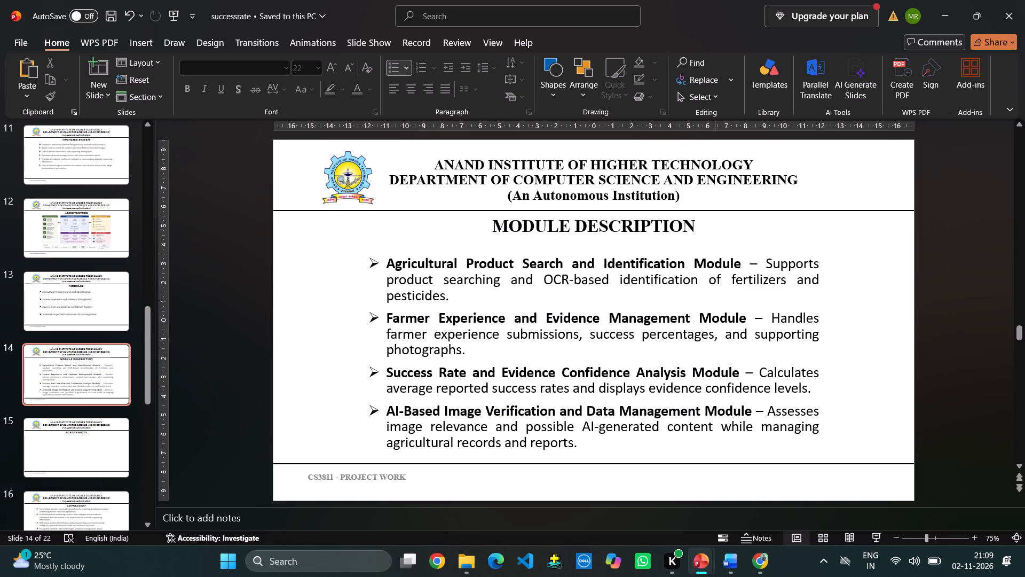
# Look through the SCREENSHOTS and CONCLUSION slides that follow the MODULE DESCRIPTION slide.
pyautogui.click(64, 442)
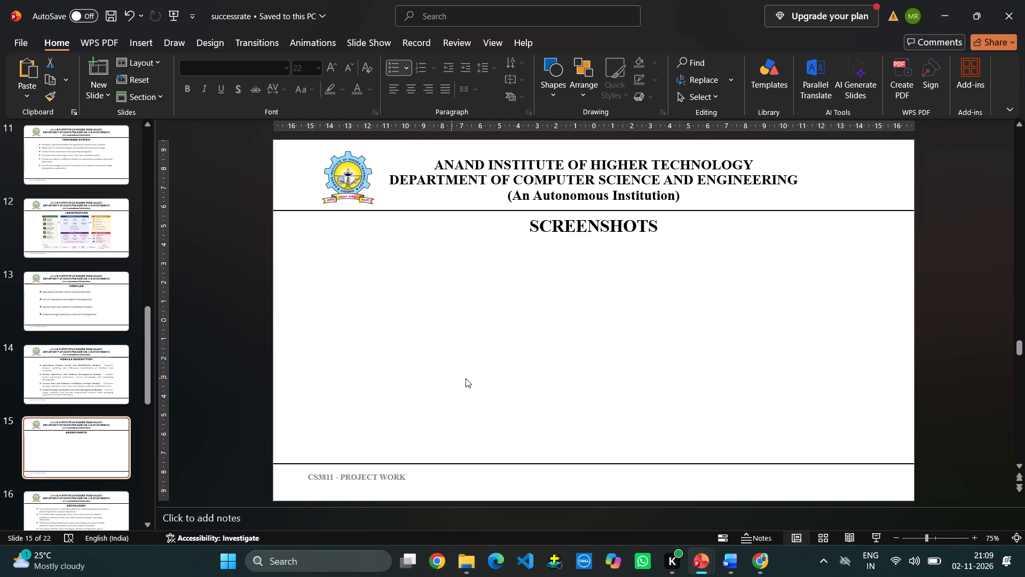
pyautogui.scroll(-2, 88, 472)
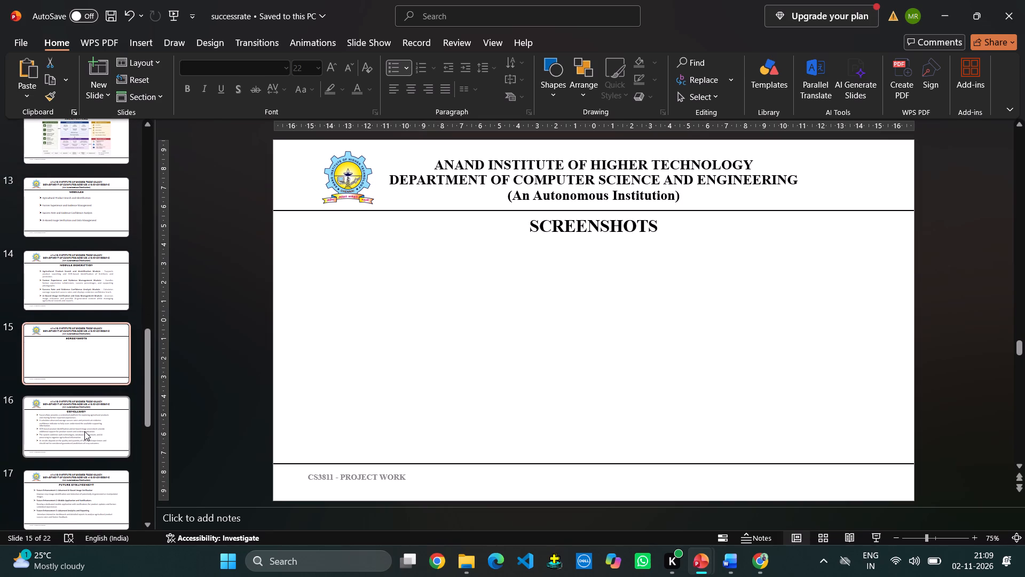
pyautogui.click(84, 431)
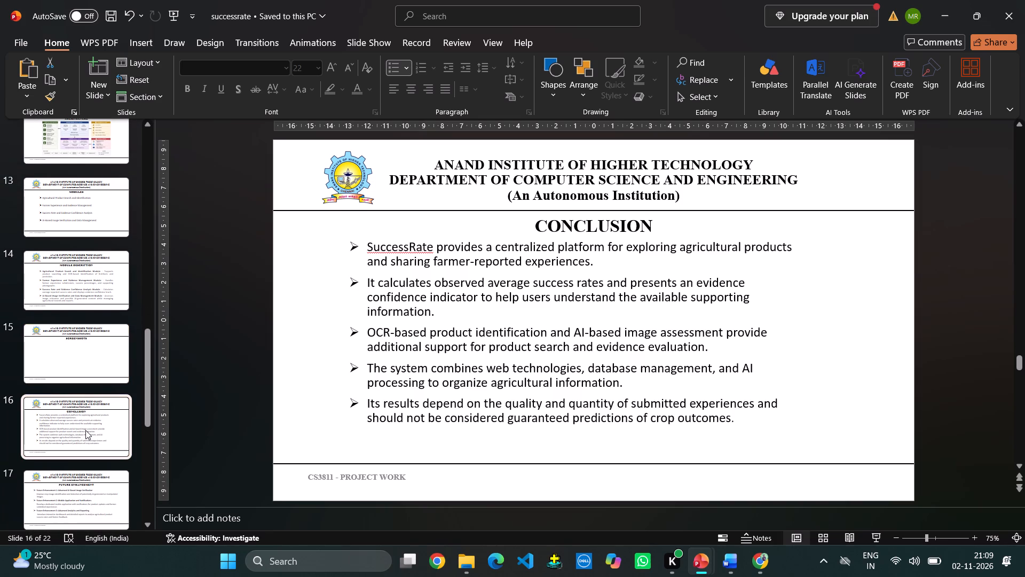
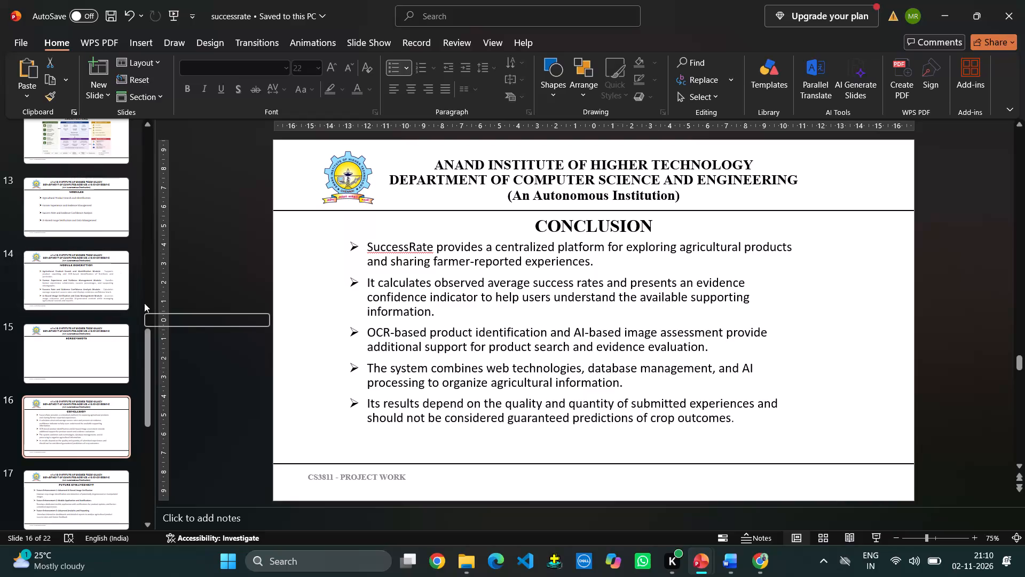
# Review the MODULE DESCRIPTION, SCREENSHOTS, CONCLUSION, FUTURE ENHANCEMENT and REFERENCES slides for content and formatting.
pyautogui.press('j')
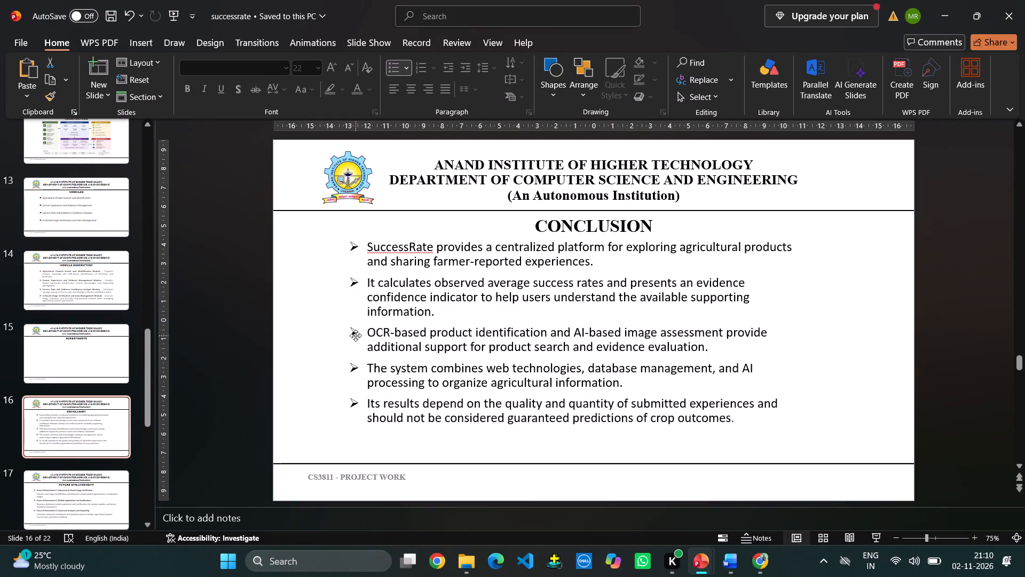
pyautogui.scroll(-2, 371, 350)
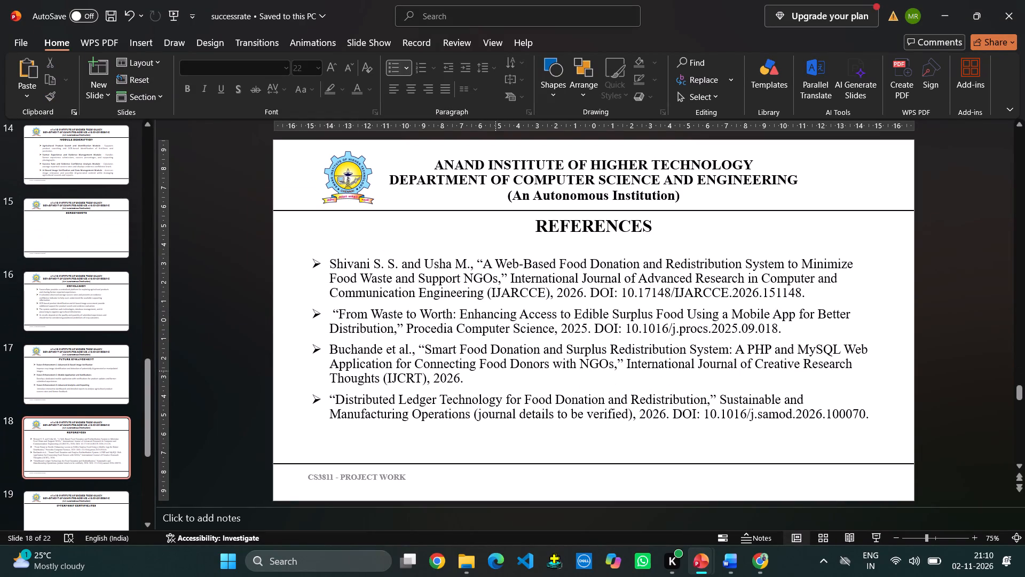
pyautogui.scroll(4, 507, 357)
pyautogui.moveTo(545, 380); pyautogui.dragTo(547, 380)
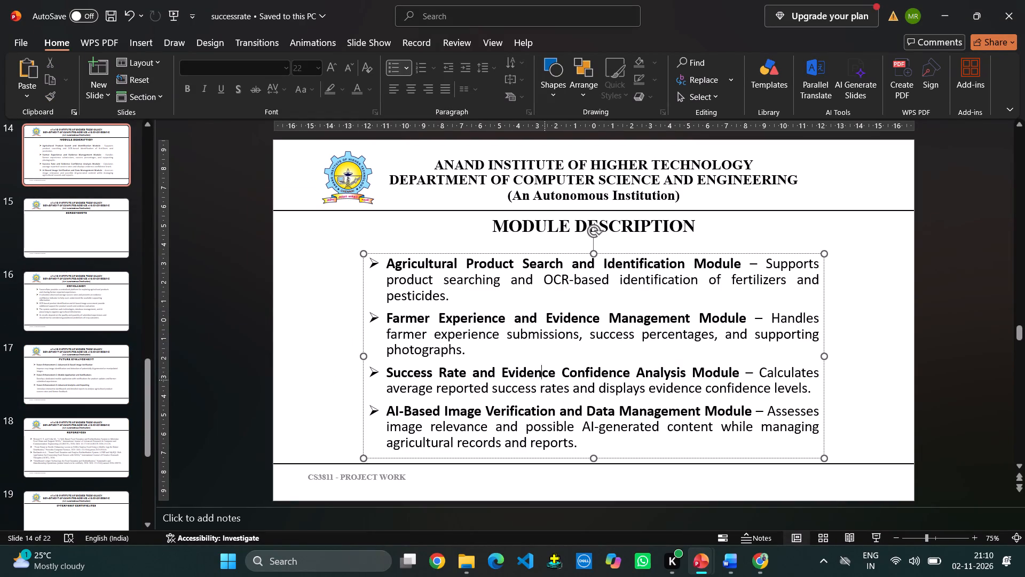
pyautogui.moveTo(547, 380); pyautogui.dragTo(549, 373)
pyautogui.click(594, 403)
pyautogui.click(89, 309)
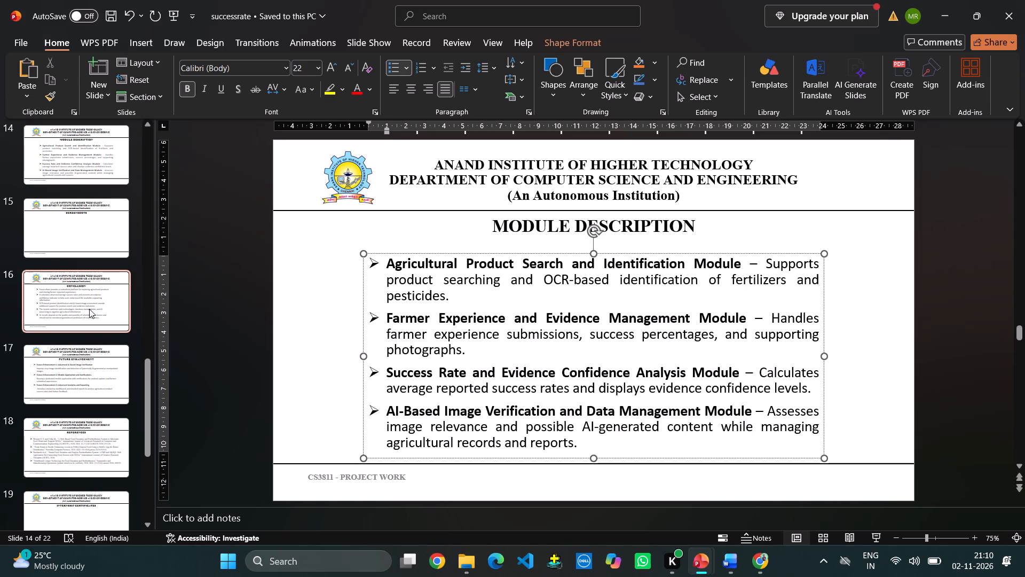
pyautogui.click(97, 362)
pyautogui.scroll(1, 97, 355)
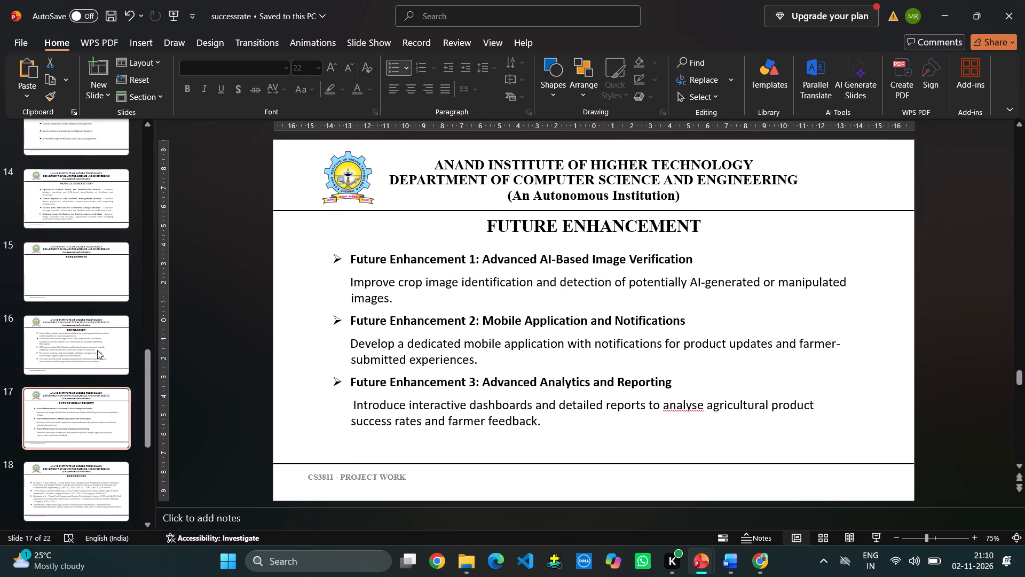
pyautogui.click(79, 277)
pyautogui.click(90, 197)
pyautogui.click(86, 321)
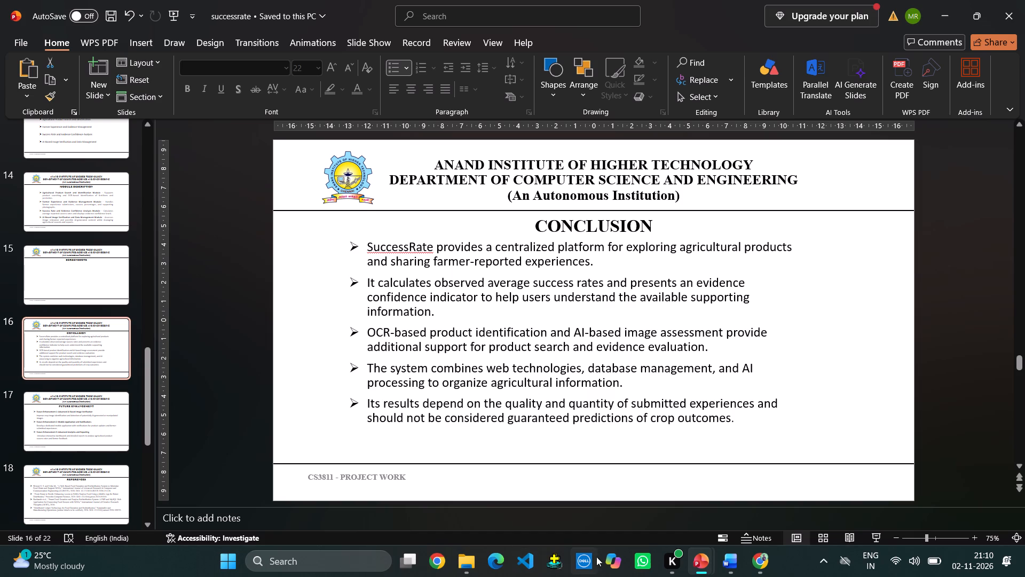
# Switch to WhatsApp.
pyautogui.click(639, 562)
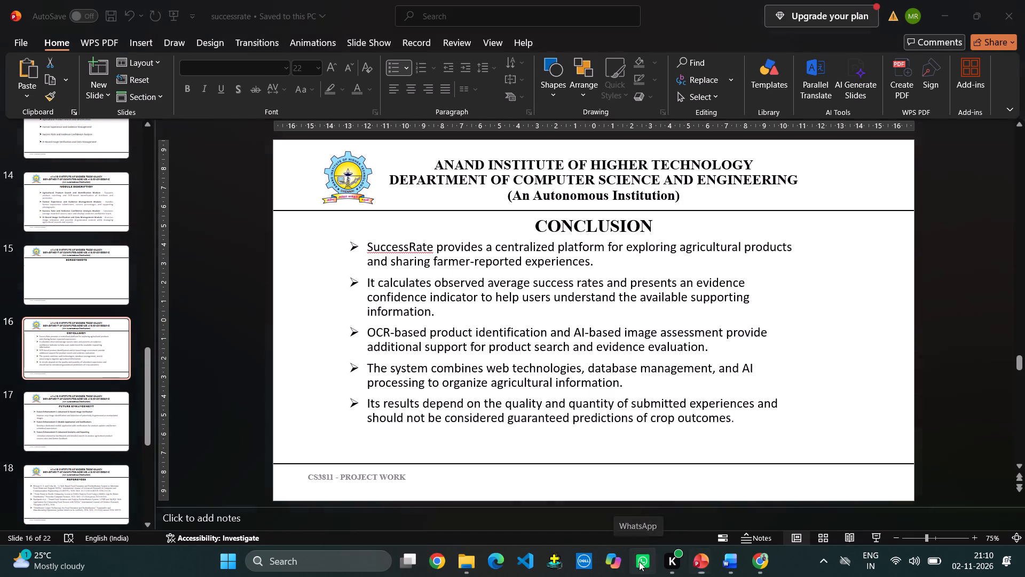
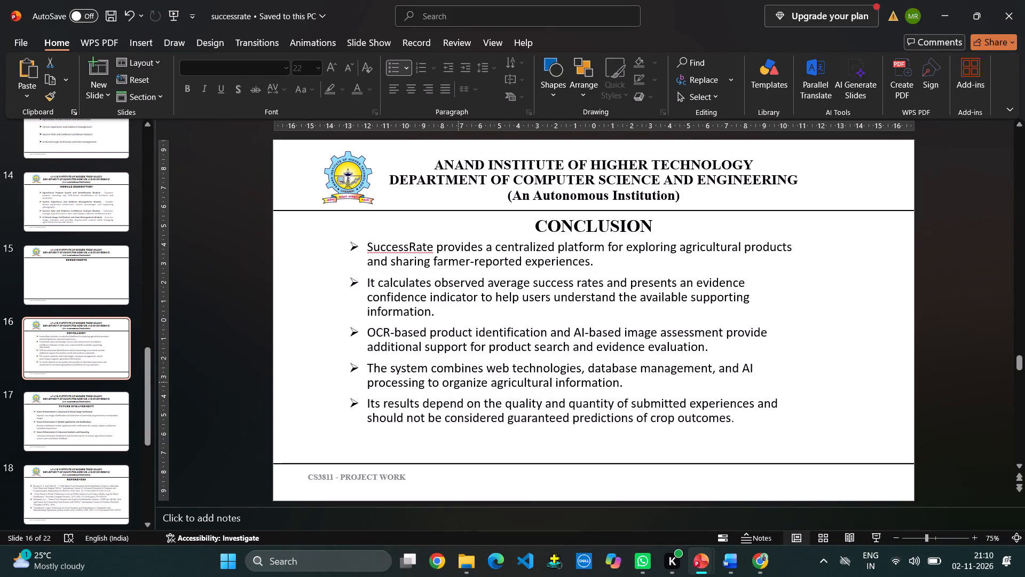
# Look through the FUTURE ENHANCEMENT and REFERENCES slides to check their content and formatting.
pyautogui.click(88, 427)
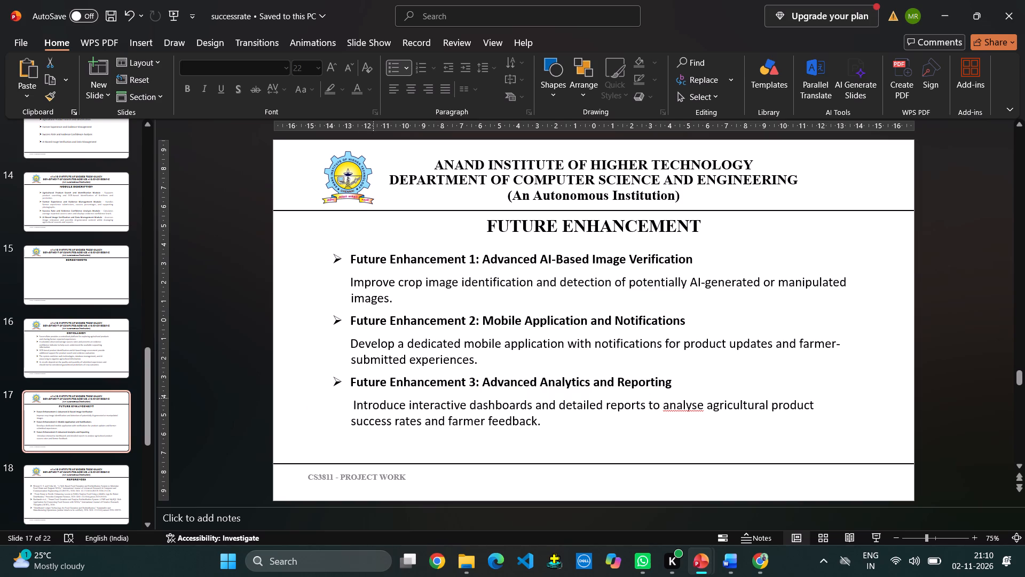
pyautogui.click(104, 477)
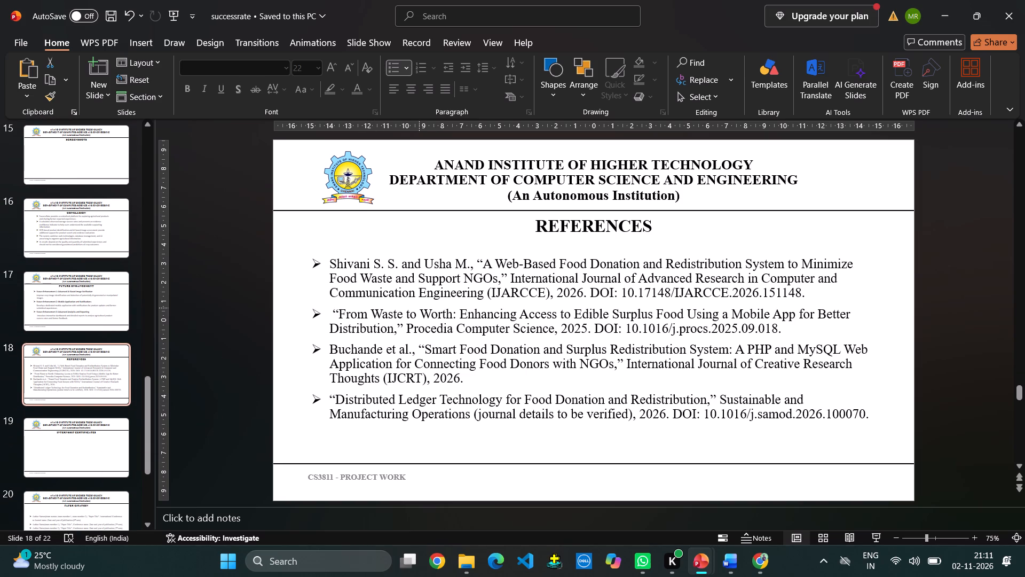
# Review the closing slides from REFERENCES through INTERNSHIP CERTIFICATES, PAPER CITATION and PAPER PUBLICATION to THANK YOU.
pyautogui.click(332, 314)
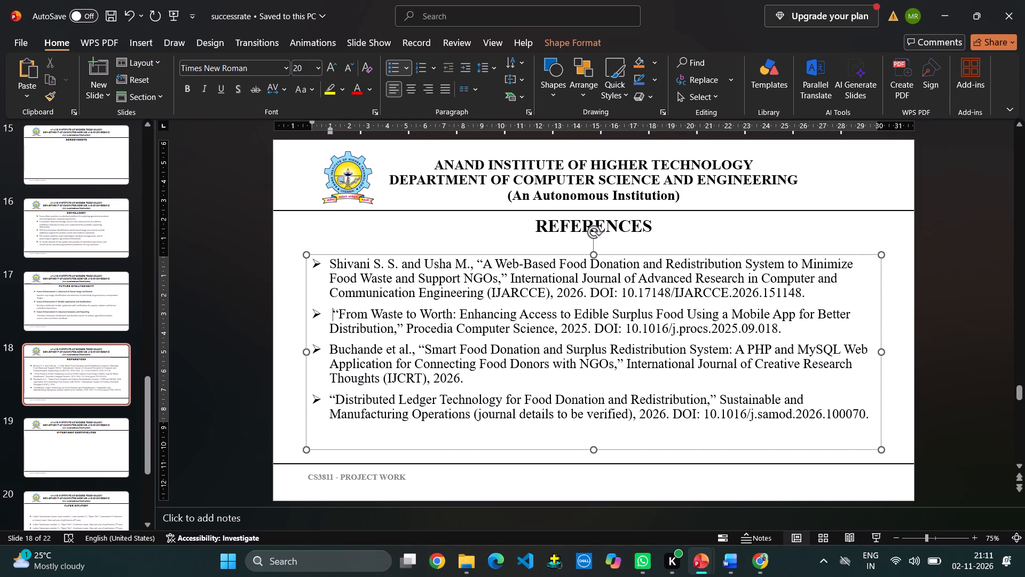
pyautogui.click(85, 444)
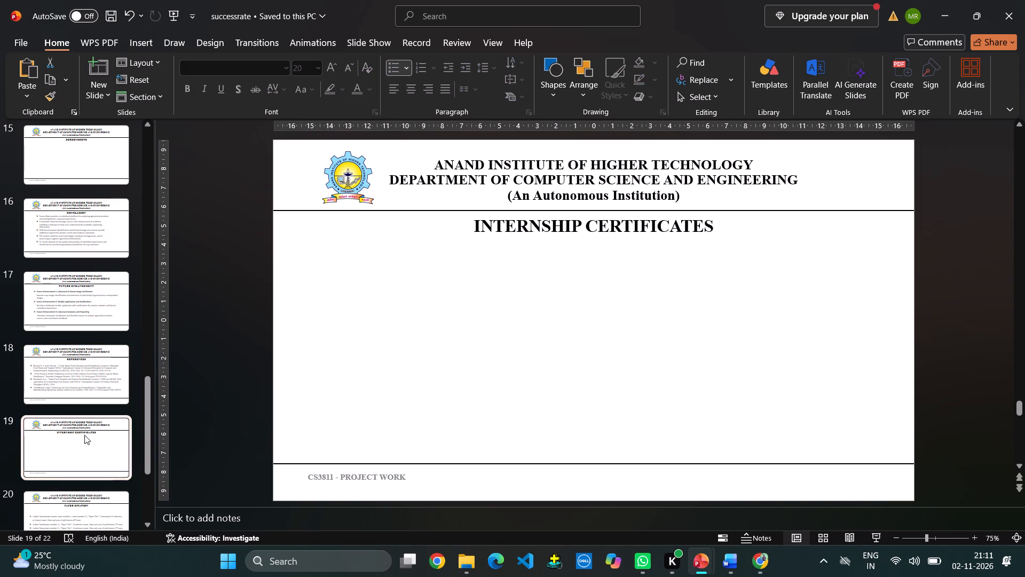
pyautogui.scroll(-3, 47, 440)
pyautogui.click(72, 394)
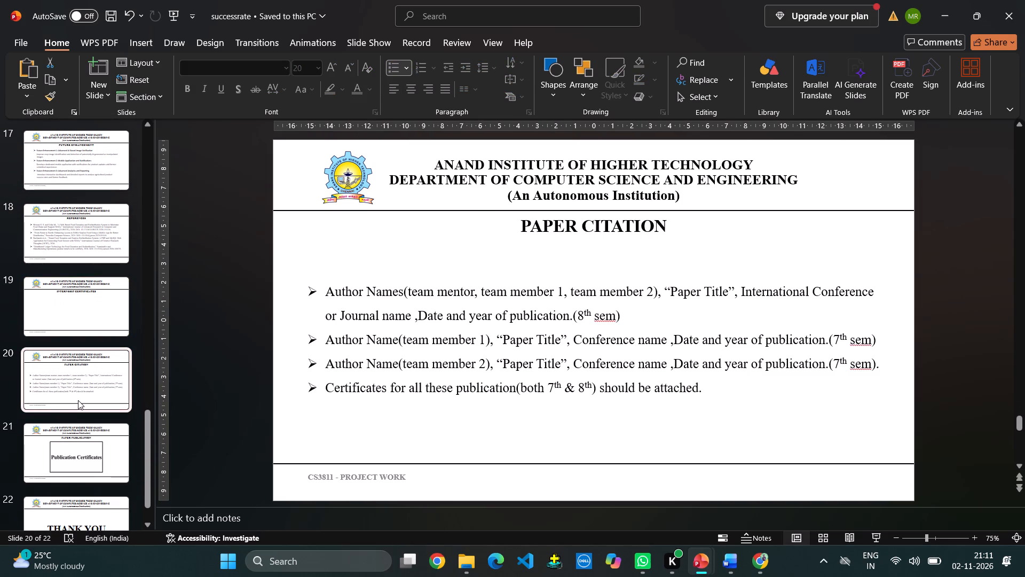
pyautogui.scroll(-1, 78, 400)
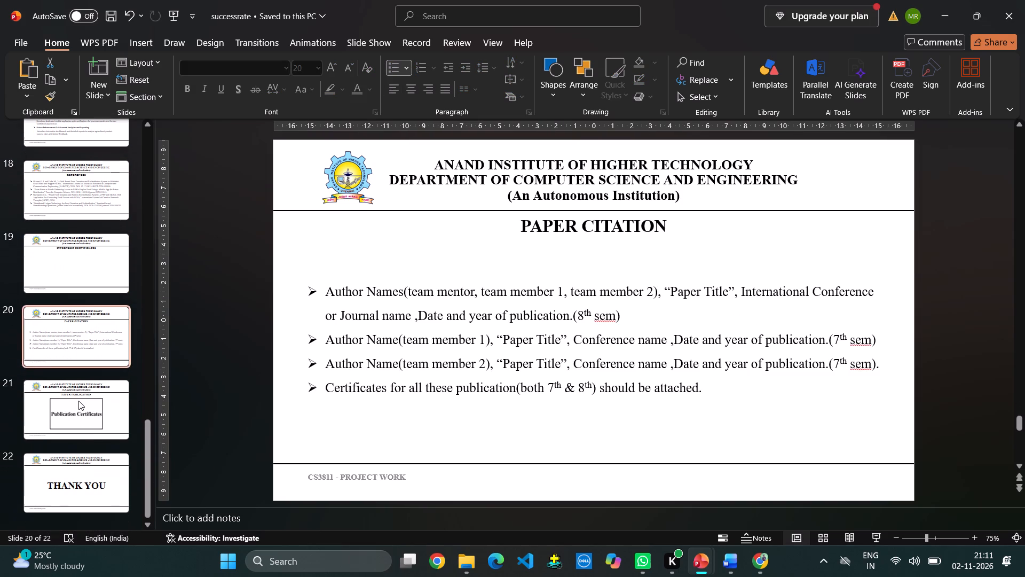
pyautogui.click(78, 401)
pyautogui.scroll(-3, 89, 413)
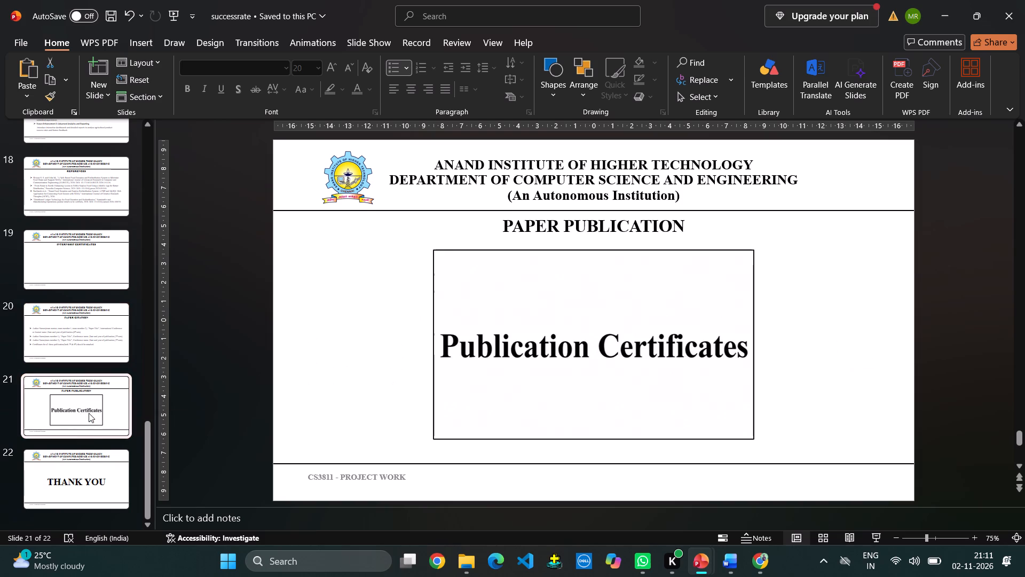
pyautogui.click(89, 467)
pyautogui.click(86, 412)
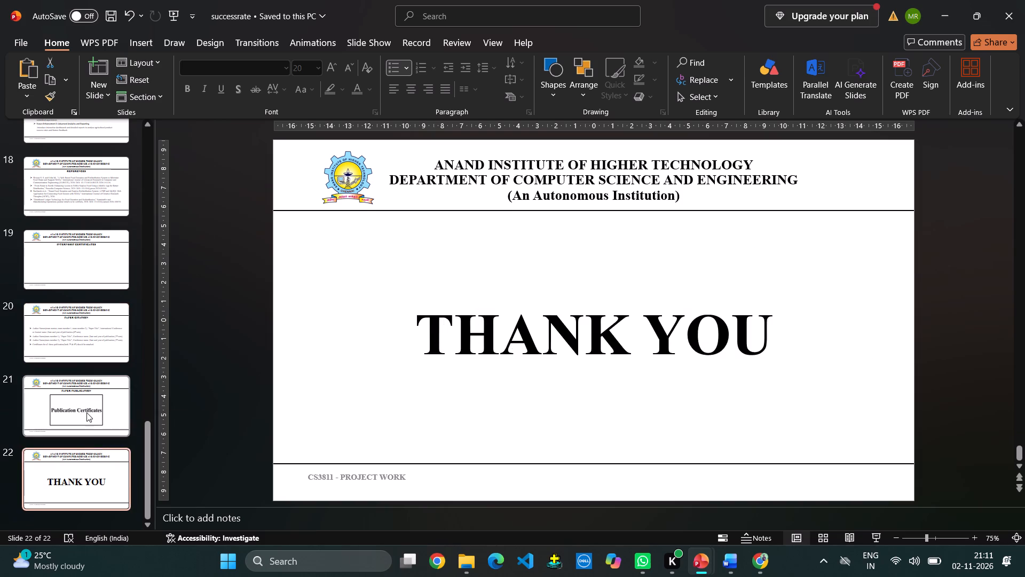
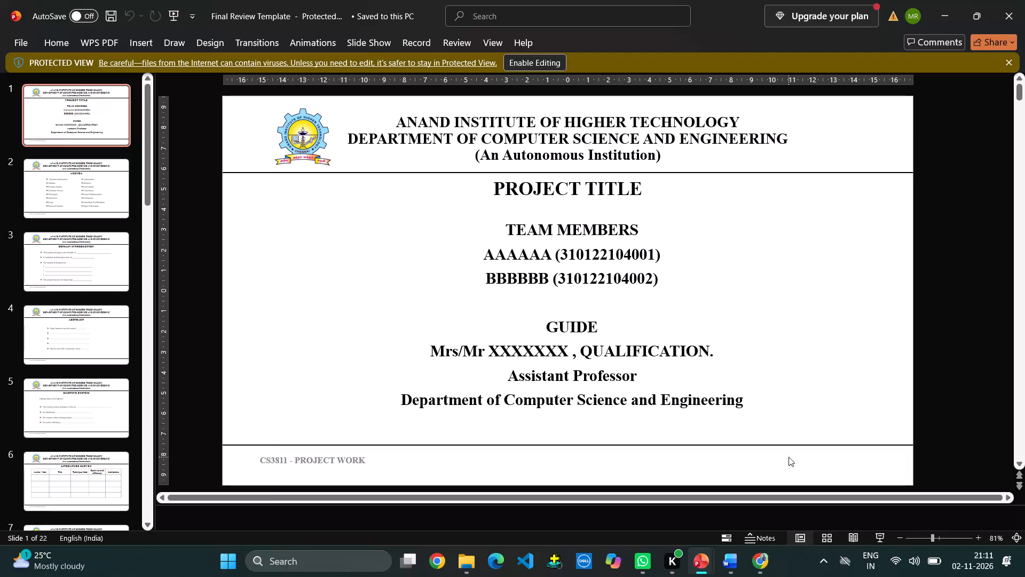
# Enable editing of the protected Final Review Template presentation.
pyautogui.click(557, 53)
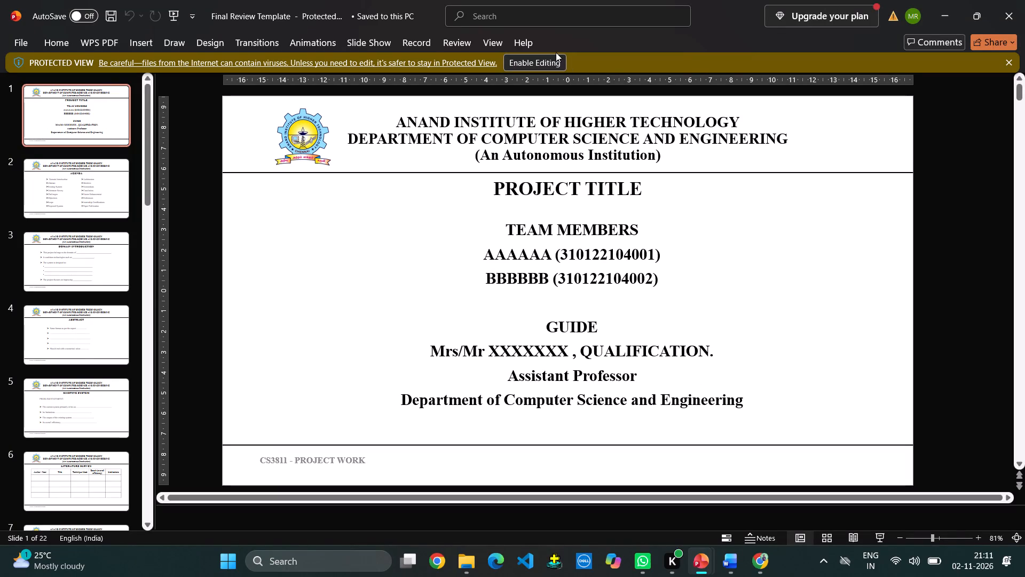
pyautogui.click(555, 58)
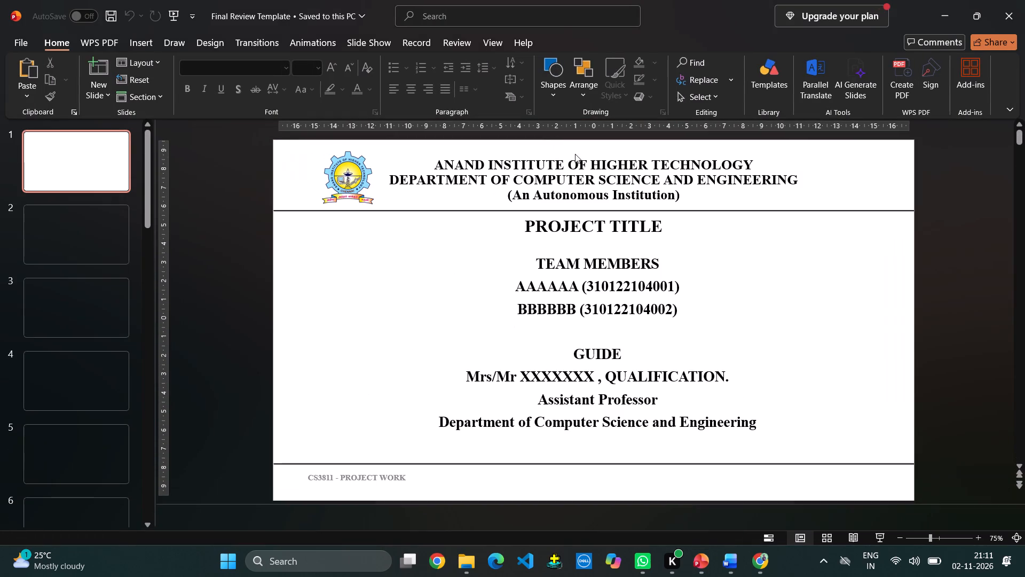
# Review the template's required content on the slides from AGENDA through DOMAIN INTRODUCTION, ABSTRACT and EXISTING SYSTEM to both LITERATURE SURVEY slides.
pyautogui.click(99, 230)
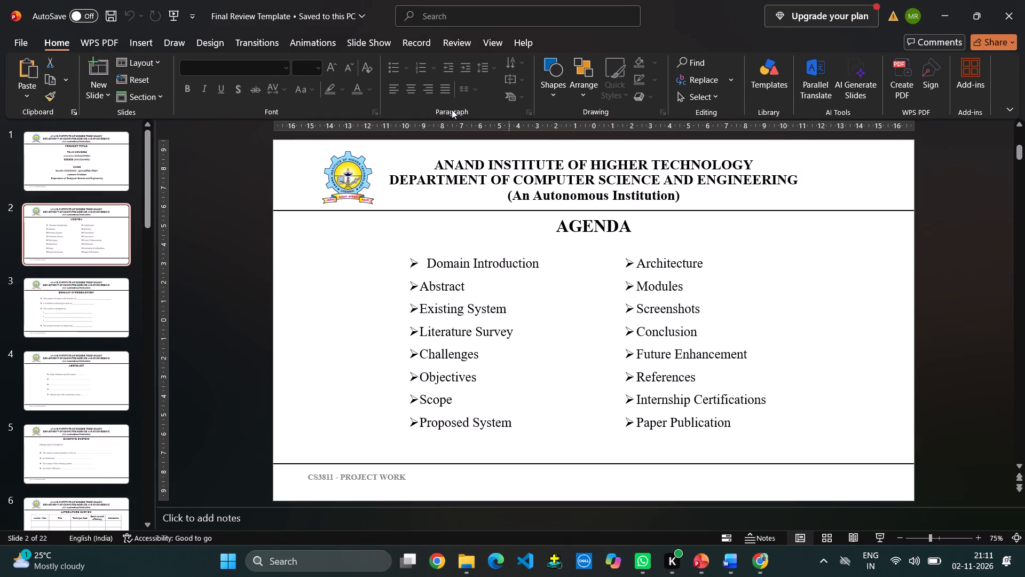
pyautogui.click(73, 313)
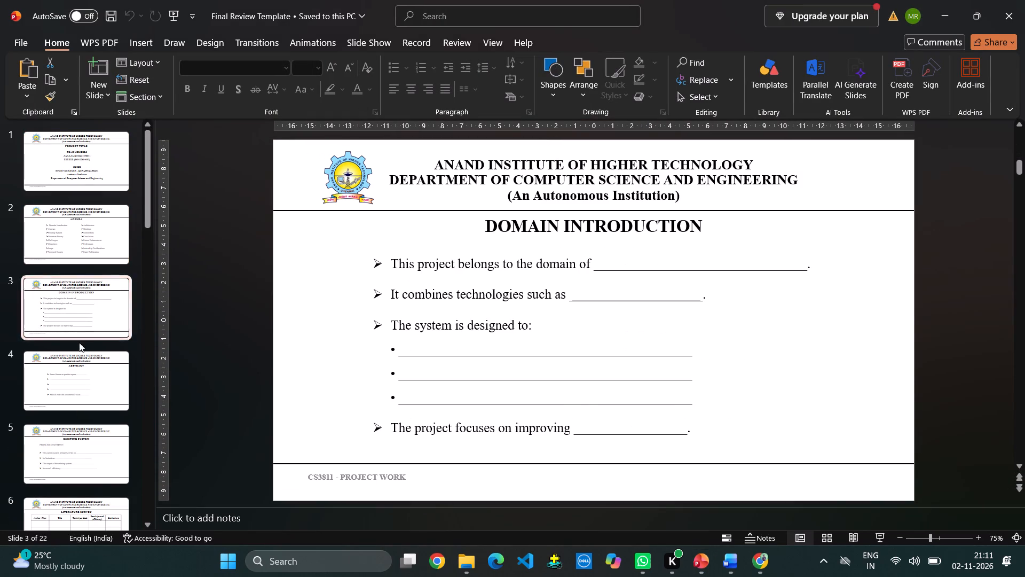
pyautogui.click(74, 358)
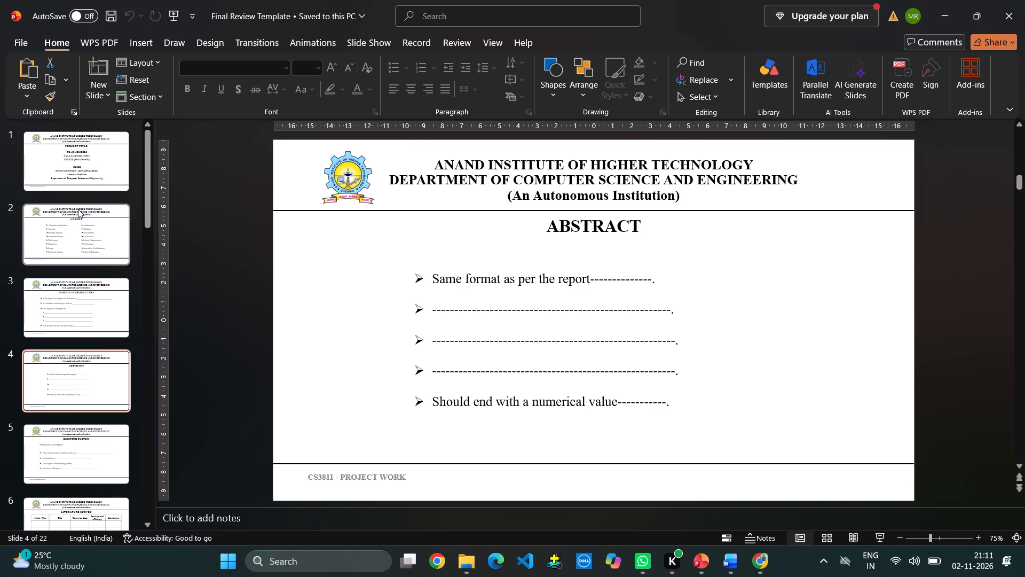
pyautogui.scroll(3, 77, 209)
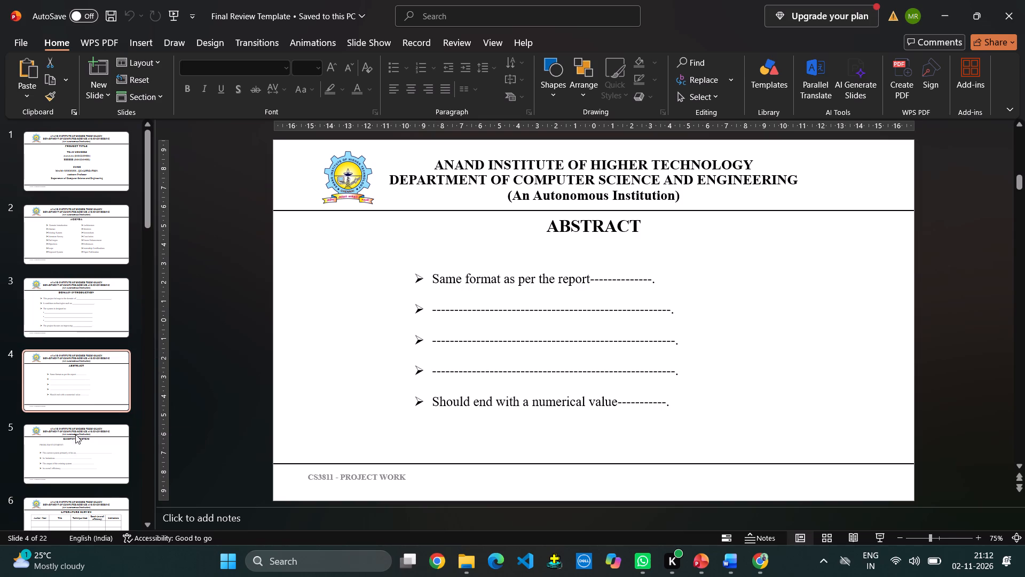
pyautogui.click(76, 436)
pyautogui.scroll(-2, 101, 446)
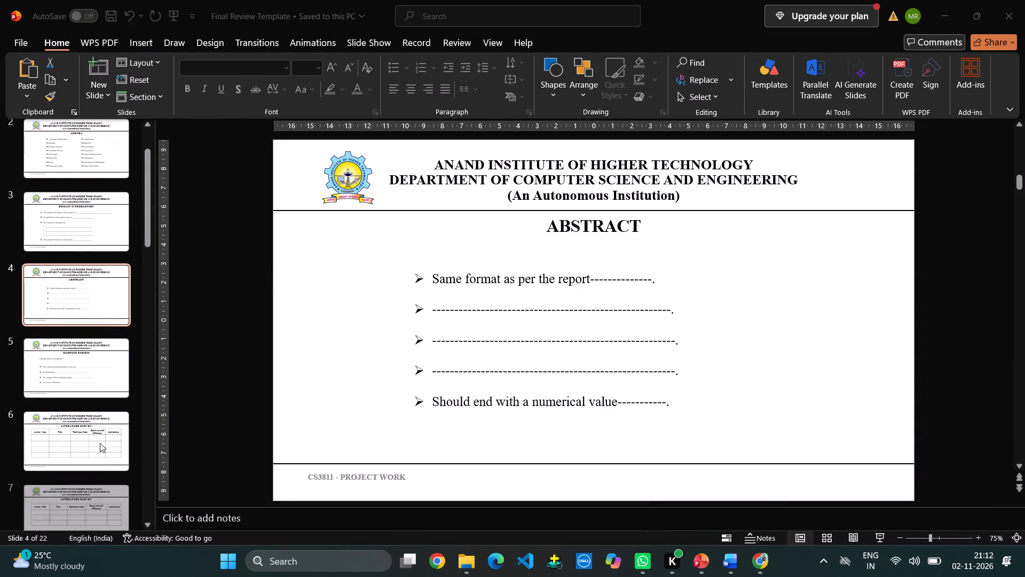
pyautogui.click(81, 355)
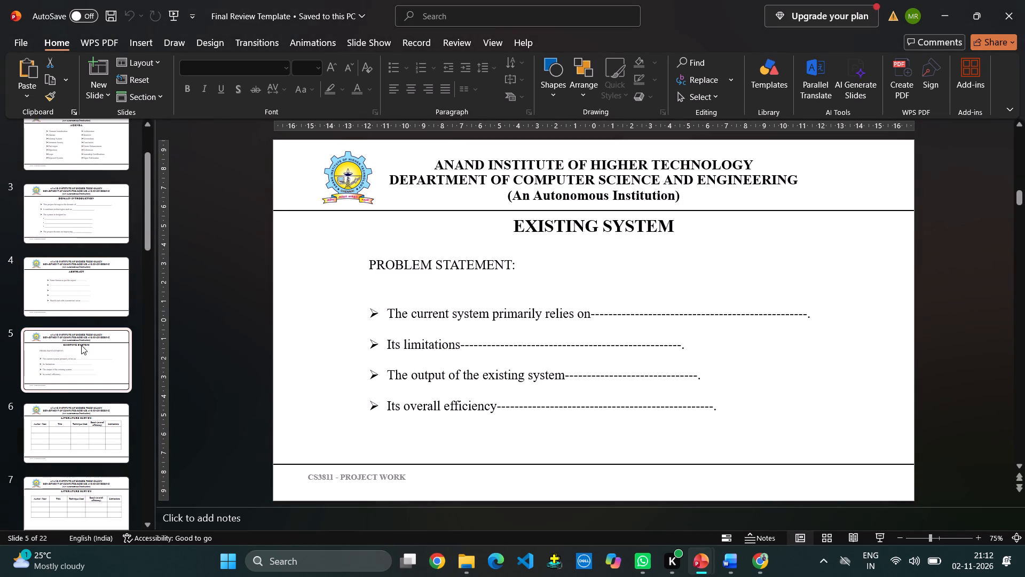
pyautogui.scroll(-2, 81, 345)
pyautogui.click(75, 357)
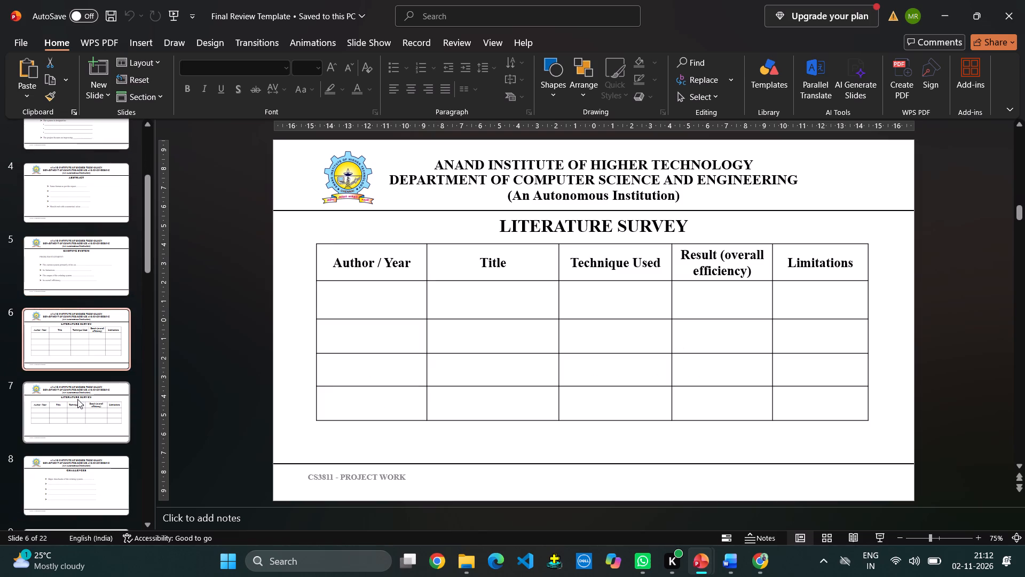
pyautogui.click(78, 404)
# Review the template slides from CHALLENGES and OBJECTIVES through PROPOSED SYSTEM and ARCHITECTURE to MODULES.
pyautogui.scroll(-2, 78, 395)
pyautogui.click(81, 375)
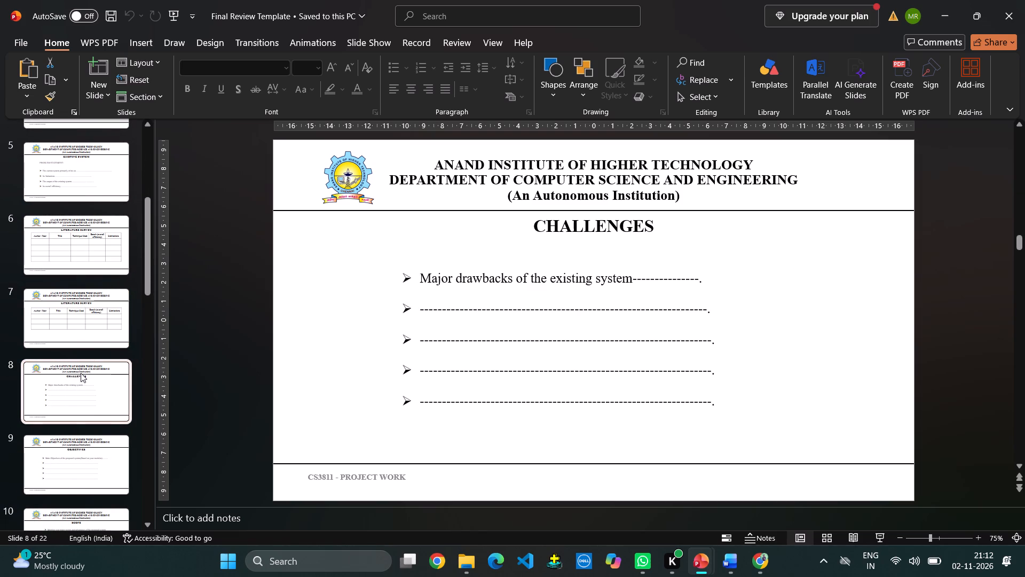
pyautogui.scroll(-1, 81, 373)
pyautogui.click(87, 412)
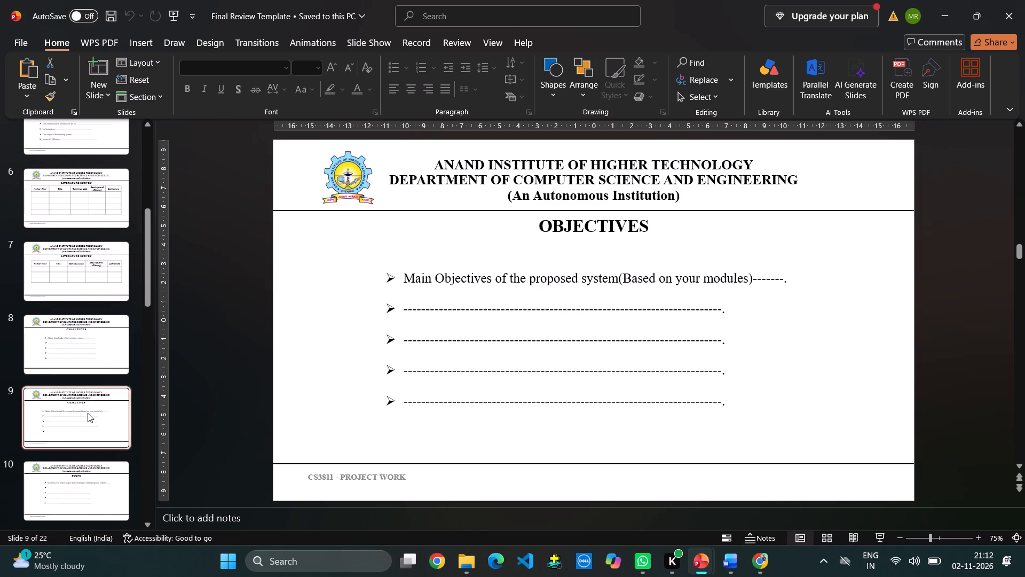
pyautogui.scroll(-3, 91, 376)
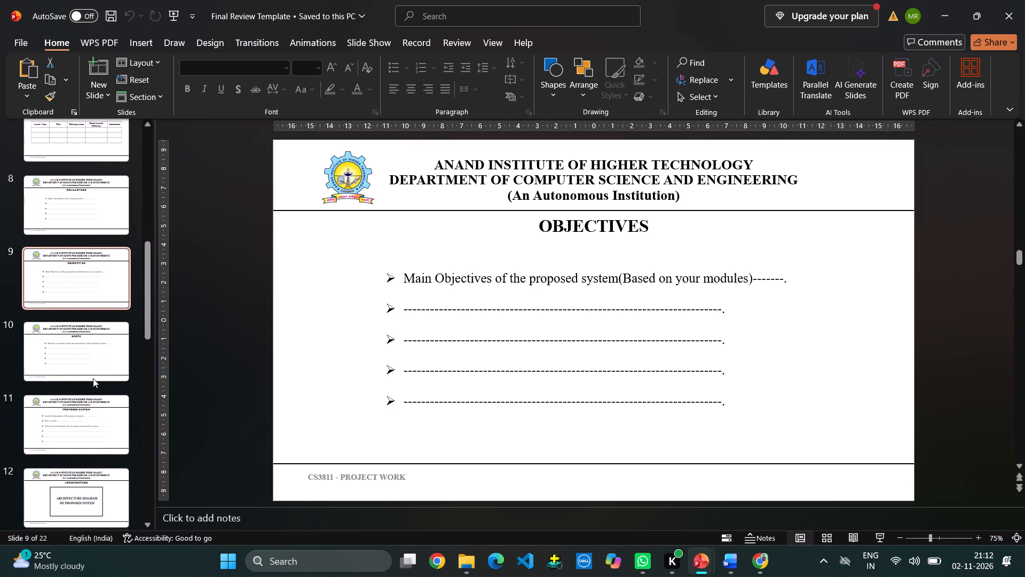
pyautogui.click(93, 405)
pyautogui.scroll(-3, 82, 356)
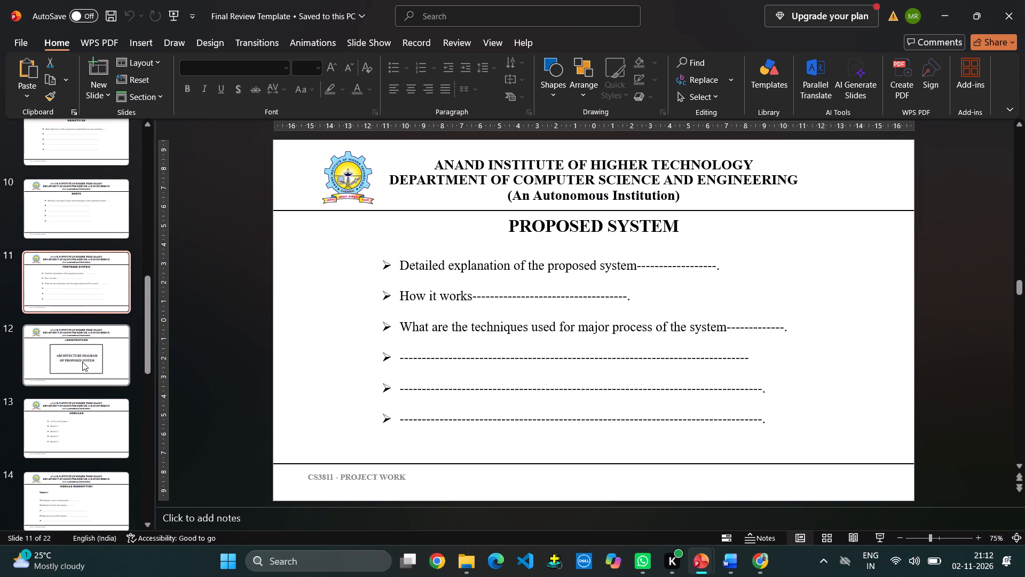
pyautogui.click(82, 362)
pyautogui.scroll(-2, 82, 364)
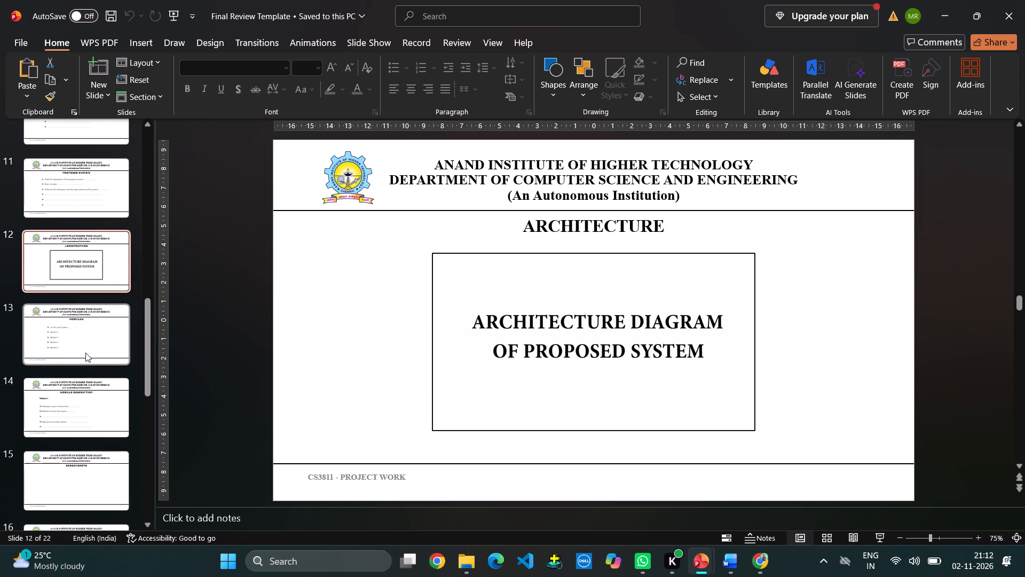
pyautogui.click(85, 352)
pyautogui.click(75, 255)
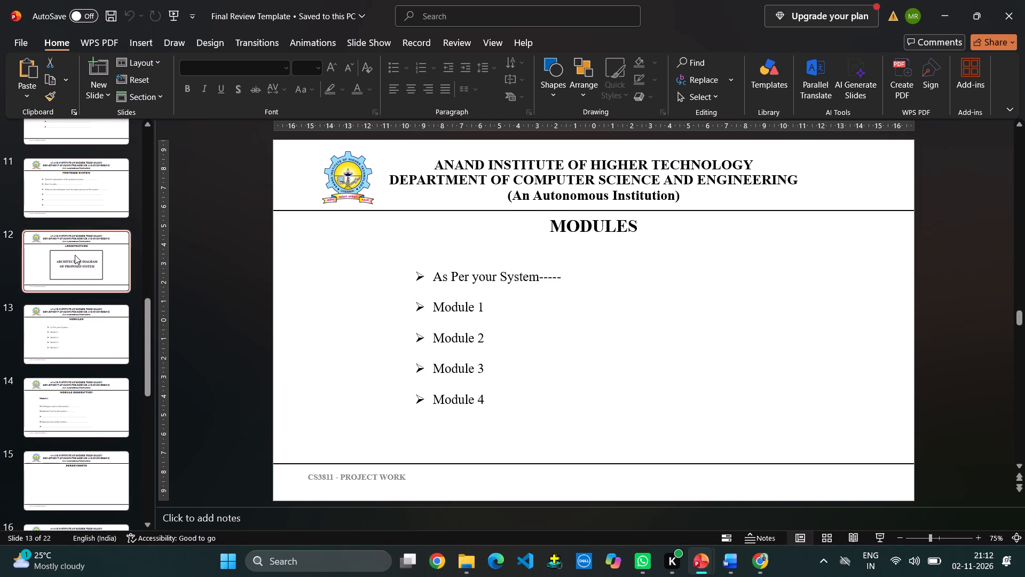
# Examine the MODULES, MODULE DESCRIPTION and SCREENSHOTS slides for the expected layout and content.
pyautogui.scroll(-2, 96, 305)
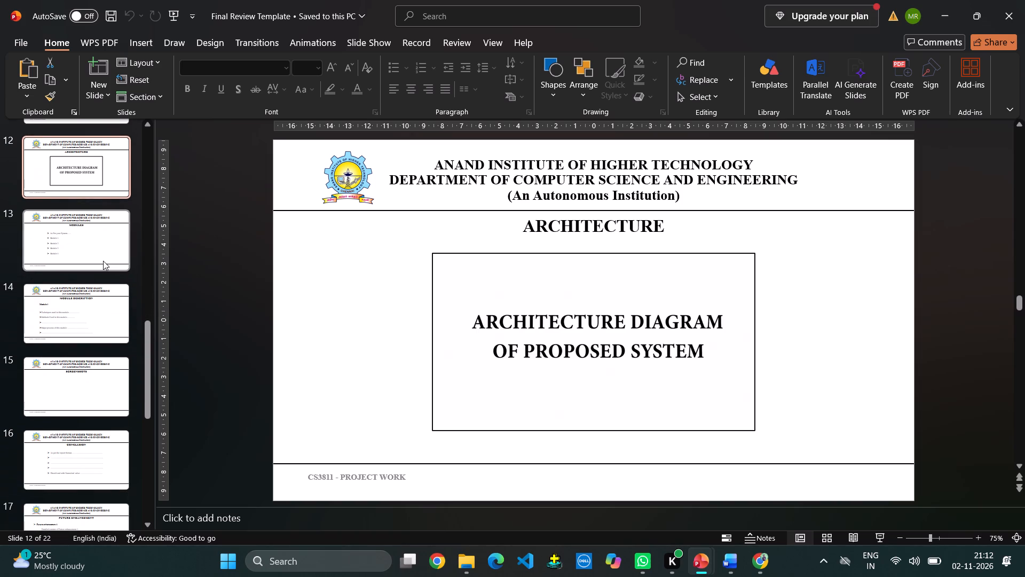
pyautogui.click(103, 261)
pyautogui.click(102, 301)
pyautogui.click(94, 241)
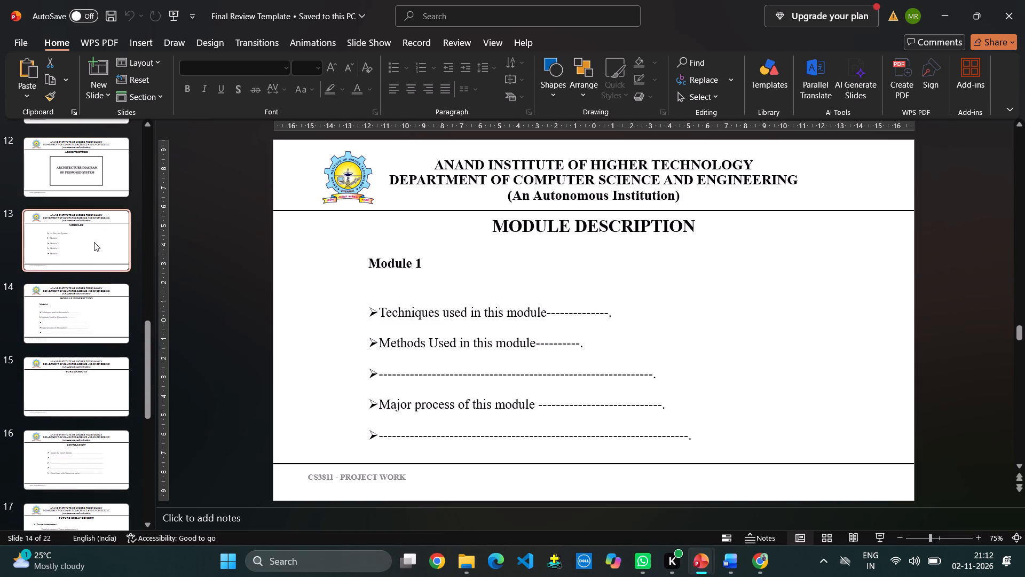
pyautogui.click(100, 304)
pyautogui.scroll(-2, 100, 304)
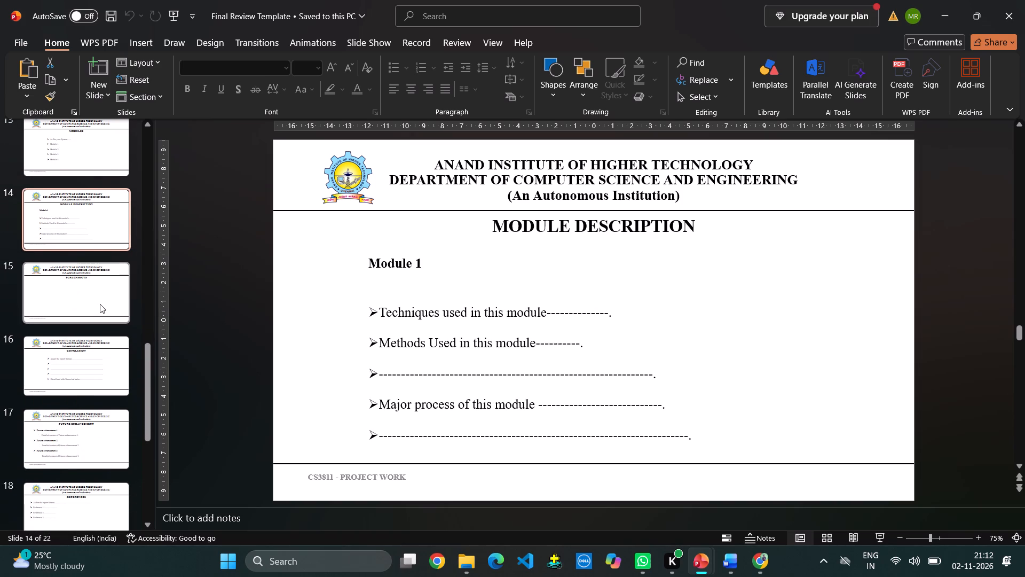
pyautogui.click(89, 348)
pyautogui.click(93, 297)
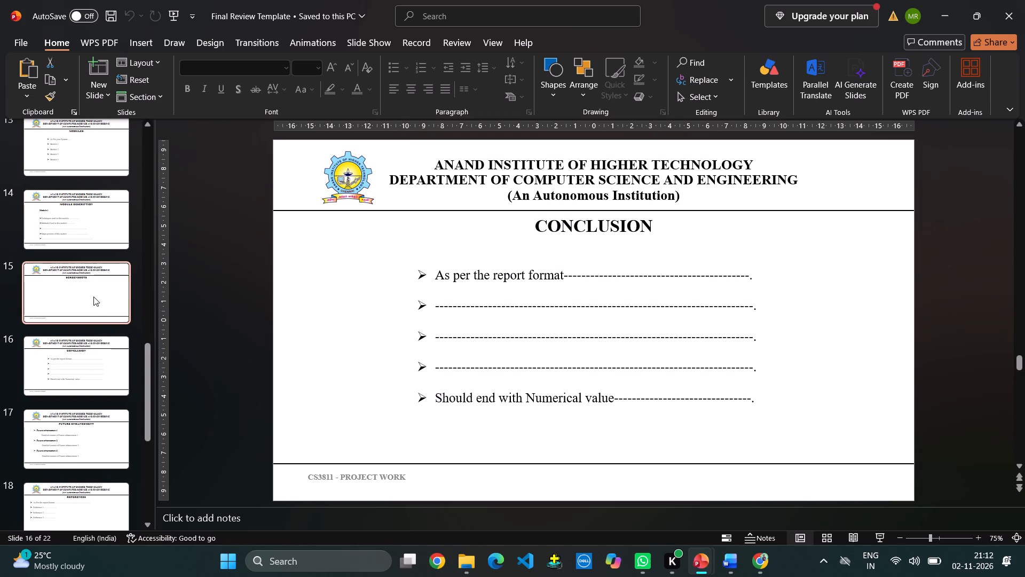
pyautogui.click(91, 235)
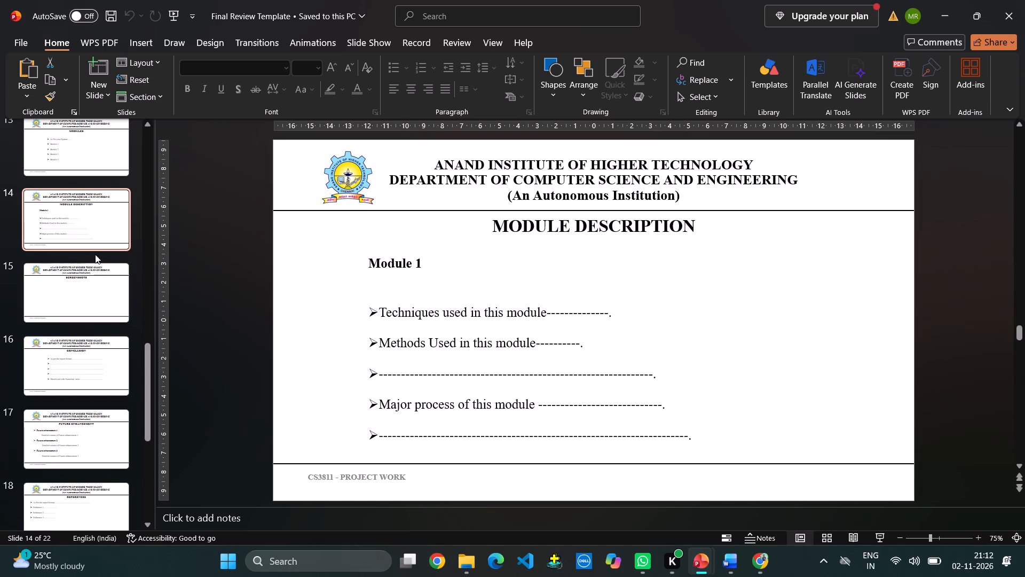
pyautogui.click(89, 292)
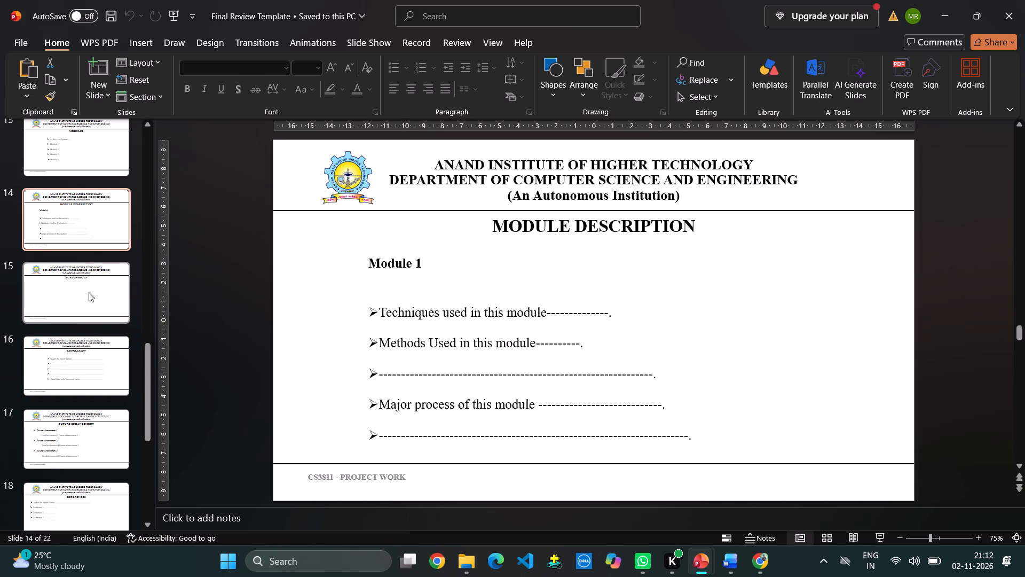
# Review the template's remaining slides from CONCLUSION and FUTURE ENHANCEMENT through PAPER CITATION and PAPER PUBLICATION to THANK YOU.
pyautogui.click(93, 365)
pyautogui.click(81, 413)
pyautogui.scroll(-4, 80, 394)
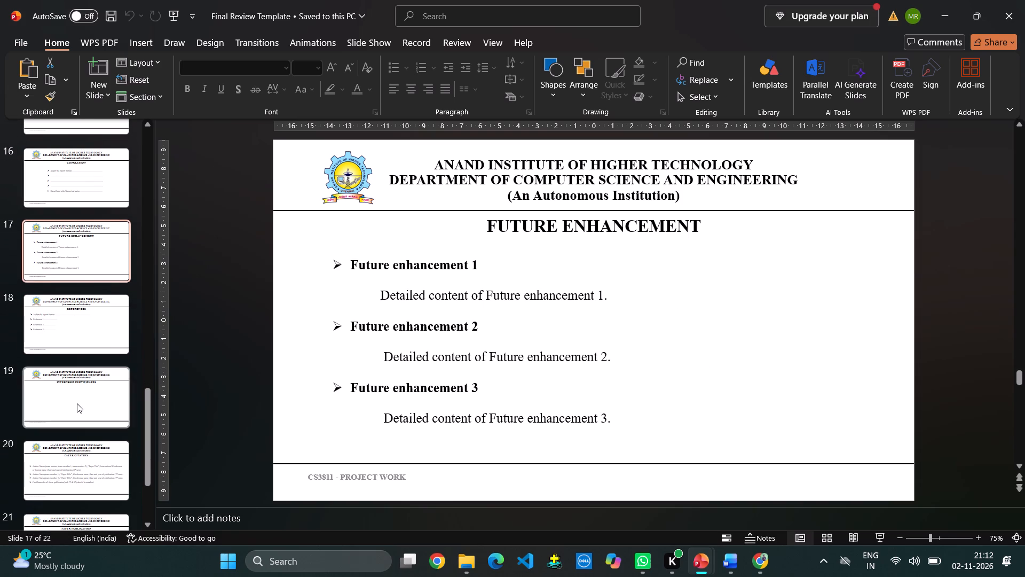
pyautogui.click(77, 403)
pyautogui.click(86, 449)
pyautogui.scroll(-3, 80, 431)
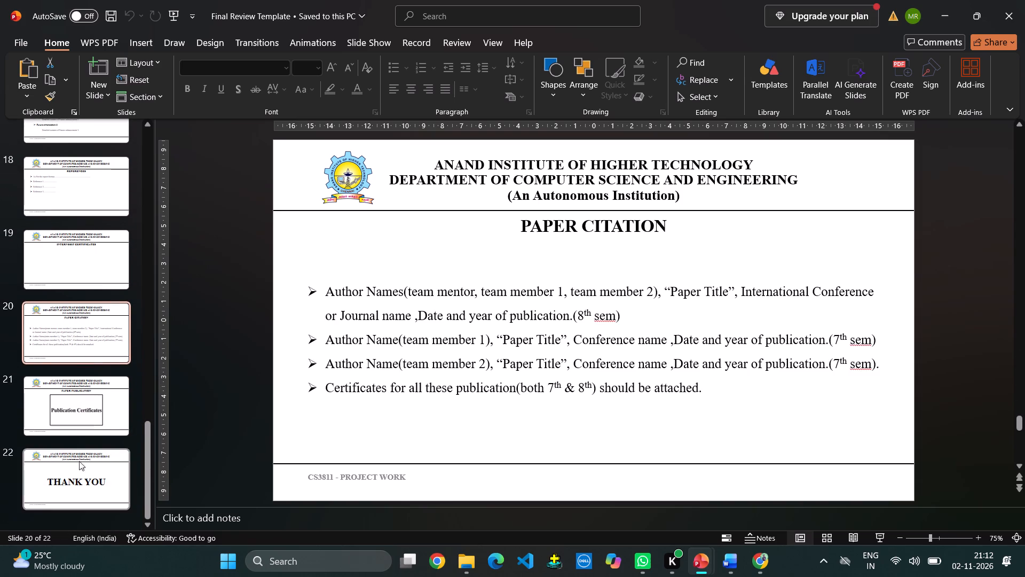
pyautogui.click(80, 467)
pyautogui.scroll(-4, 79, 438)
pyautogui.click(87, 399)
pyautogui.click(93, 347)
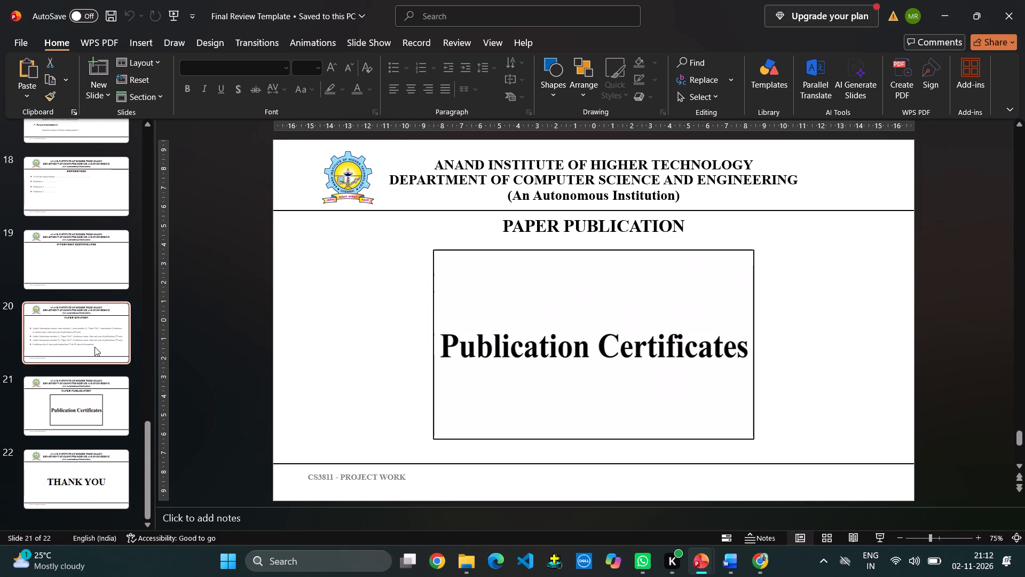
# Recheck the template slides in reverse order from PAPER CITATION through REFERENCES, FUTURE ENHANCEMENT, CONCLUSION and SCREENSHOTS back to MODULE DESCRIPTION.
pyautogui.scroll(1, 94, 309)
pyautogui.click(90, 361)
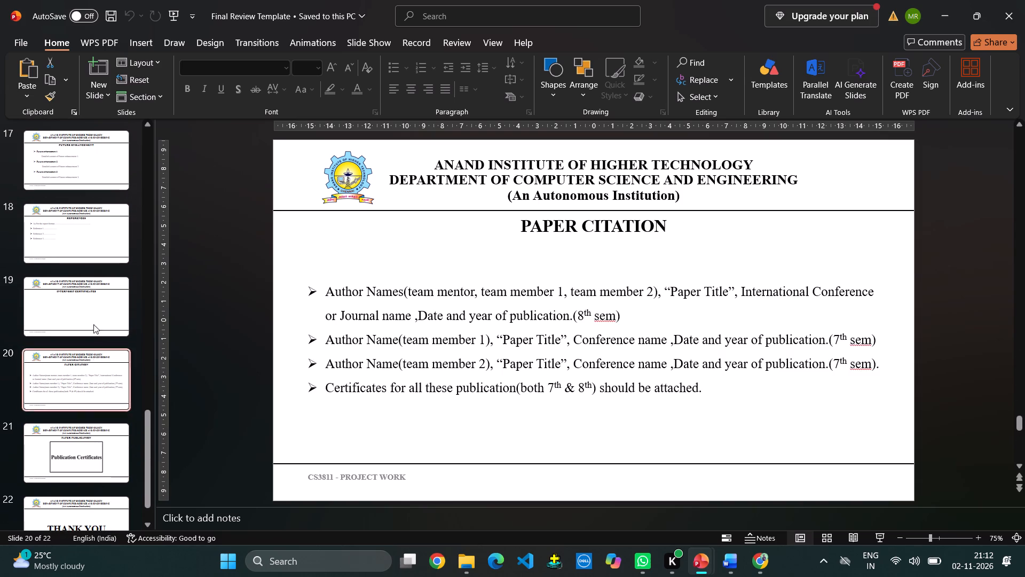
pyautogui.click(96, 311)
pyautogui.scroll(2, 96, 310)
pyautogui.click(96, 324)
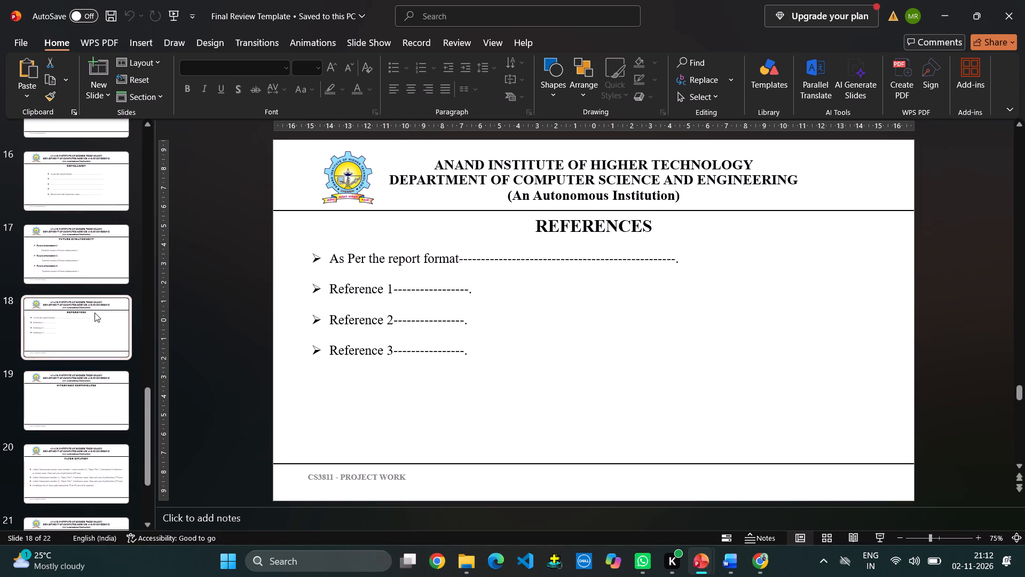
pyautogui.scroll(1, 94, 312)
pyautogui.click(88, 310)
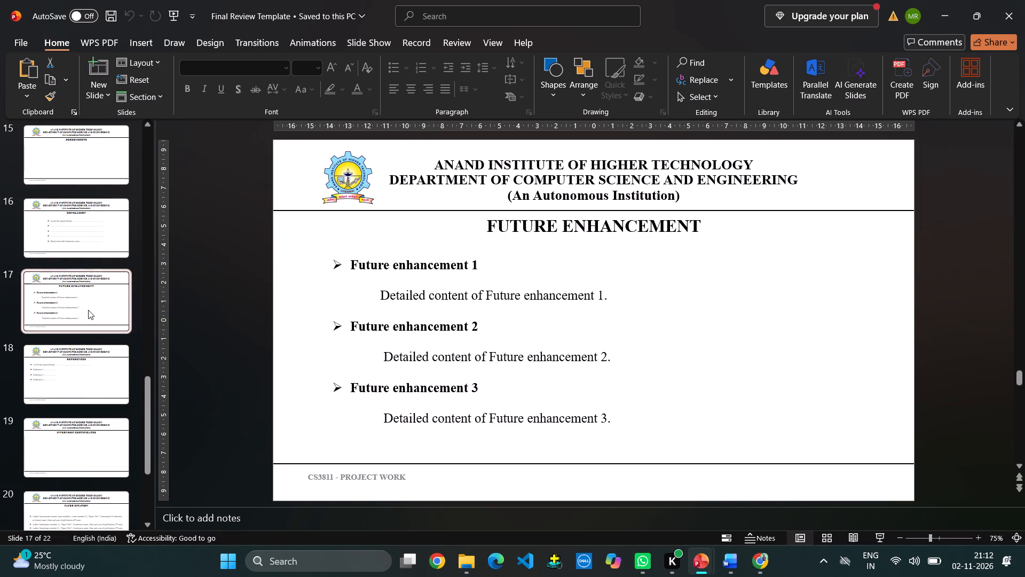
pyautogui.scroll(2, 88, 310)
pyautogui.click(86, 318)
pyautogui.scroll(1, 86, 317)
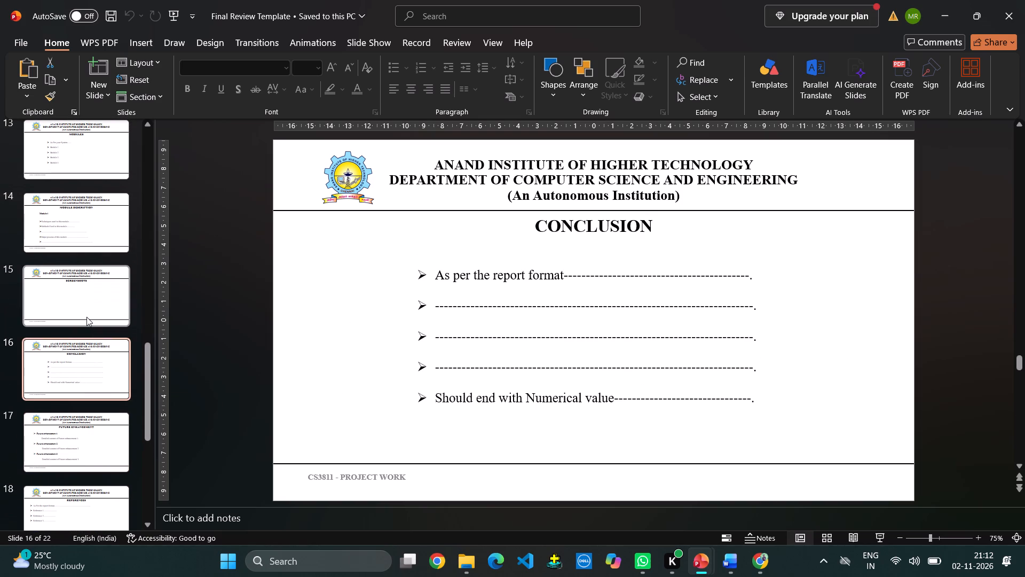
pyautogui.click(87, 317)
pyautogui.scroll(1, 85, 316)
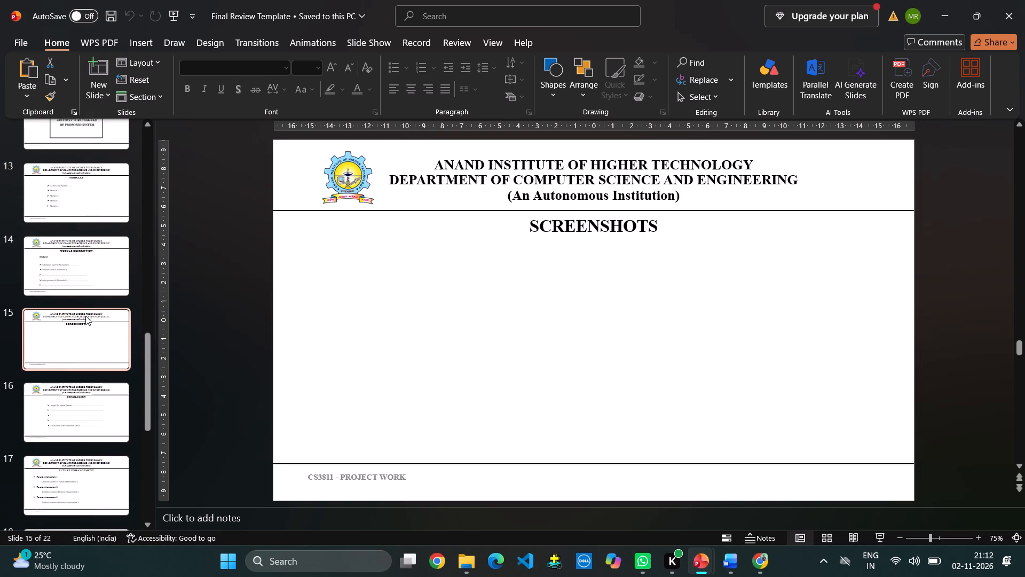
pyautogui.click(94, 281)
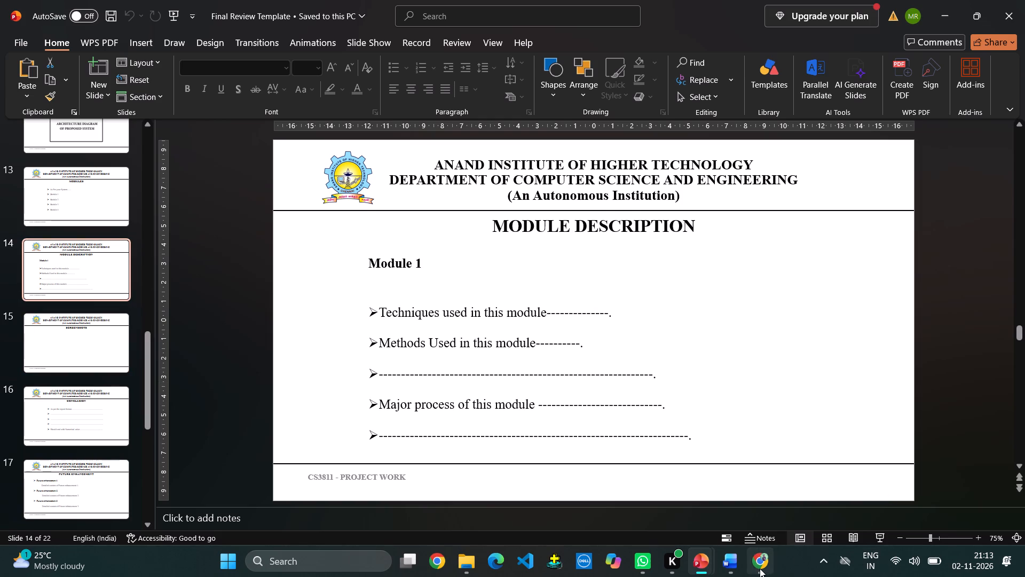
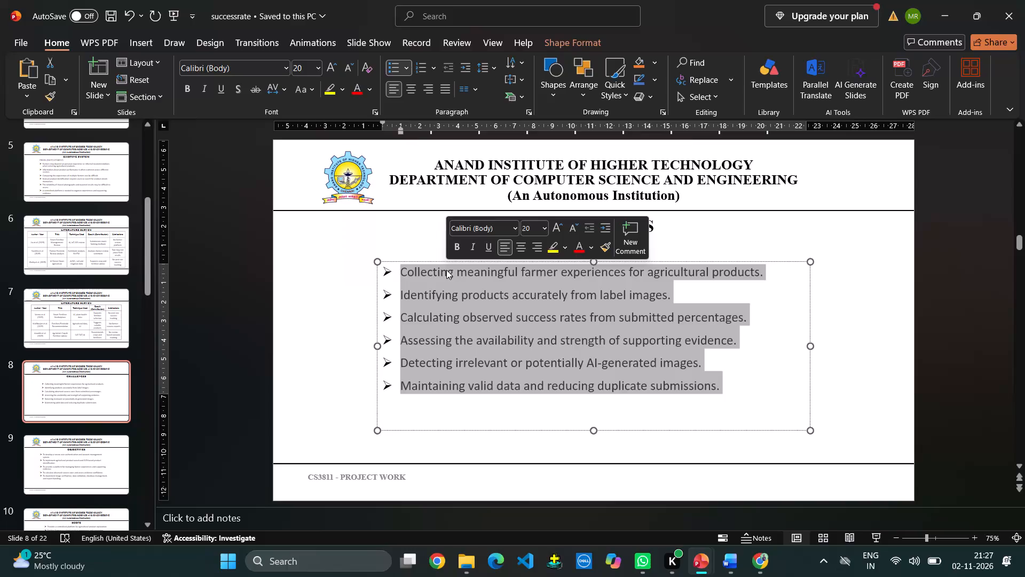
# Replace the old Challenges bullets with the copied ChatGPT points and remove the trailing empty bullet.
pyautogui.press('BackSpace')
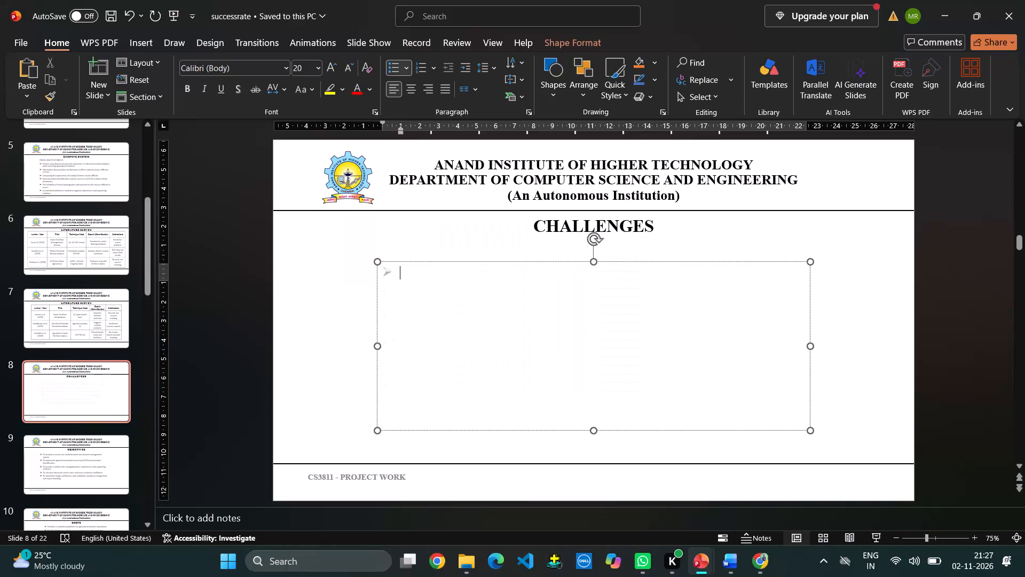
pyautogui.hotkey('ctrl', 'v')
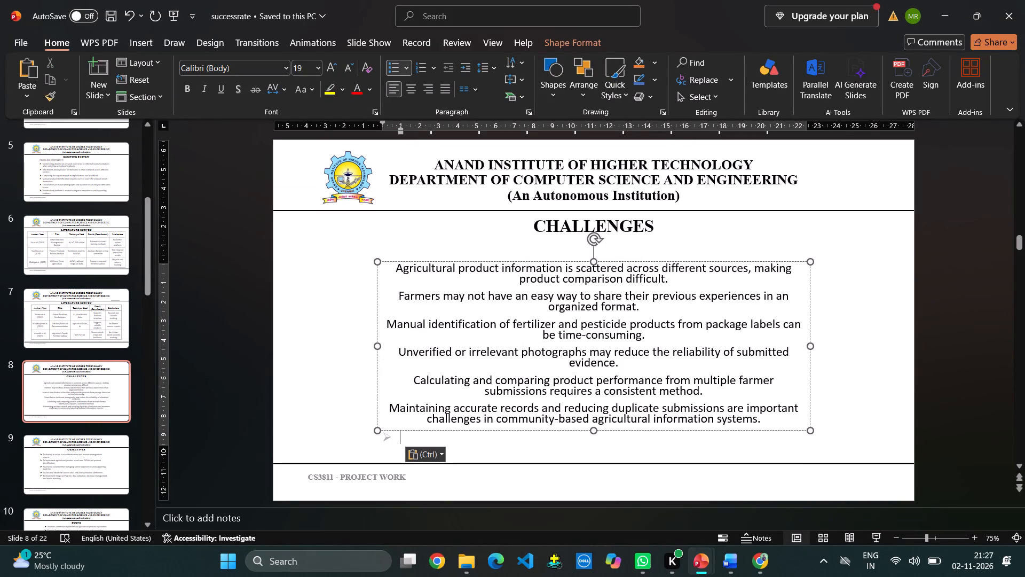
pyautogui.press('BackSpace')
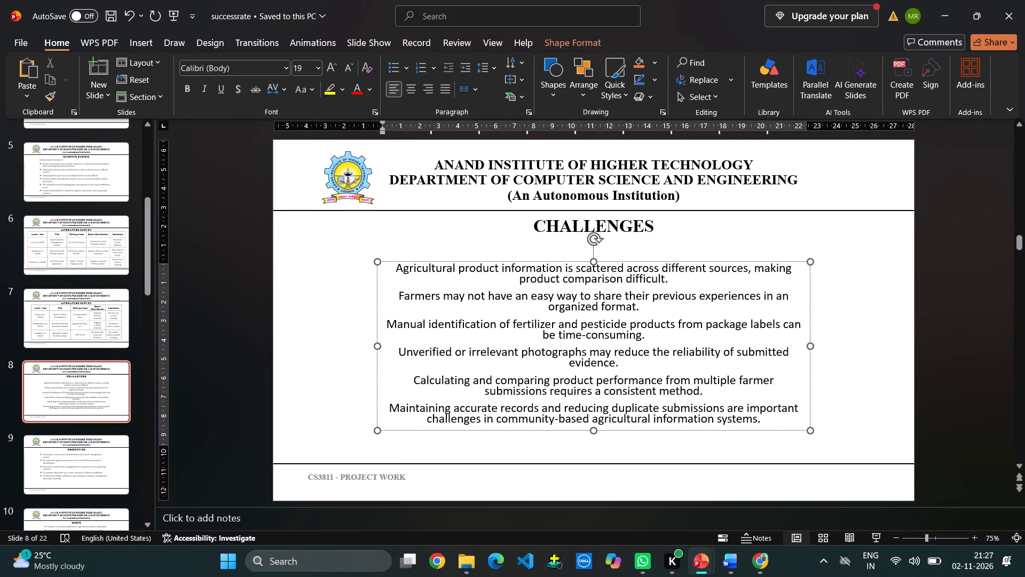
# Justify all the pasted Challenges text and choose font size 20 for it.
pyautogui.click(396, 267)
pyautogui.moveTo(396, 267); pyautogui.dragTo(735, 428)
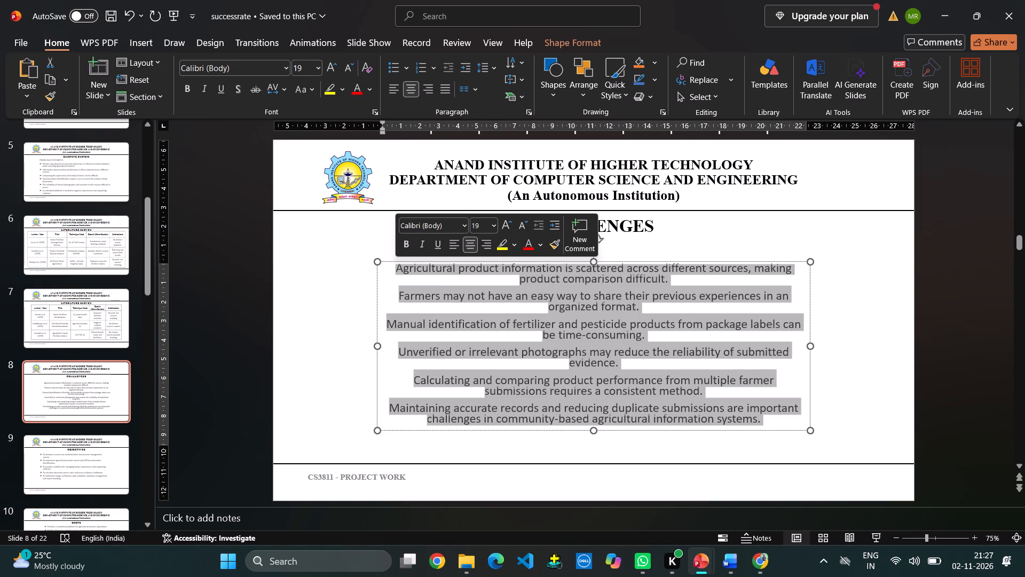
pyautogui.moveTo(735, 428); pyautogui.dragTo(749, 428)
pyautogui.click(441, 85)
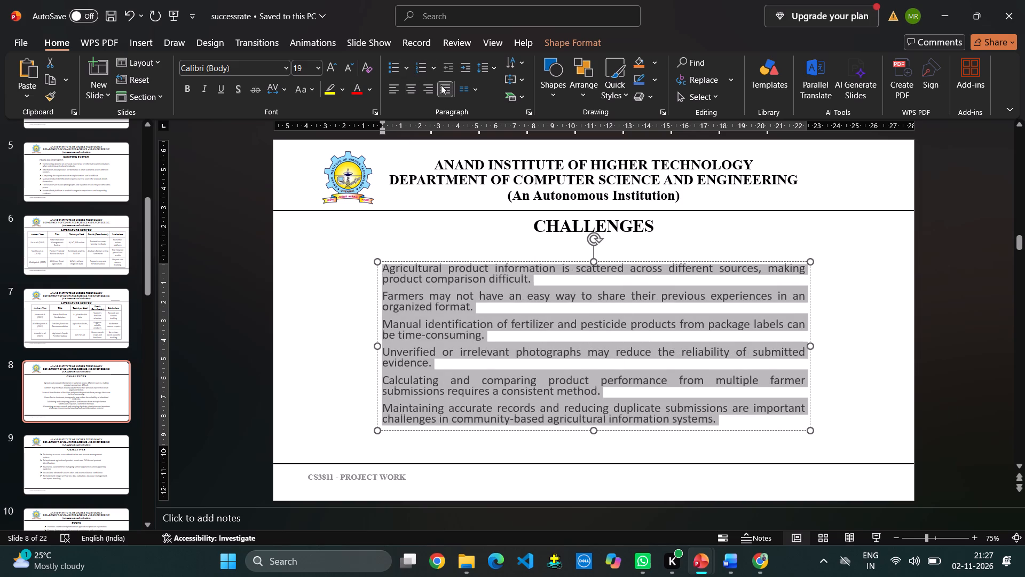
pyautogui.click(319, 64)
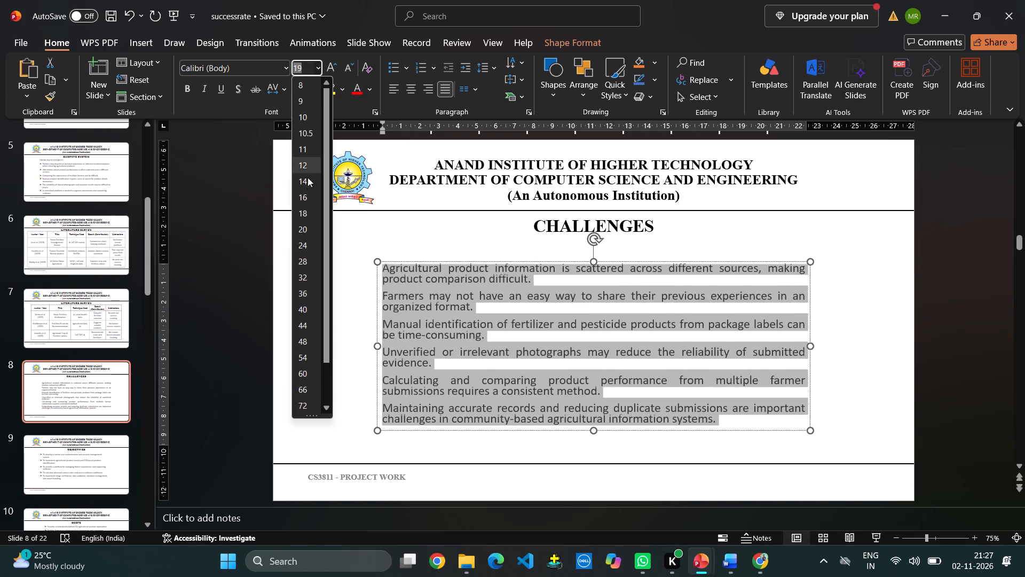
pyautogui.click(306, 224)
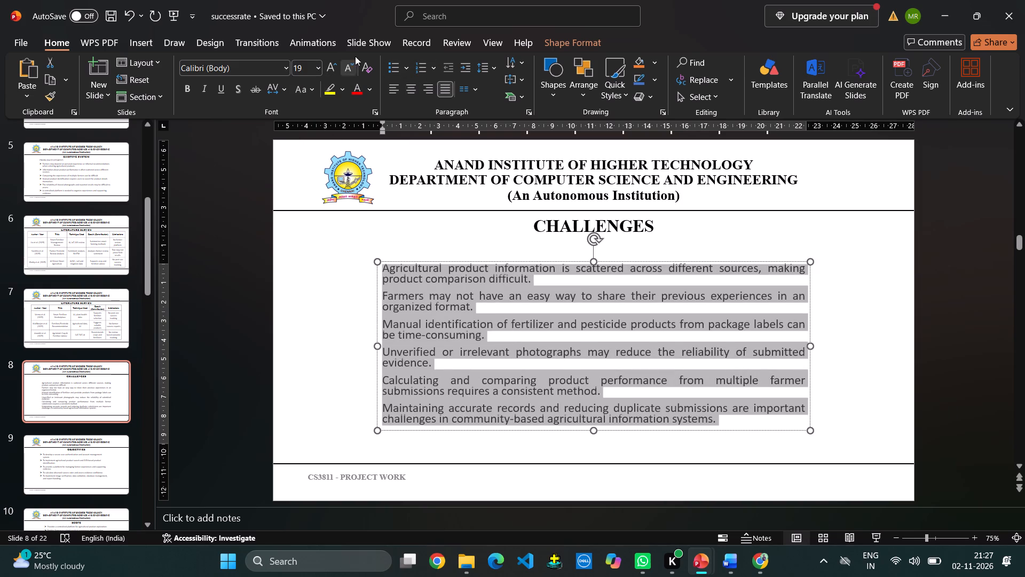
# Apply arrow-style bullets to all six Challenges points.
pyautogui.click(393, 64)
pyautogui.click(405, 63)
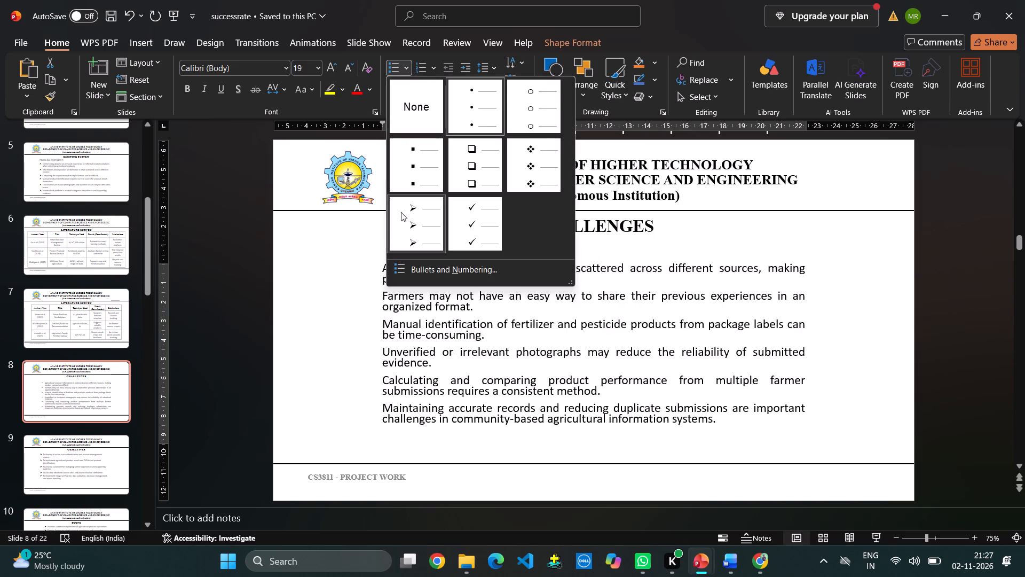
pyautogui.click(406, 225)
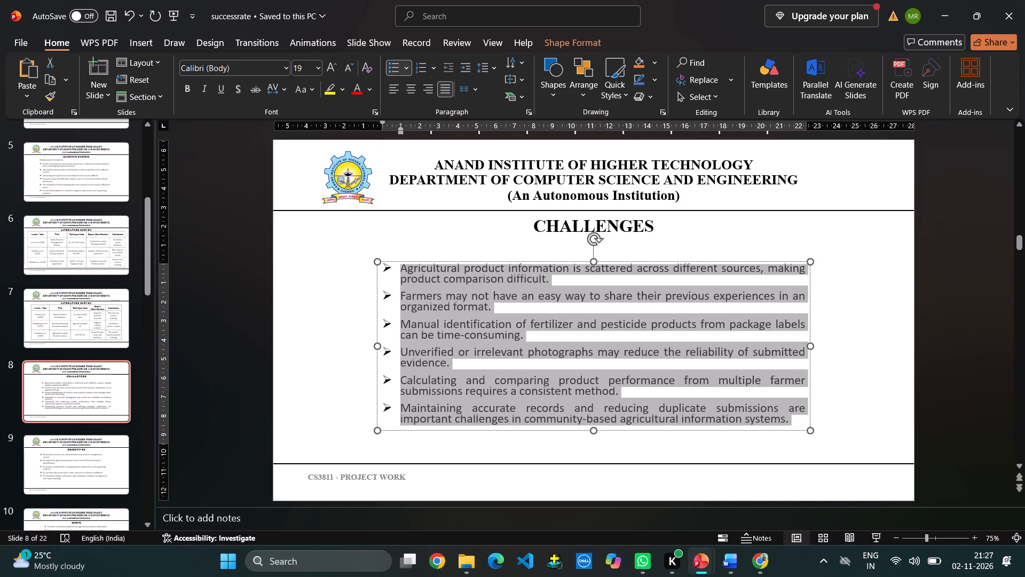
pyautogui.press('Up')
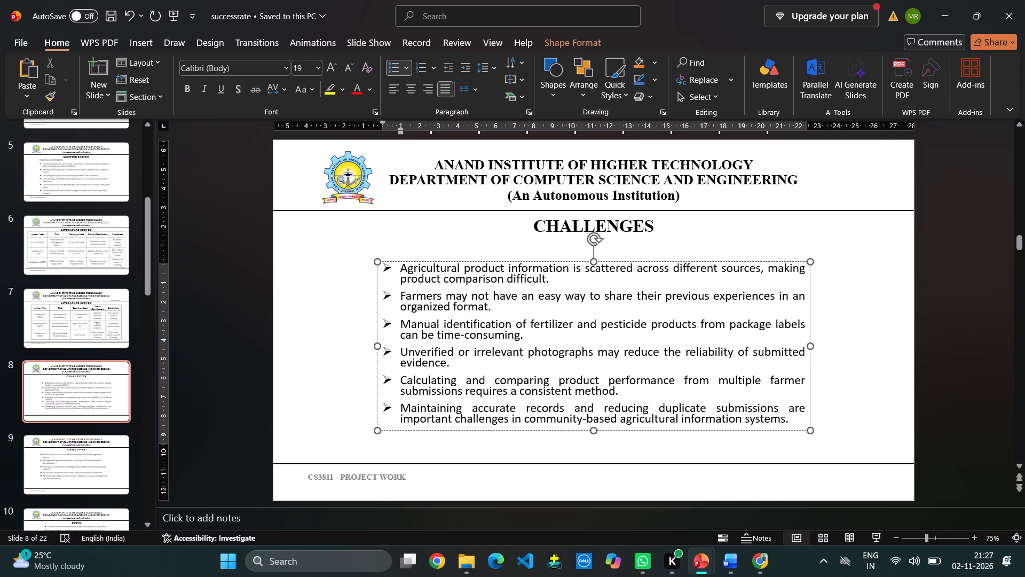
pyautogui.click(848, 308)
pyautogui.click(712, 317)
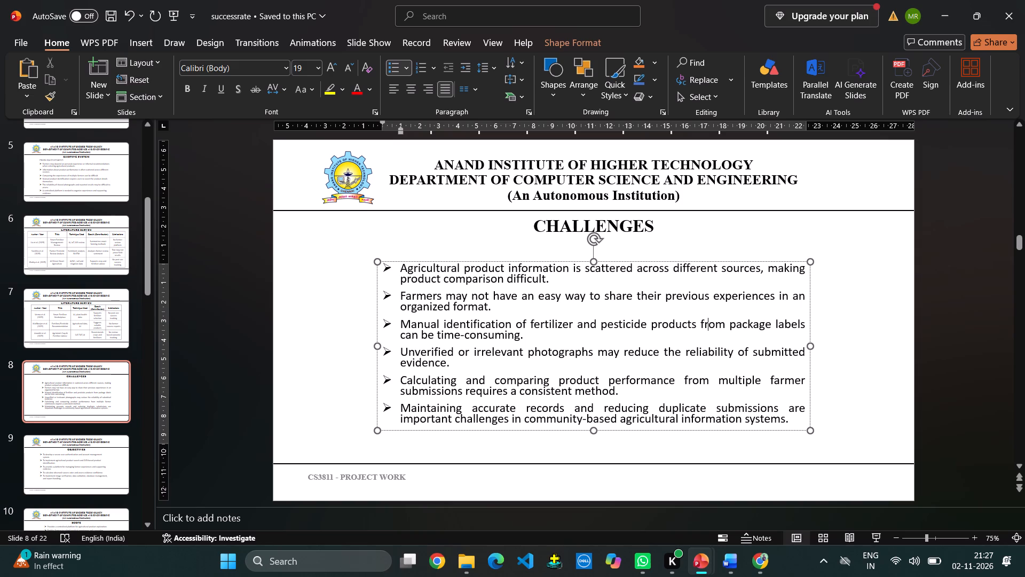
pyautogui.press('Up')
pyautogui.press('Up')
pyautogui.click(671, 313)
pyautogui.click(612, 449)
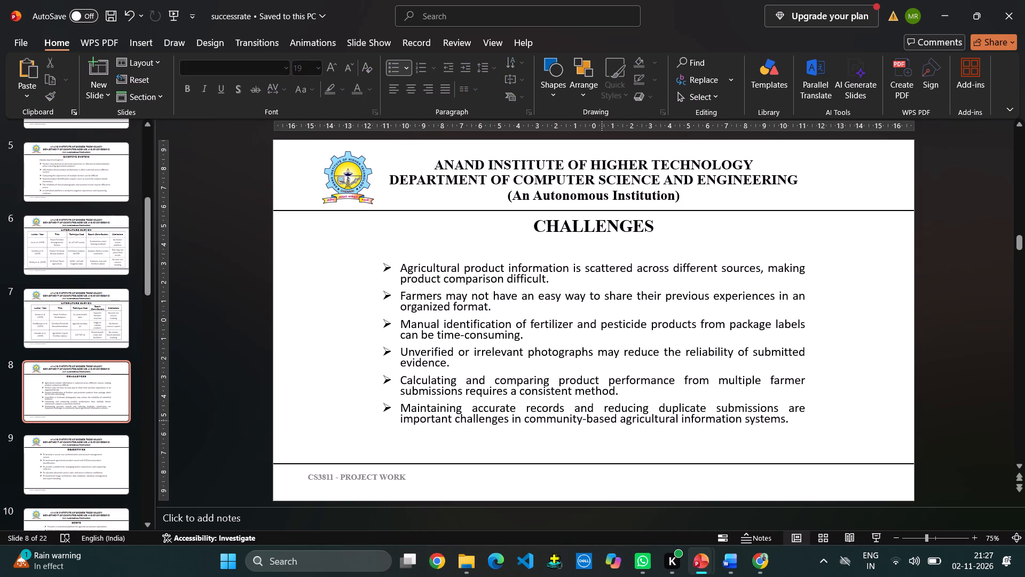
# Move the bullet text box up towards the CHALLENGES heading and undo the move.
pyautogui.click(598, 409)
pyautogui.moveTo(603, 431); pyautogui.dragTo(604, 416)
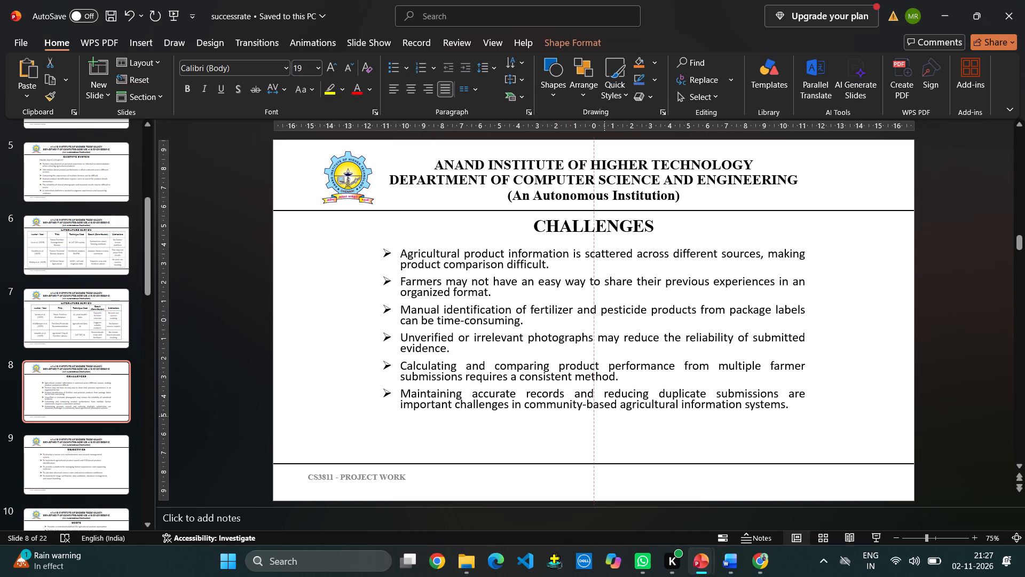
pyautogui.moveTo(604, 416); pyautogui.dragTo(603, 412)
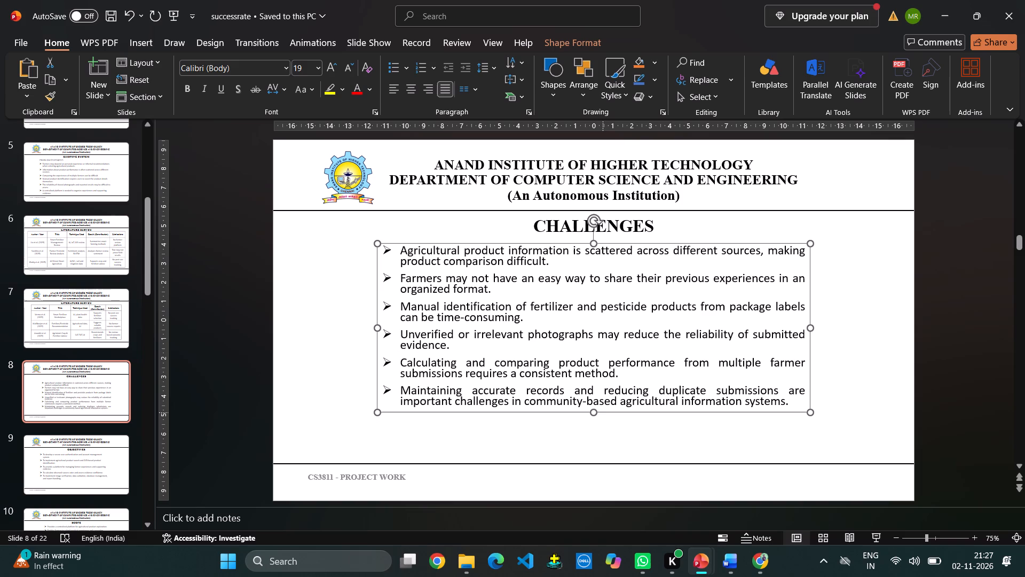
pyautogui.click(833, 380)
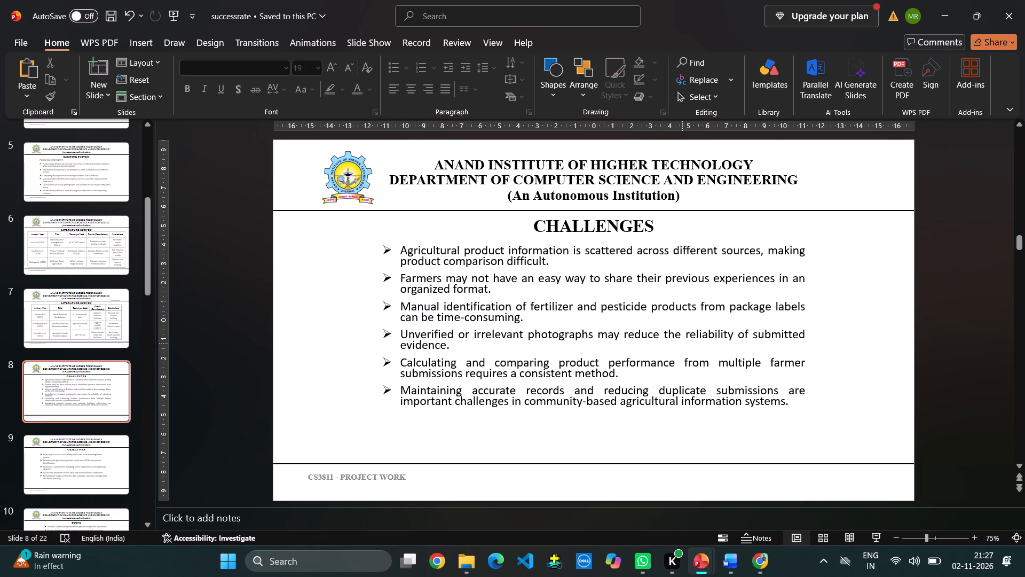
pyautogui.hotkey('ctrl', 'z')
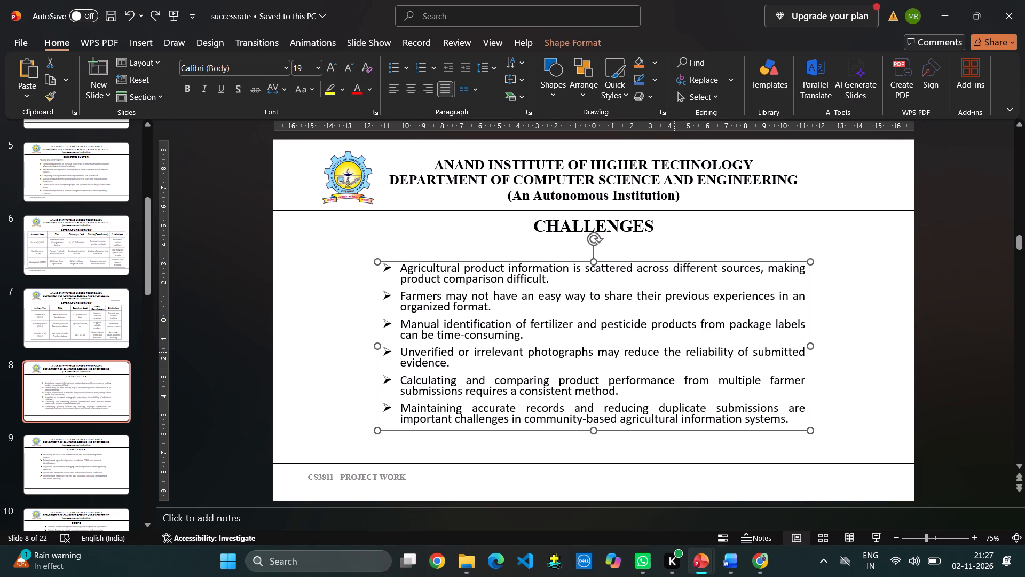
# Nudge the bullet text box straight up until it sits just below the CHALLENGES heading.
pyautogui.click(605, 339)
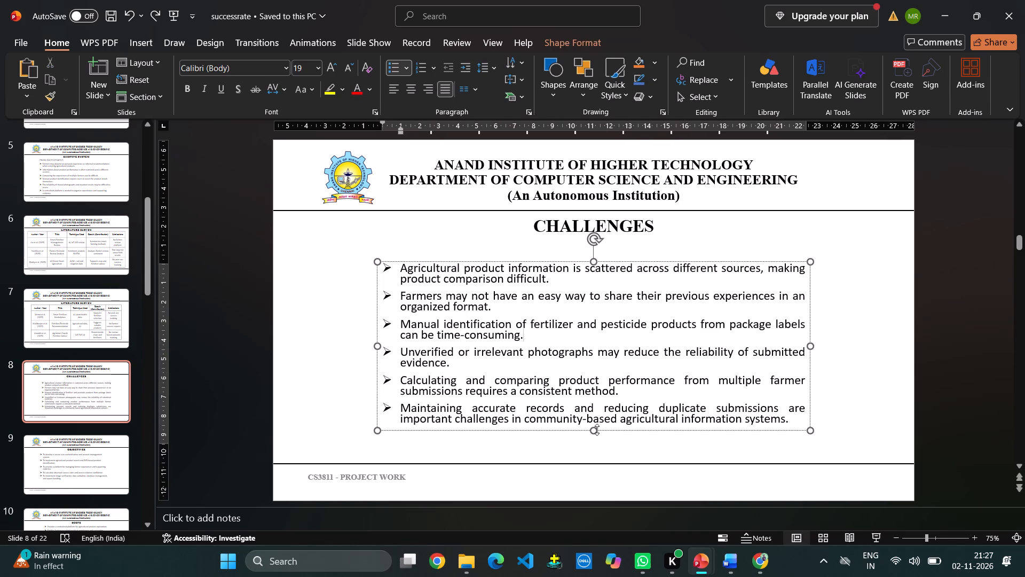
pyautogui.click(604, 431)
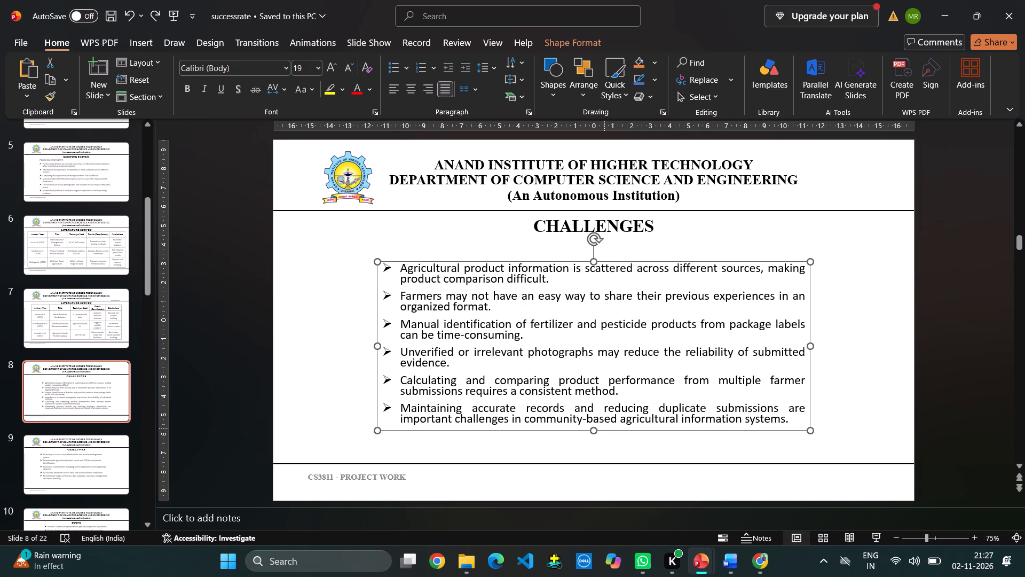
pyautogui.click(605, 430)
pyautogui.press('Up')
pyautogui.press('Up')
pyautogui.press('Up')
pyautogui.press('Up')
pyautogui.press('Up')
pyautogui.press('Up')
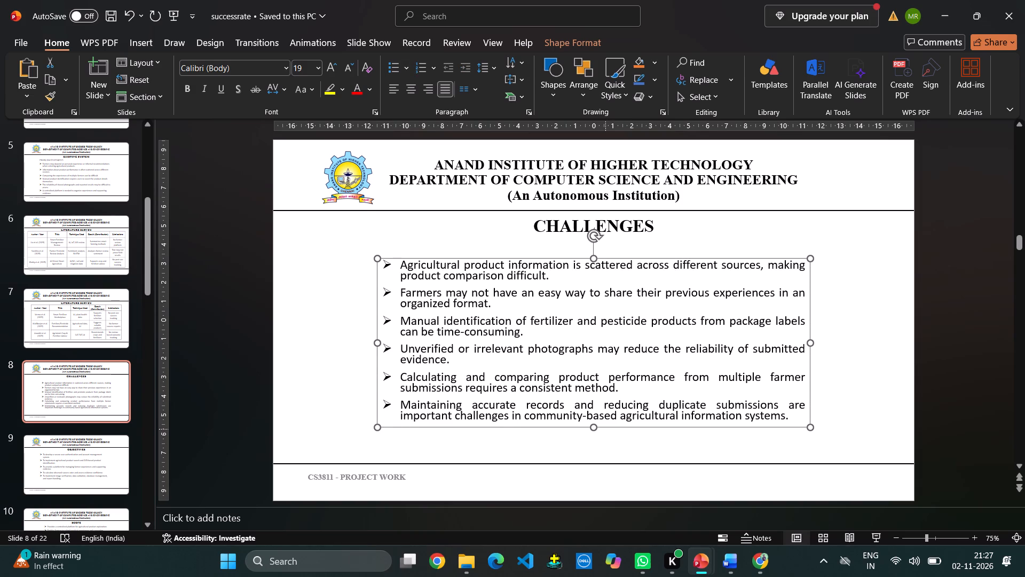
pyautogui.press('Up')
pyautogui.press('Up')
pyautogui.press('Up')
pyautogui.press('Up')
pyautogui.press('Up')
pyautogui.press('Up')
pyautogui.press('Up')
pyautogui.press('Up')
pyautogui.press('Up')
pyautogui.press('Up')
pyautogui.press('Up')
pyautogui.press('Up')
pyautogui.press('Up')
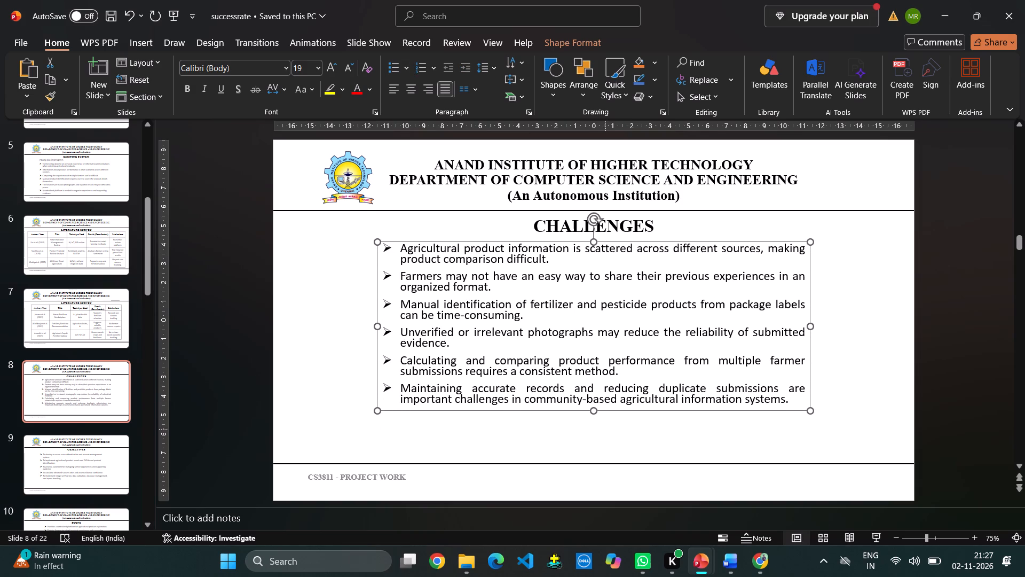
# Set the line spacing of the Challenges bullets to 1.0.
pyautogui.click(487, 71)
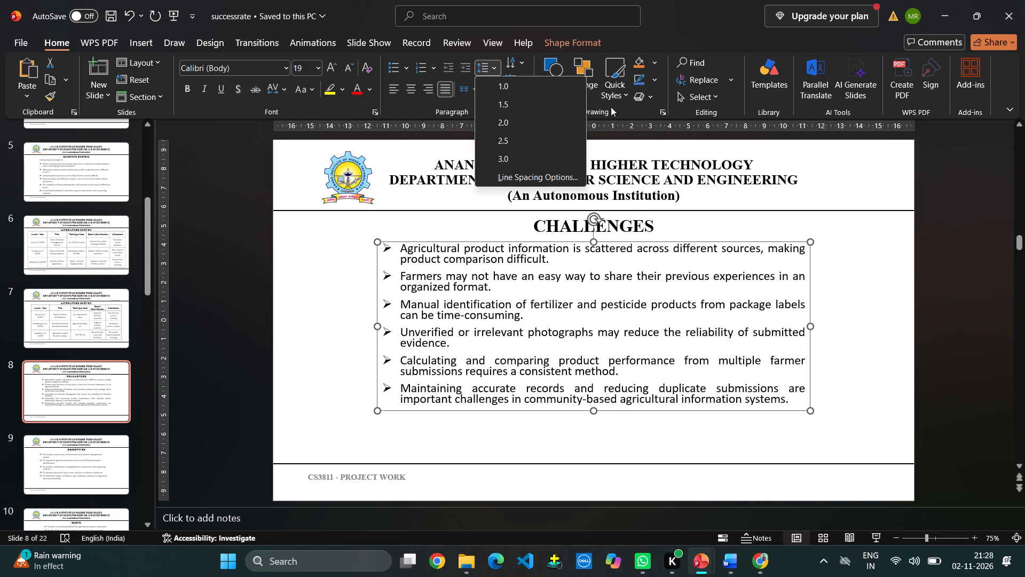
pyautogui.click(534, 85)
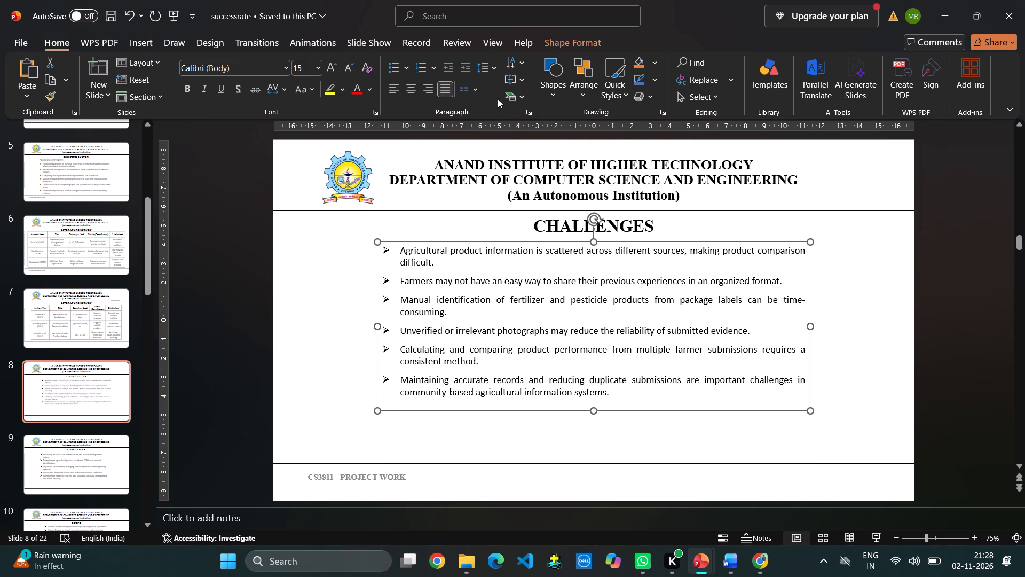
pyautogui.click(490, 66)
pyautogui.click(496, 83)
# Set the font size of the Challenges bullets to 20.
pyautogui.click(316, 69)
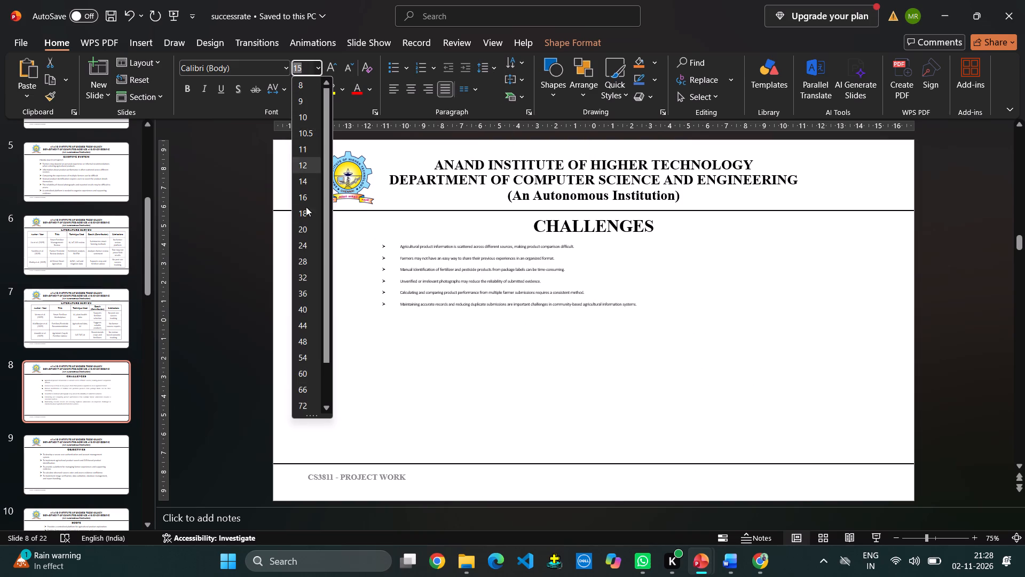
pyautogui.click(306, 230)
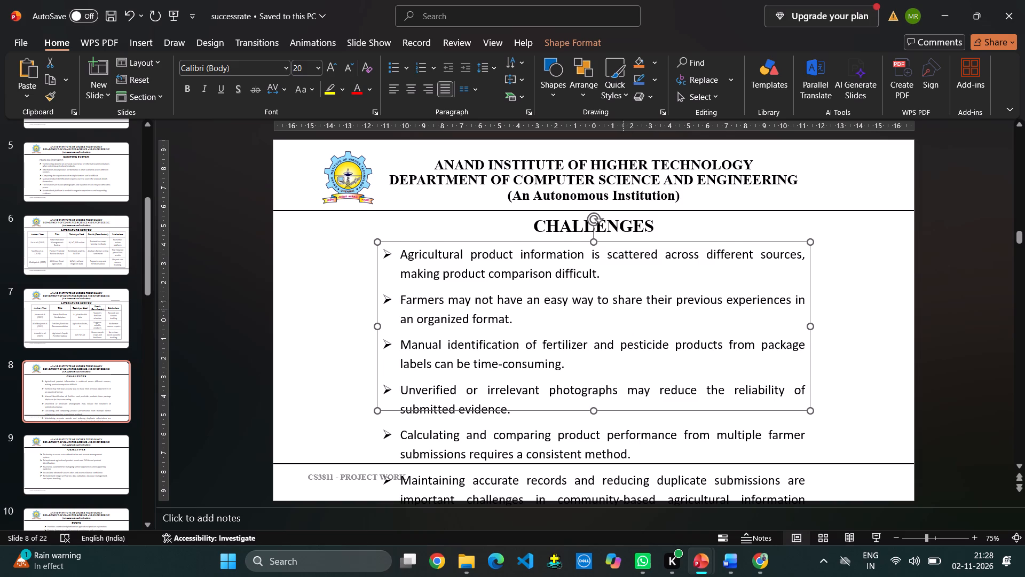
# Delete the bullet about unverified or irrelevant photographs reducing the reliability of submitted evidence from the Challenges slide.
pyautogui.scroll(-1, 620, 310)
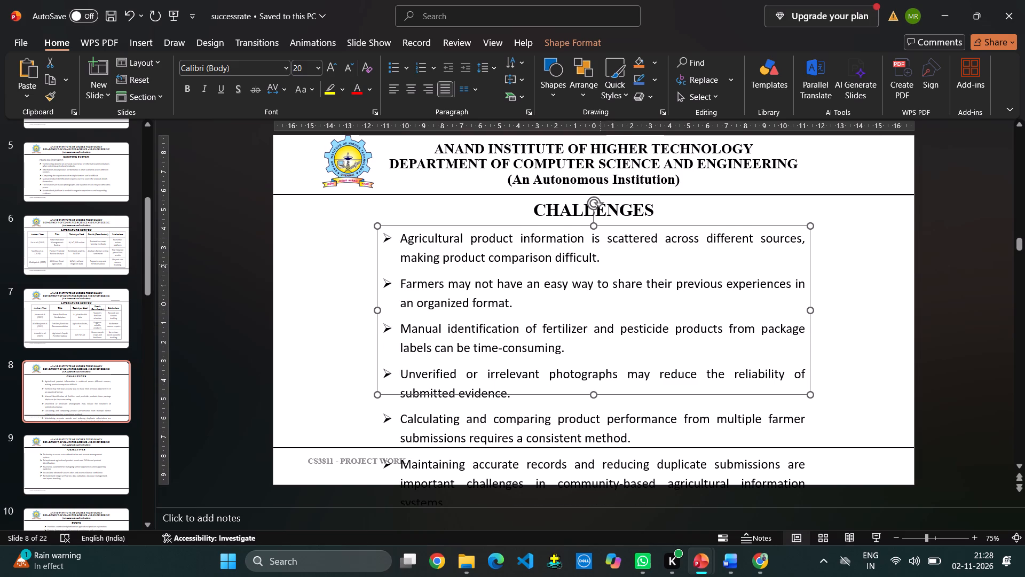
pyautogui.moveTo(601, 262); pyautogui.dragTo(402, 238)
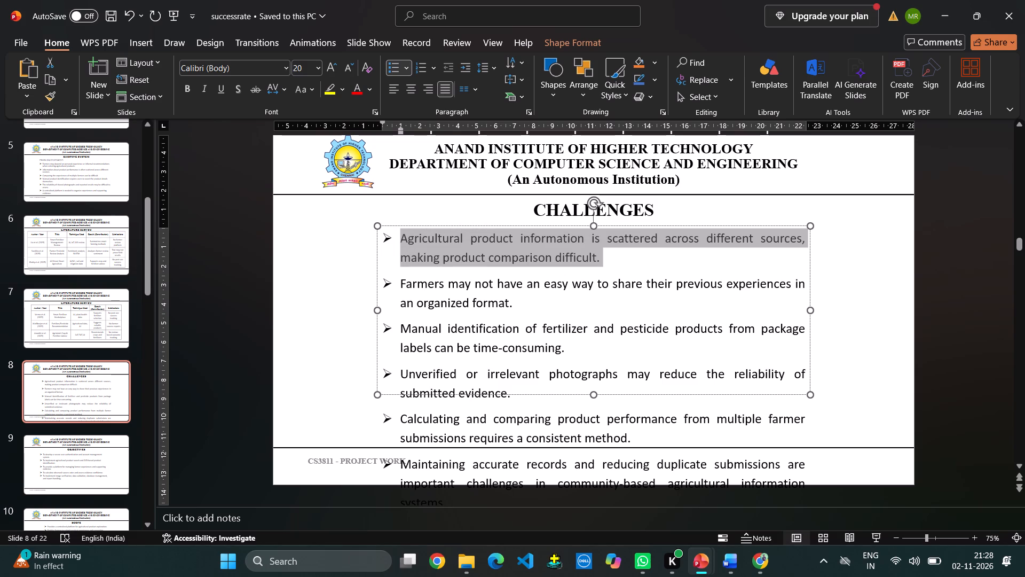
pyautogui.scroll(-1, 499, 323)
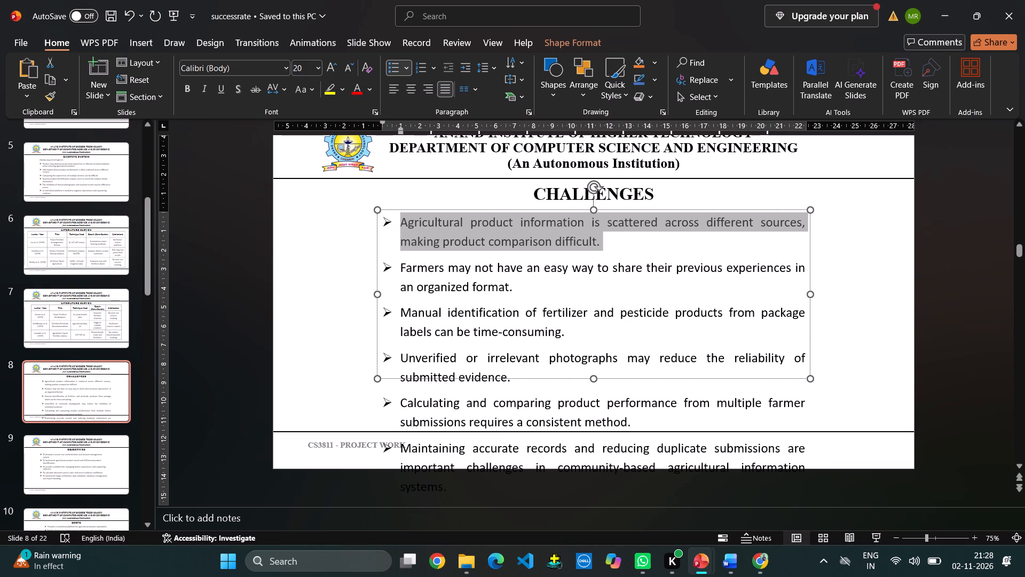
pyautogui.scroll(-1, 503, 324)
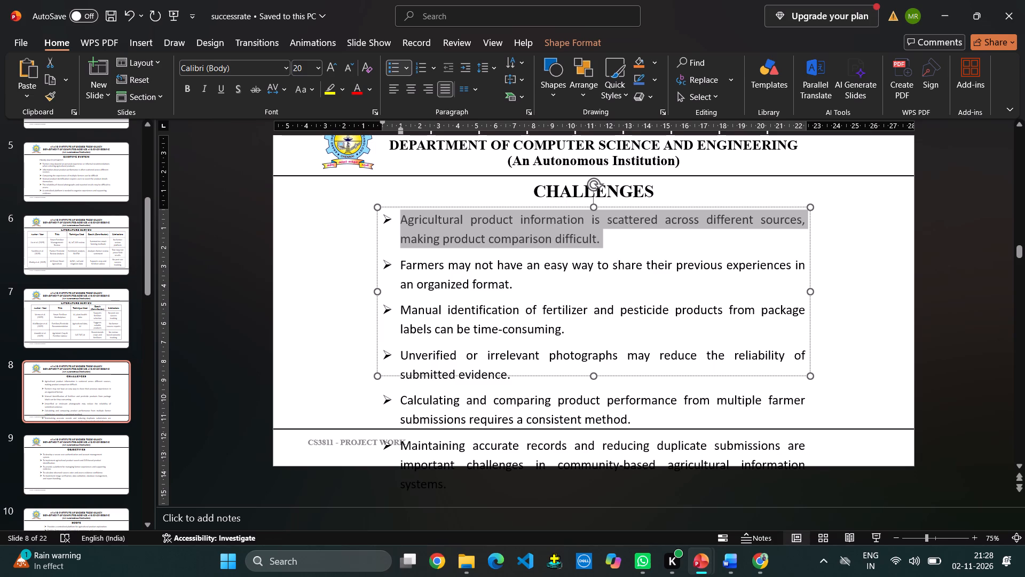
pyautogui.click(599, 284)
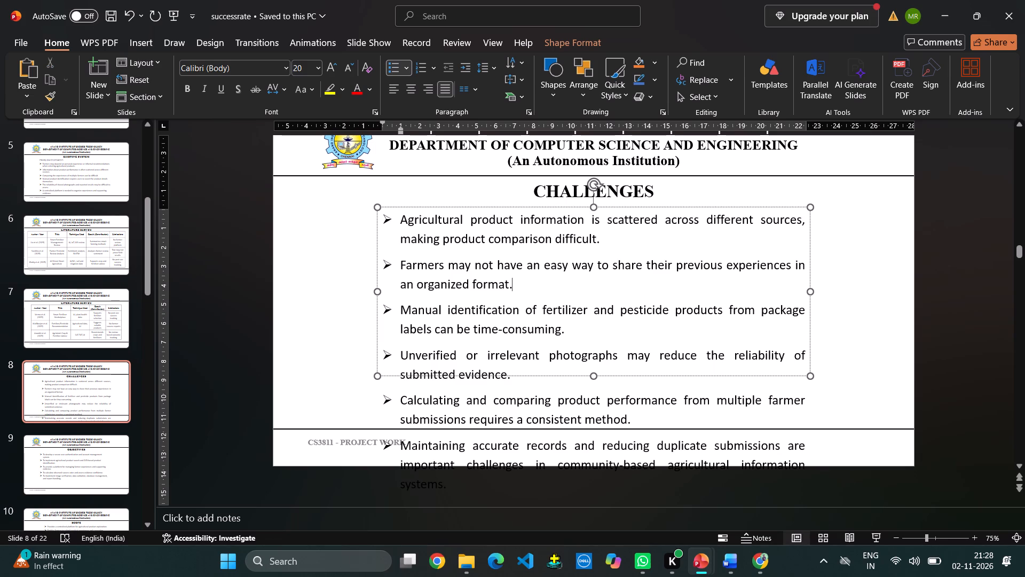
pyautogui.click(516, 372)
pyautogui.moveTo(516, 372); pyautogui.dragTo(513, 371)
pyautogui.moveTo(513, 371); pyautogui.dragTo(446, 348)
pyautogui.press('BackSpace')
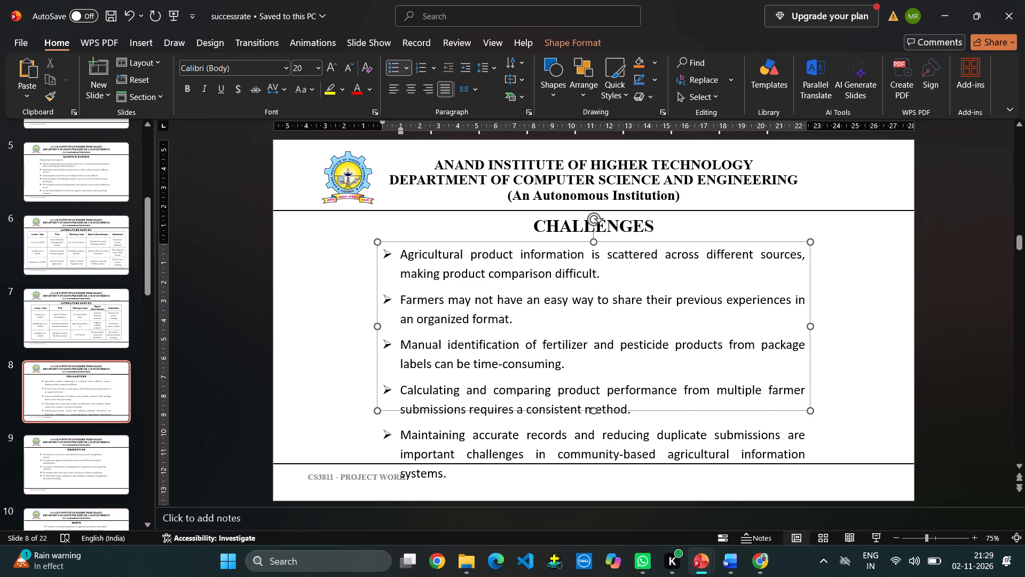
# Delete the bullet about calculating and comparing product performance from multiple farmer submissions from the Challenges slide.
pyautogui.moveTo(630, 405); pyautogui.dragTo(395, 394)
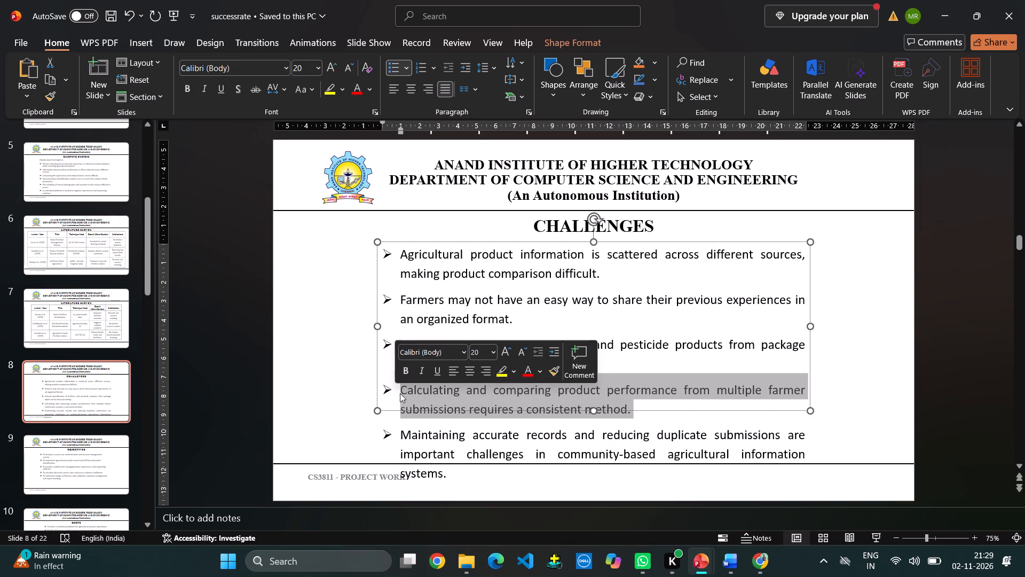
pyautogui.press('BackSpace')
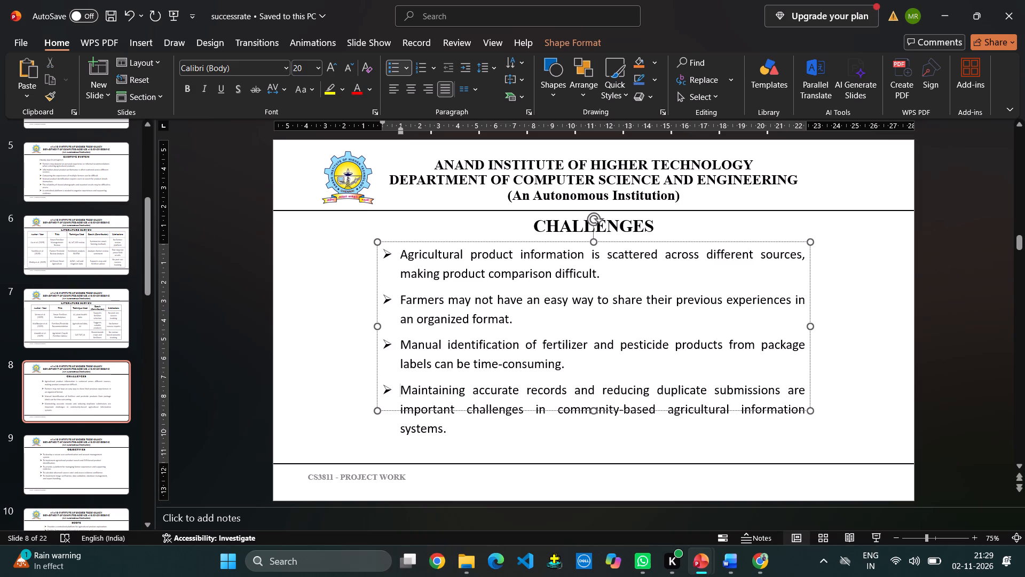
pyautogui.click(864, 349)
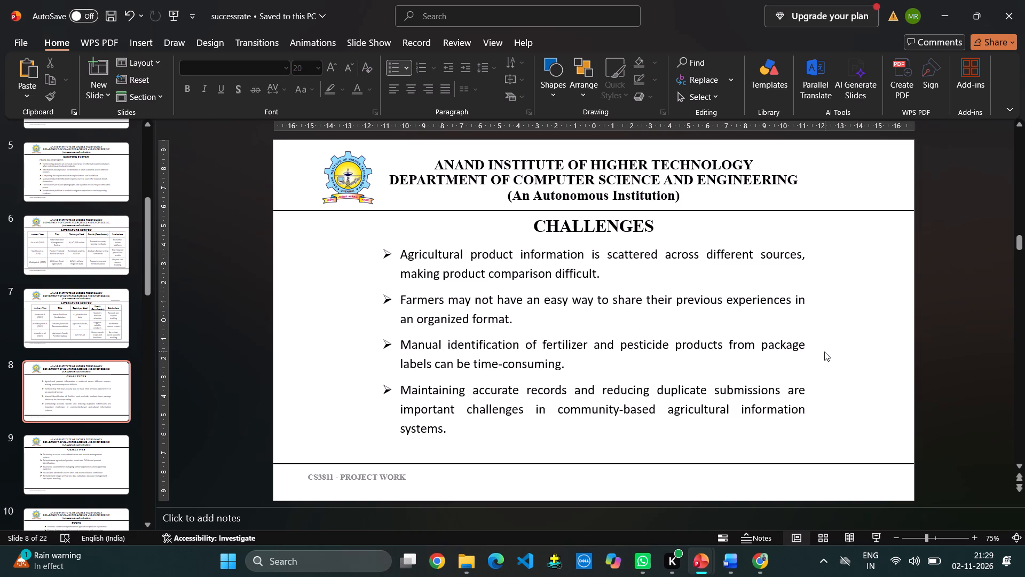
# Compare the bullet formatting and line spacing of the Challenges slide with the Objectives slide.
pyautogui.click(70, 463)
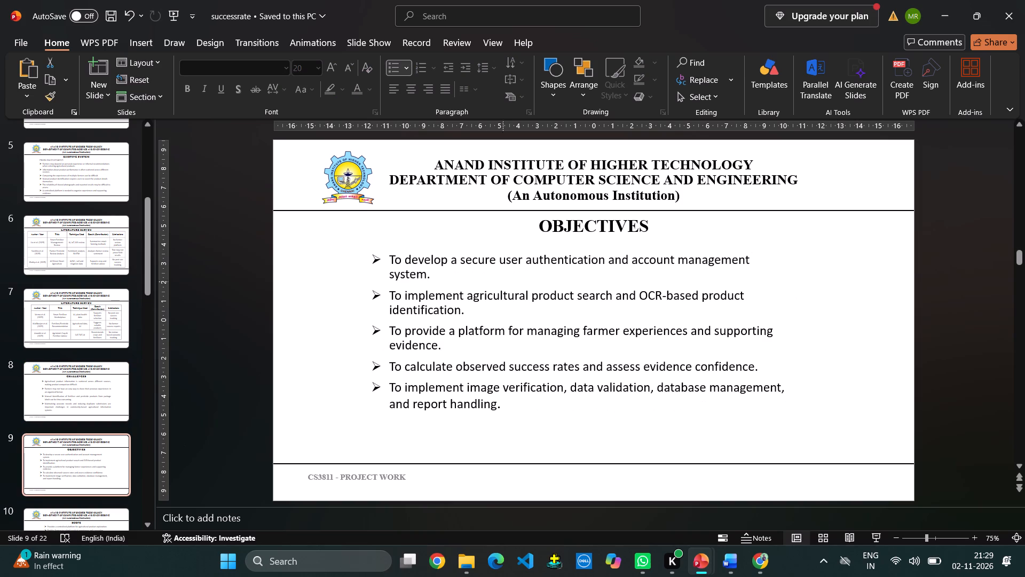
pyautogui.click(67, 403)
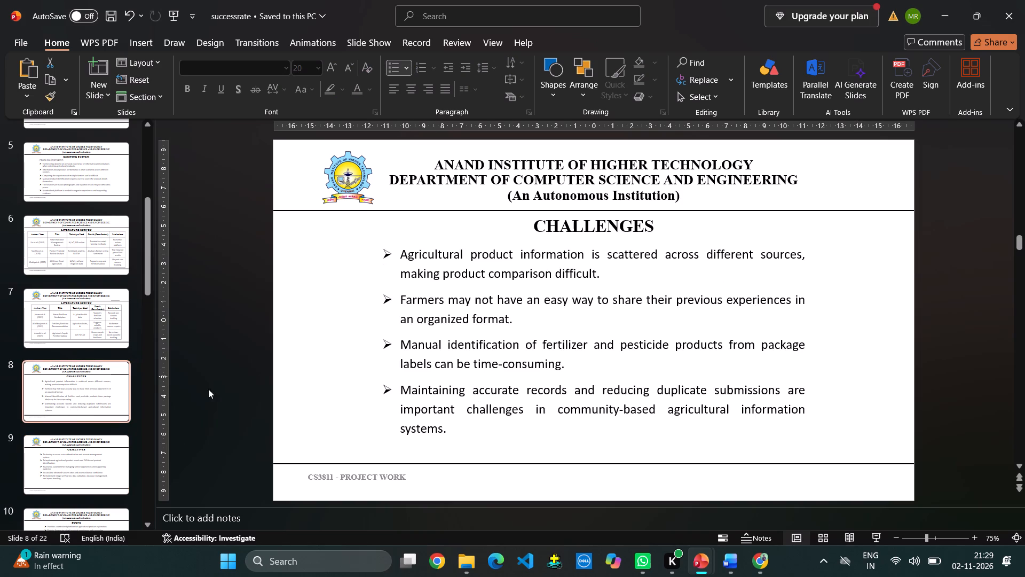
pyautogui.click(97, 456)
pyautogui.click(484, 299)
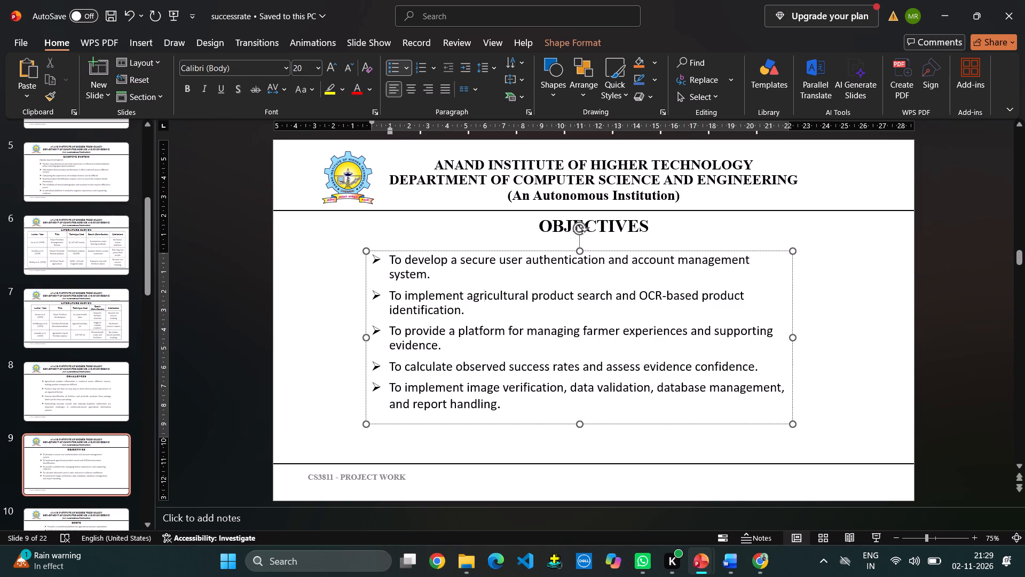
pyautogui.click(491, 72)
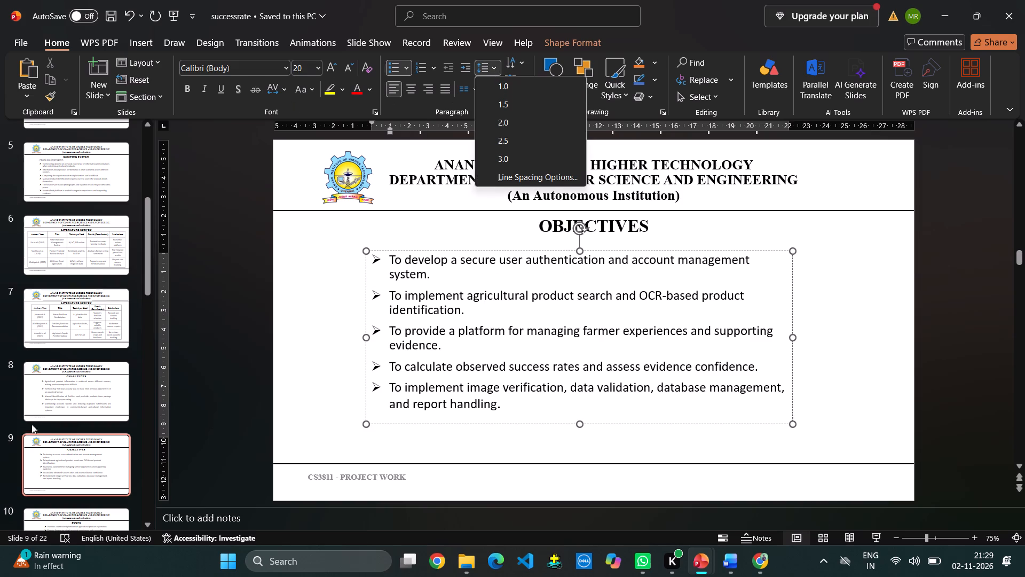
pyautogui.click(82, 384)
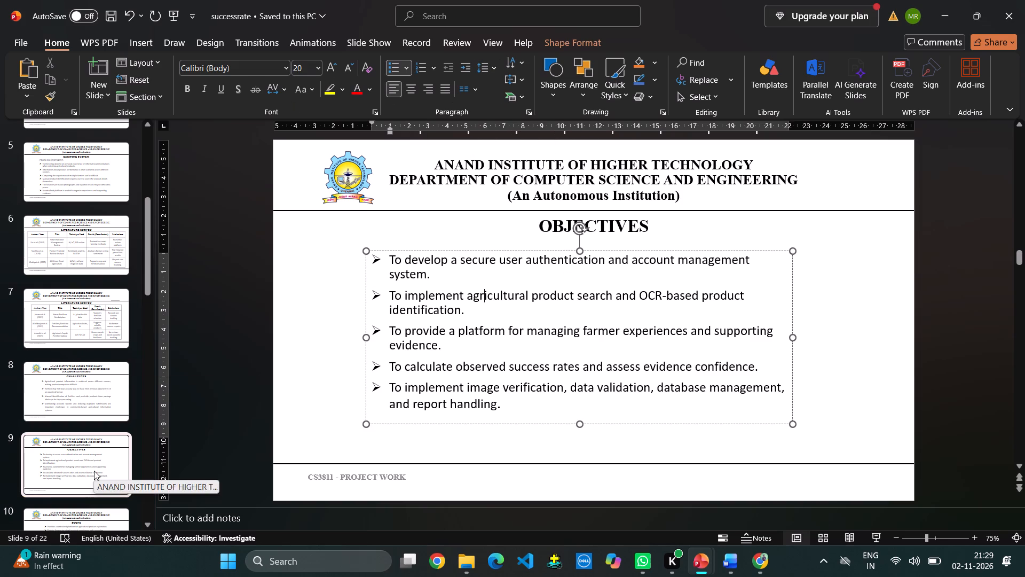
pyautogui.click(94, 471)
pyautogui.click(83, 397)
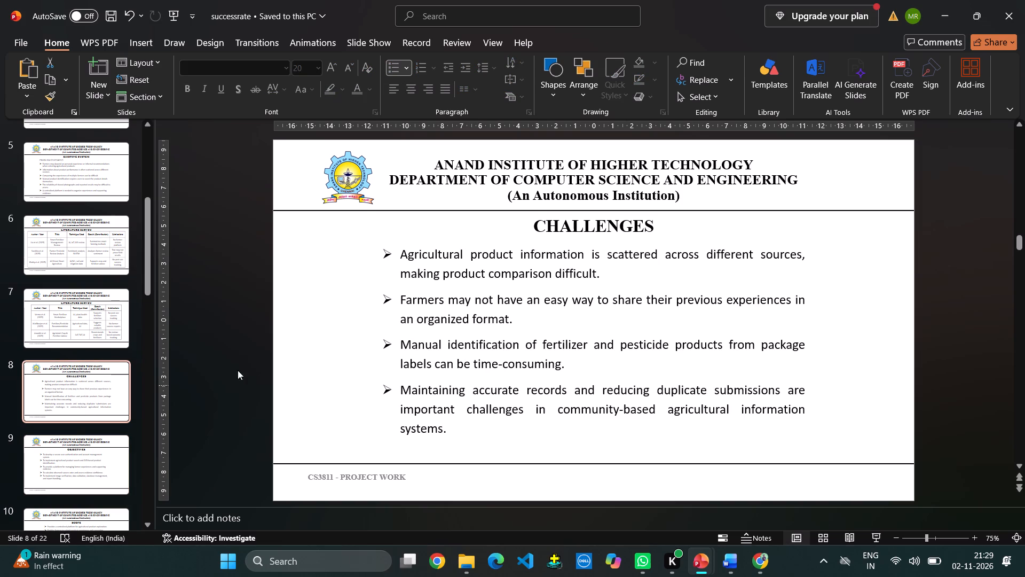
pyautogui.click(422, 308)
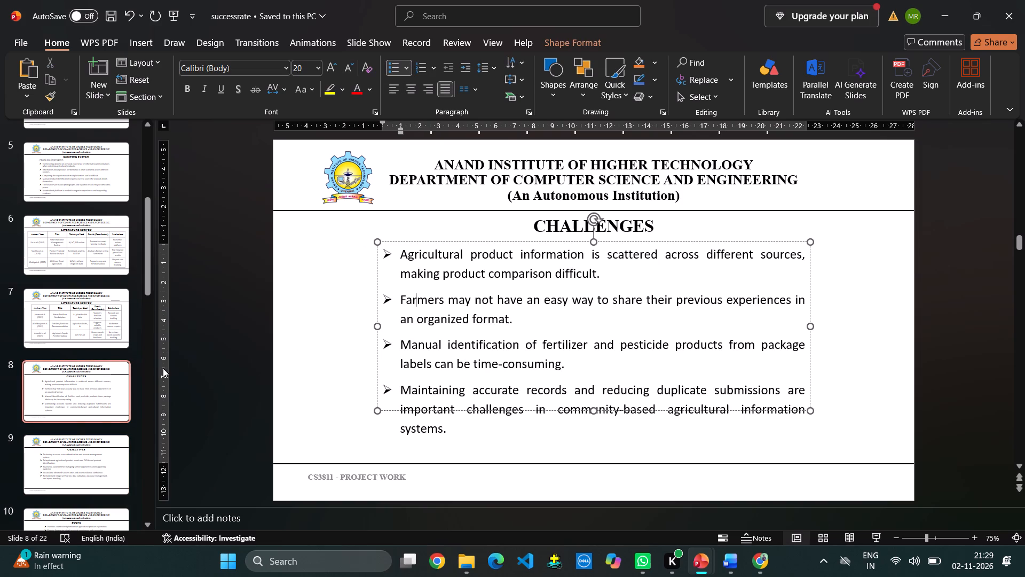
pyautogui.click(83, 447)
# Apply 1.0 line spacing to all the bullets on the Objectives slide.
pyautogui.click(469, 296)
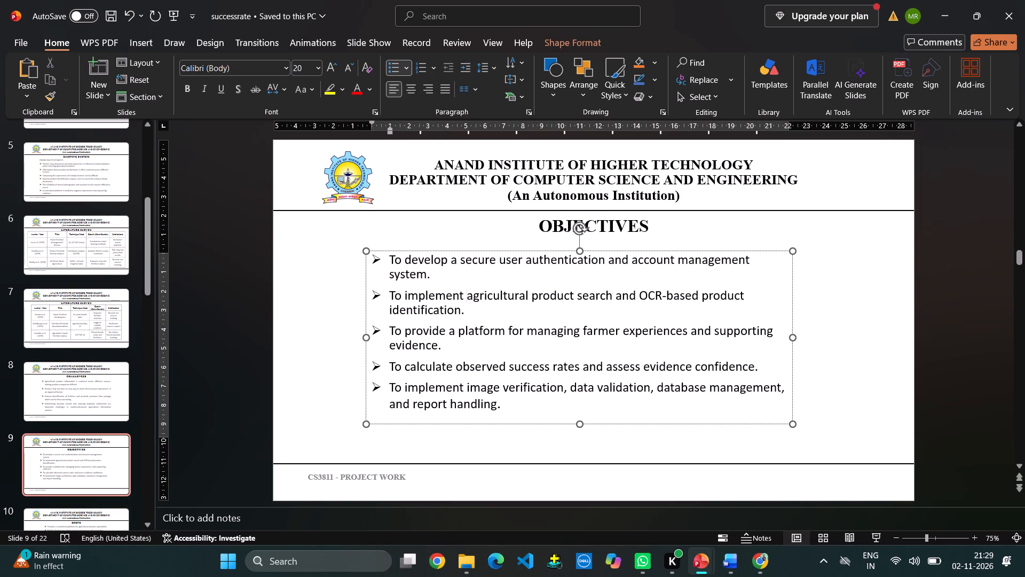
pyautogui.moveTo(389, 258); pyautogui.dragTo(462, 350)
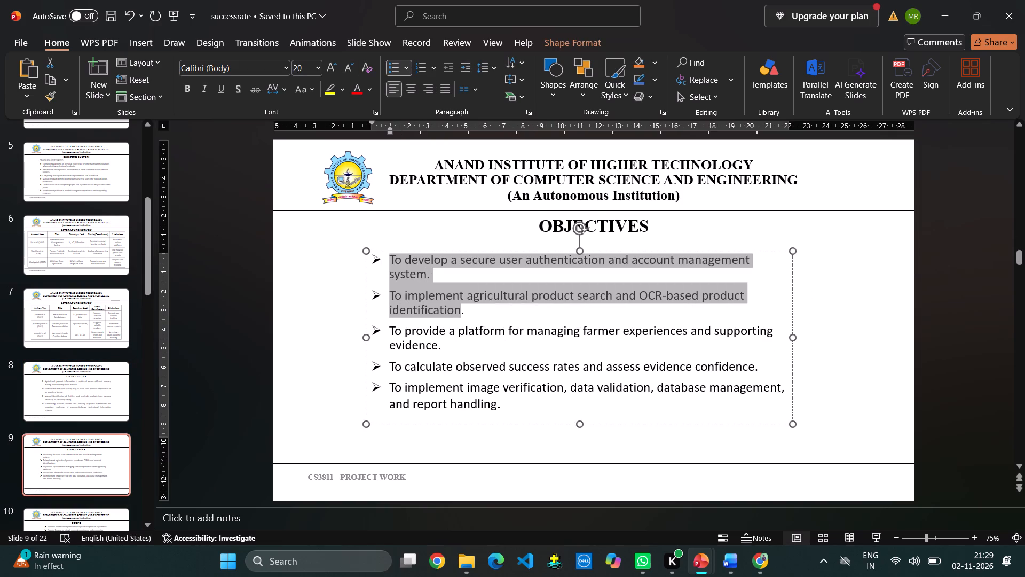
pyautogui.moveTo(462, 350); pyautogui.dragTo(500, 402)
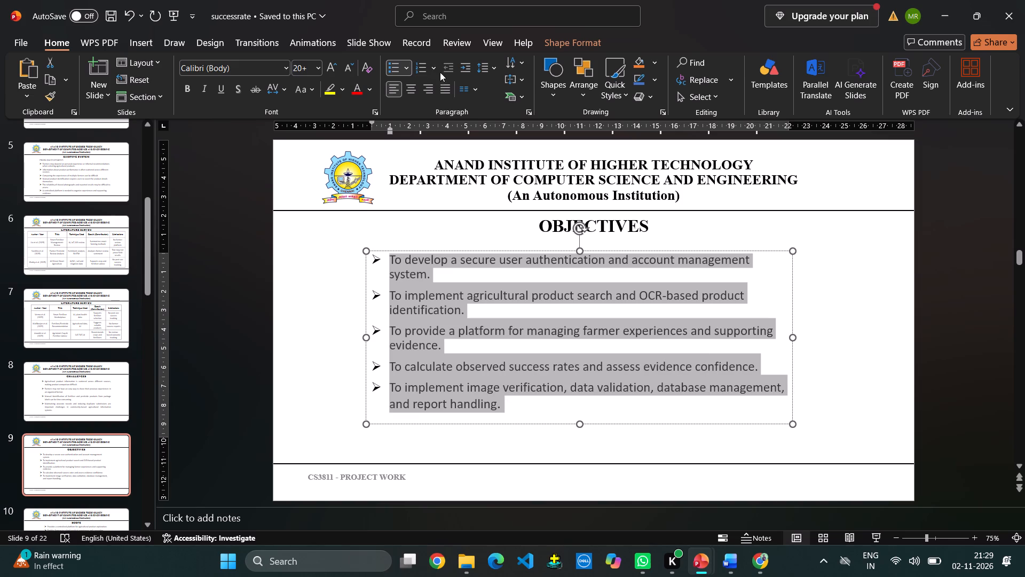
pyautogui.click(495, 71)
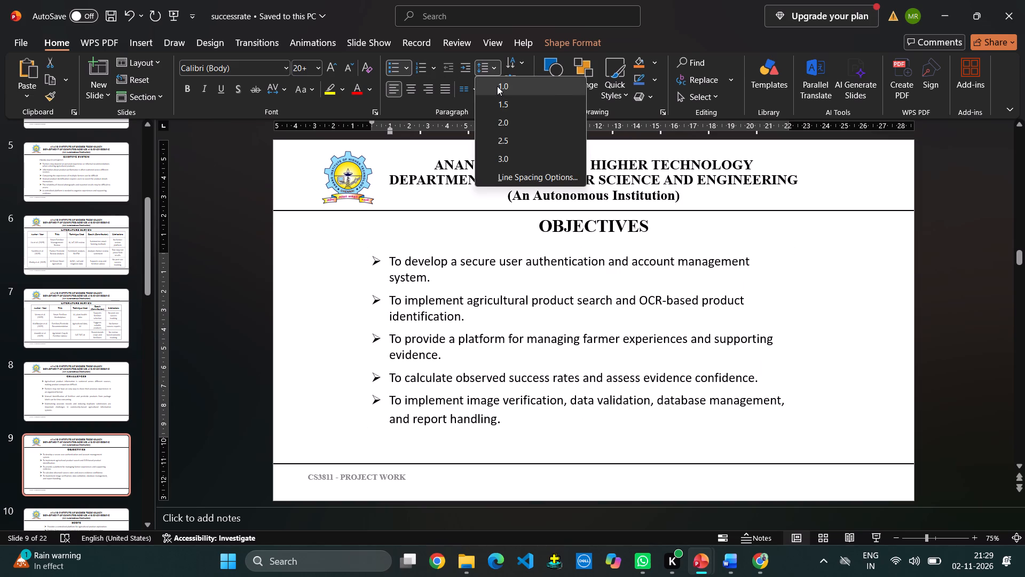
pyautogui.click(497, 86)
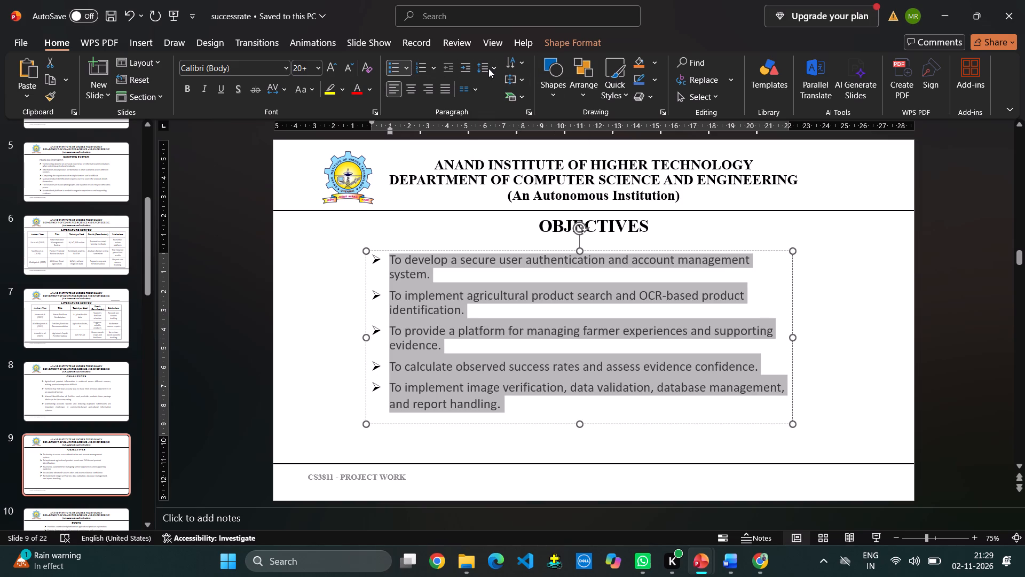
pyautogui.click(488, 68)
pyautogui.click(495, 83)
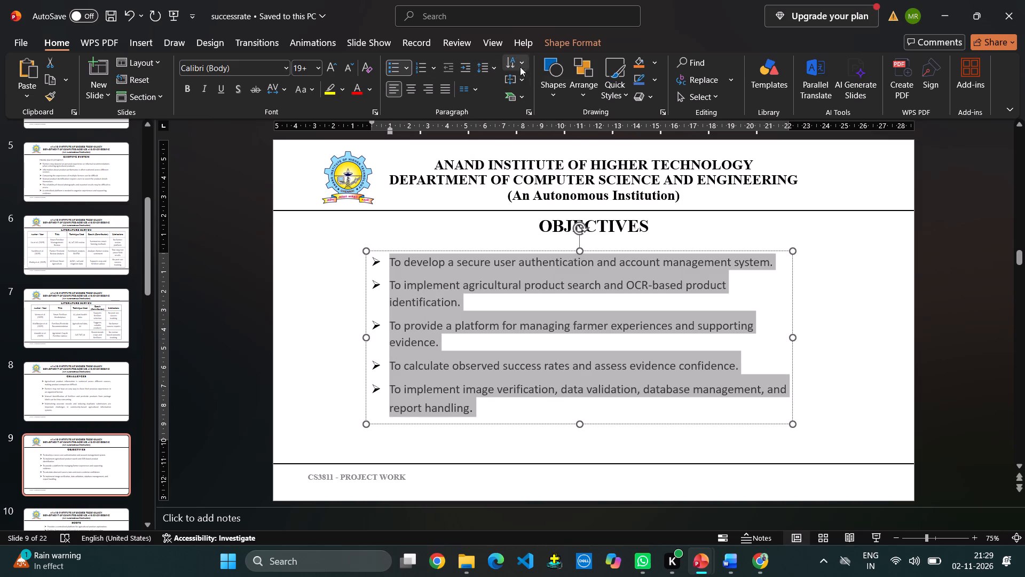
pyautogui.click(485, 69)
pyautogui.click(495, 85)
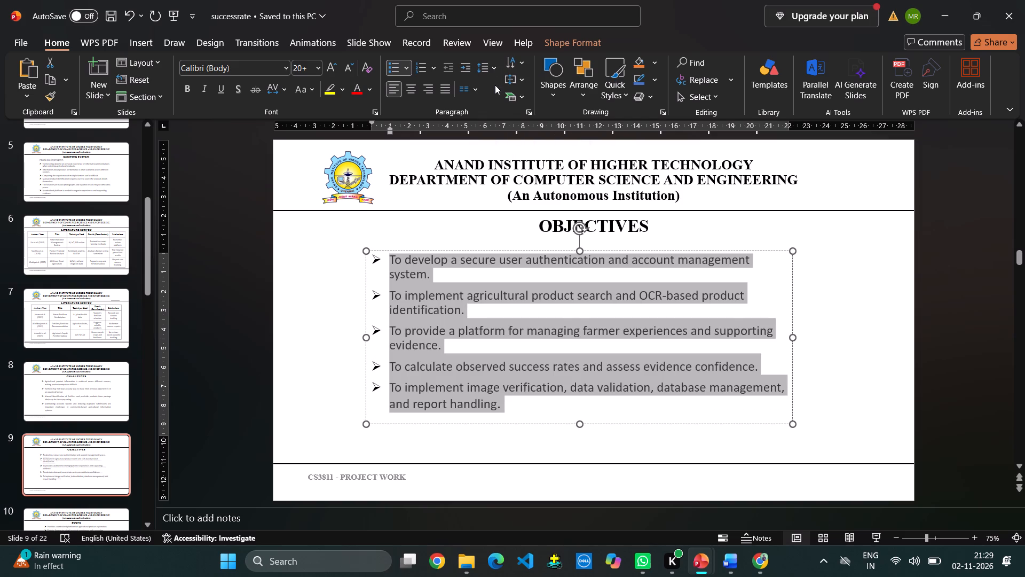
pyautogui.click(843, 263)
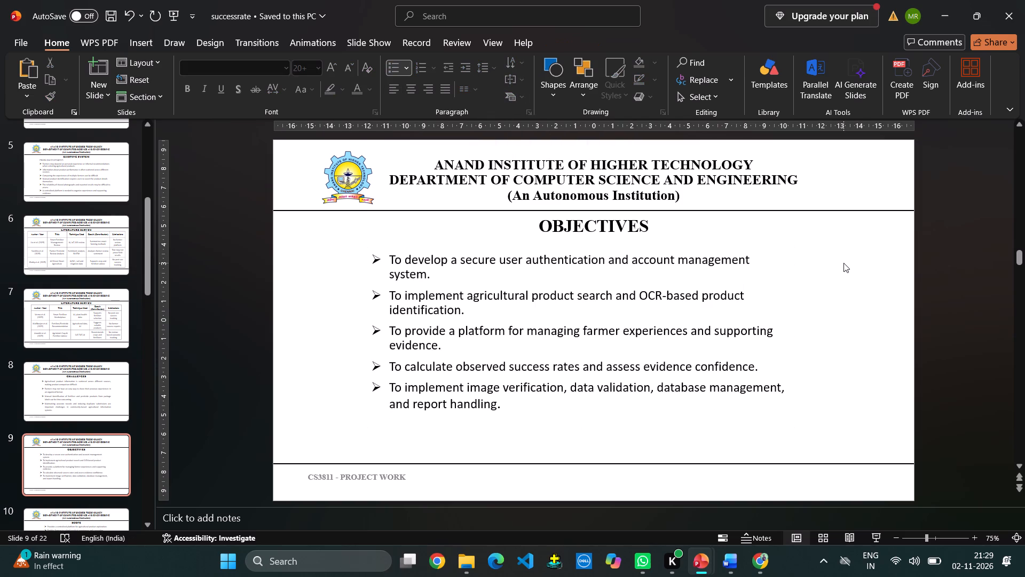
# Justify all the bullets on the Objectives slide to match the alignment of the Challenges slide.
pyautogui.click(113, 388)
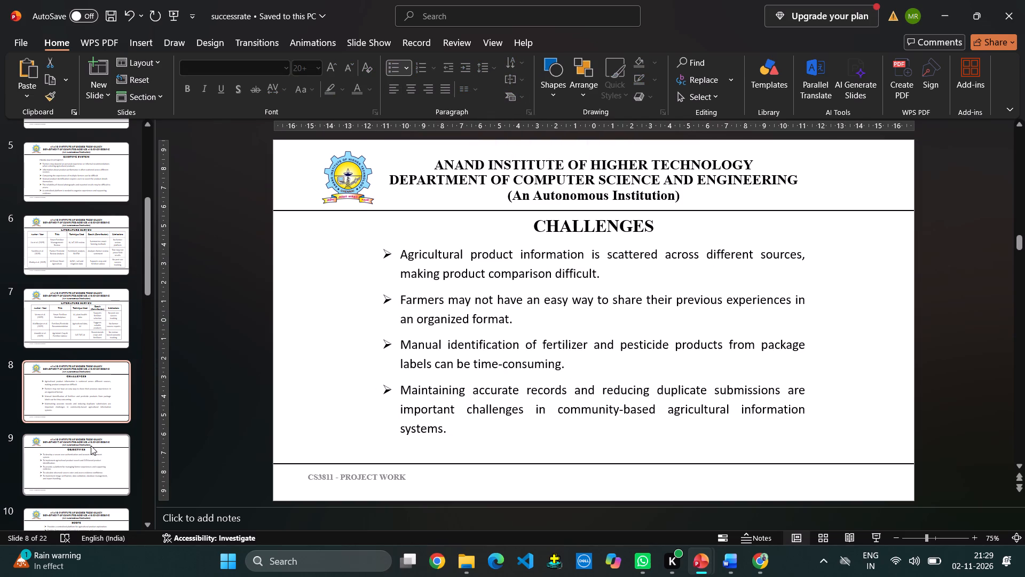
pyautogui.click(91, 446)
pyautogui.click(391, 258)
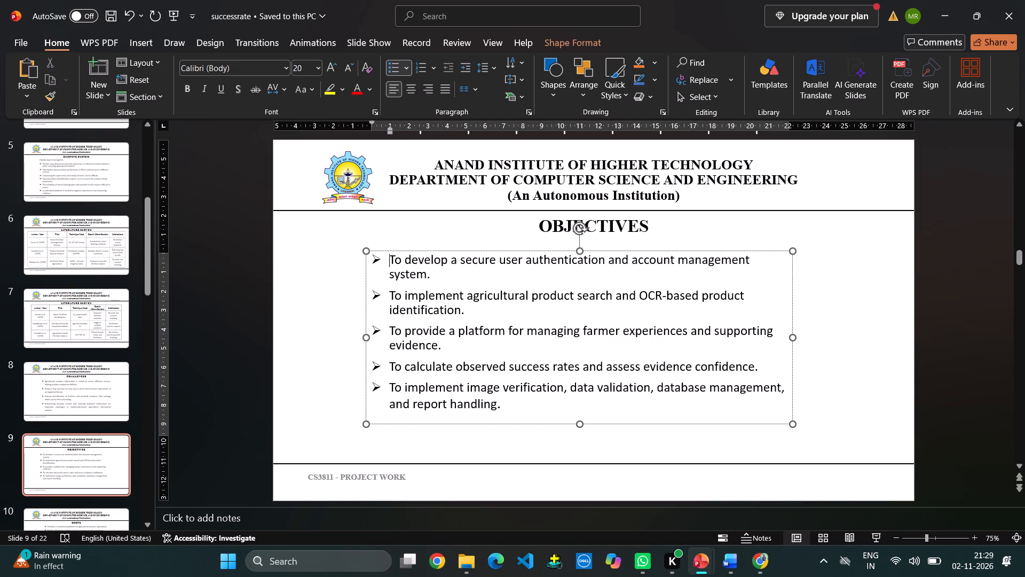
pyautogui.moveTo(393, 258); pyautogui.dragTo(502, 402)
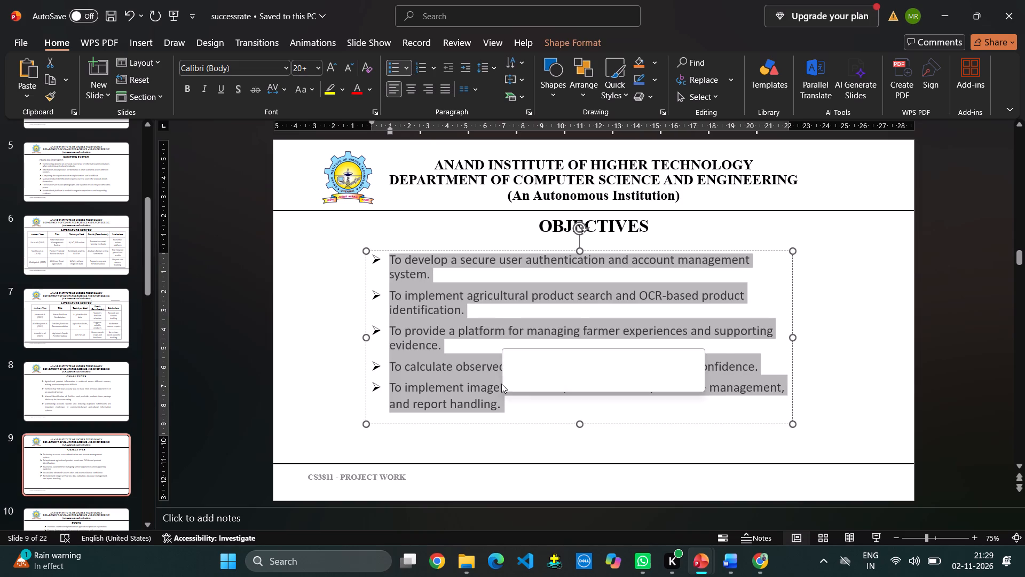
pyautogui.click(448, 95)
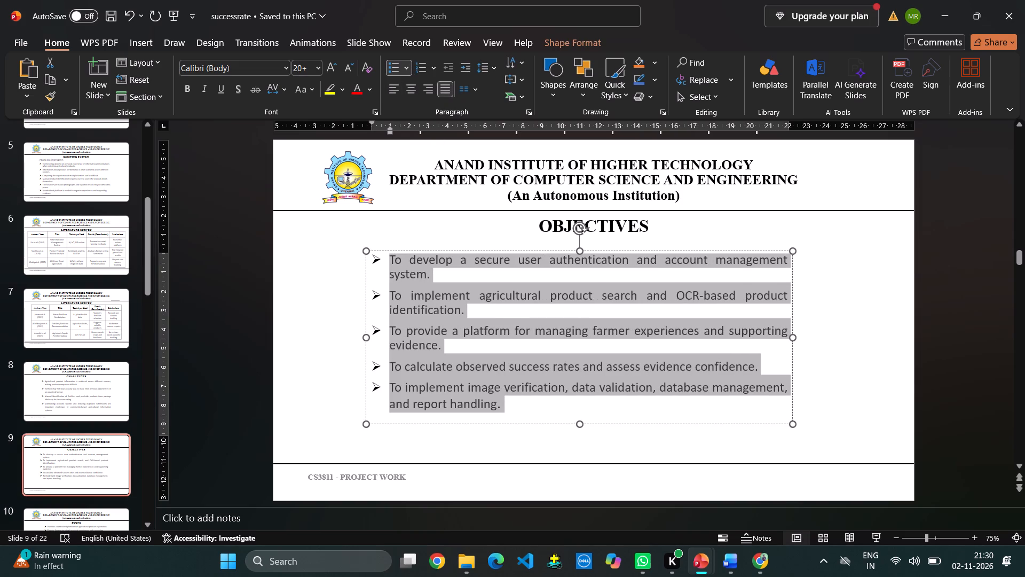
pyautogui.click(847, 286)
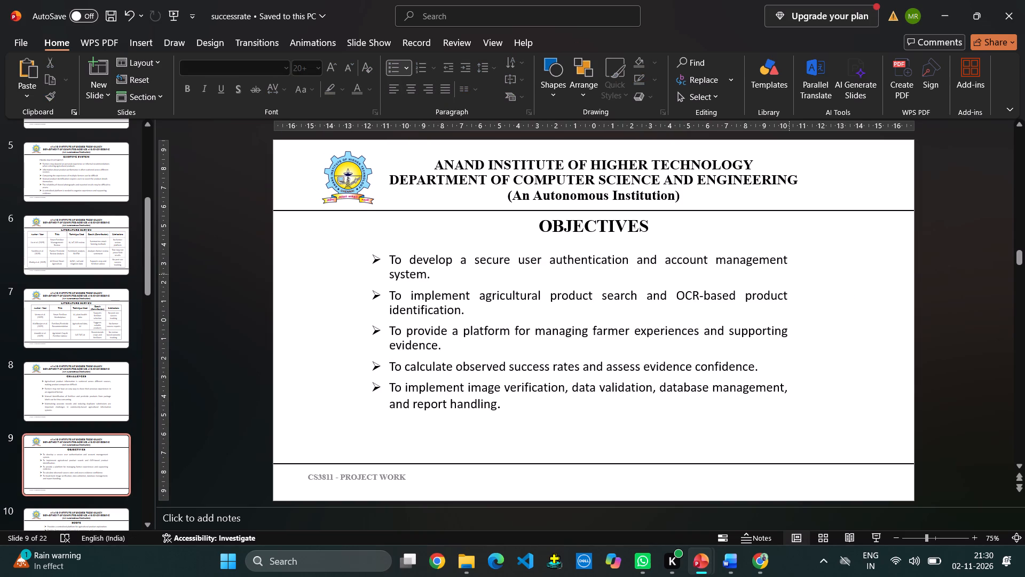
# Check the Objectives slide against the Challenges slide and set all its bullets to 1.0 line spacing.
pyautogui.click(69, 407)
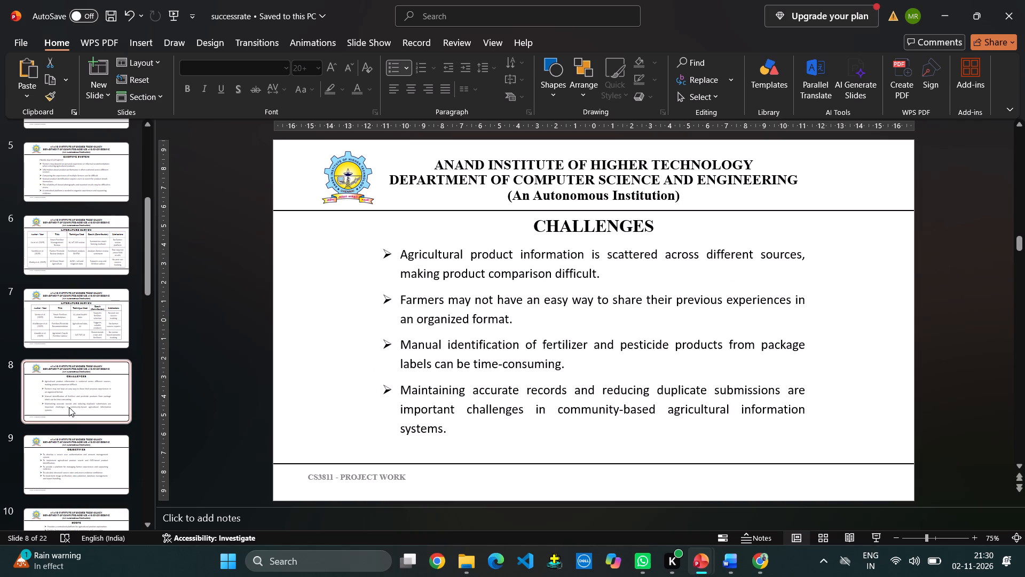
pyautogui.click(72, 459)
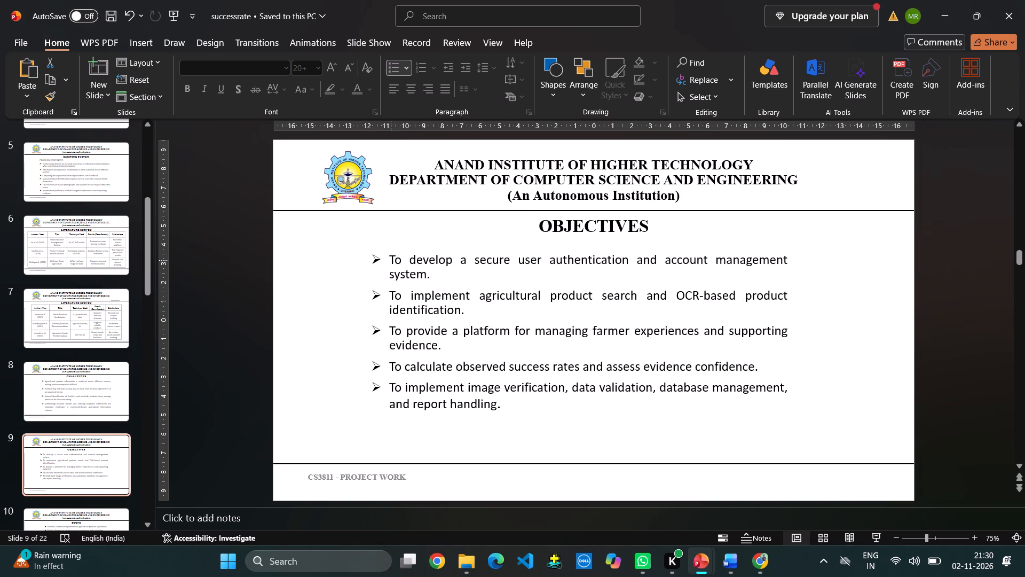
pyautogui.moveTo(391, 259); pyautogui.dragTo(501, 416)
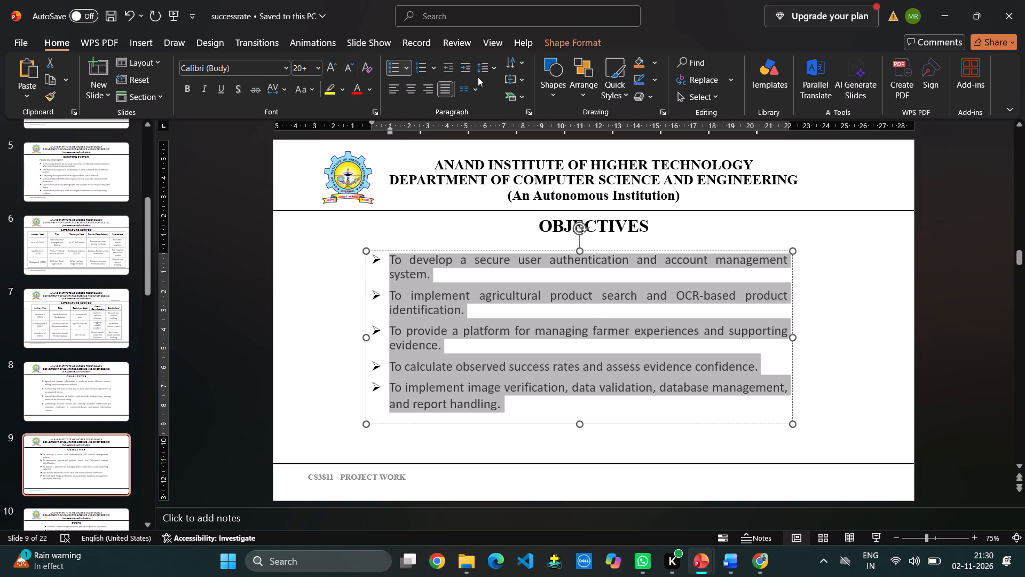
pyautogui.click(475, 85)
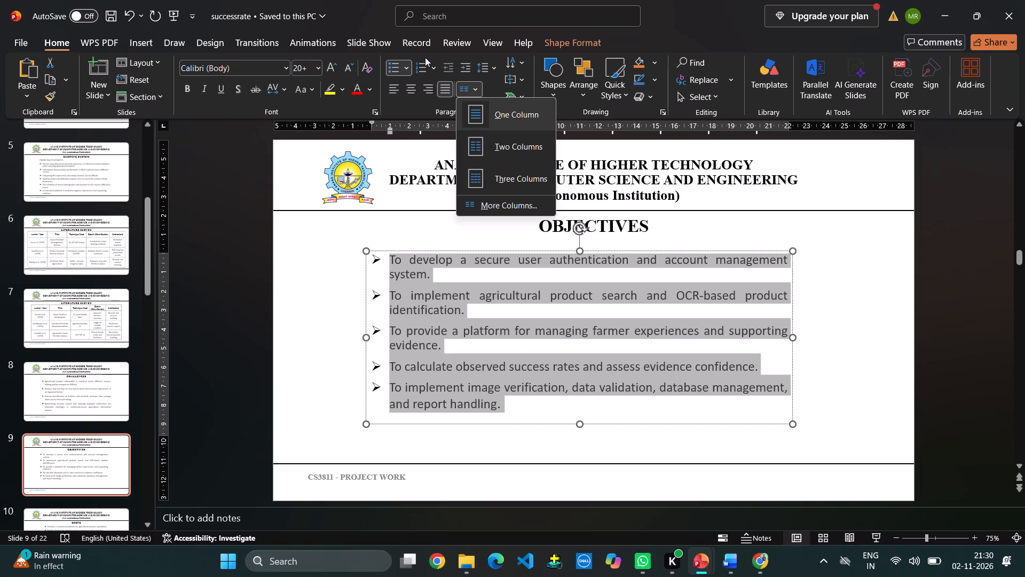
pyautogui.click(486, 66)
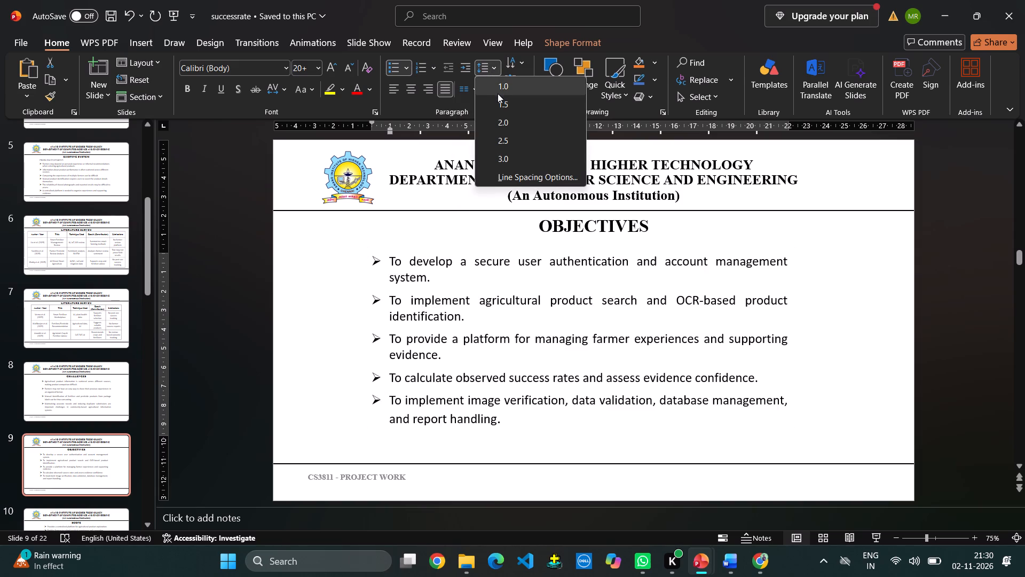
pyautogui.click(494, 90)
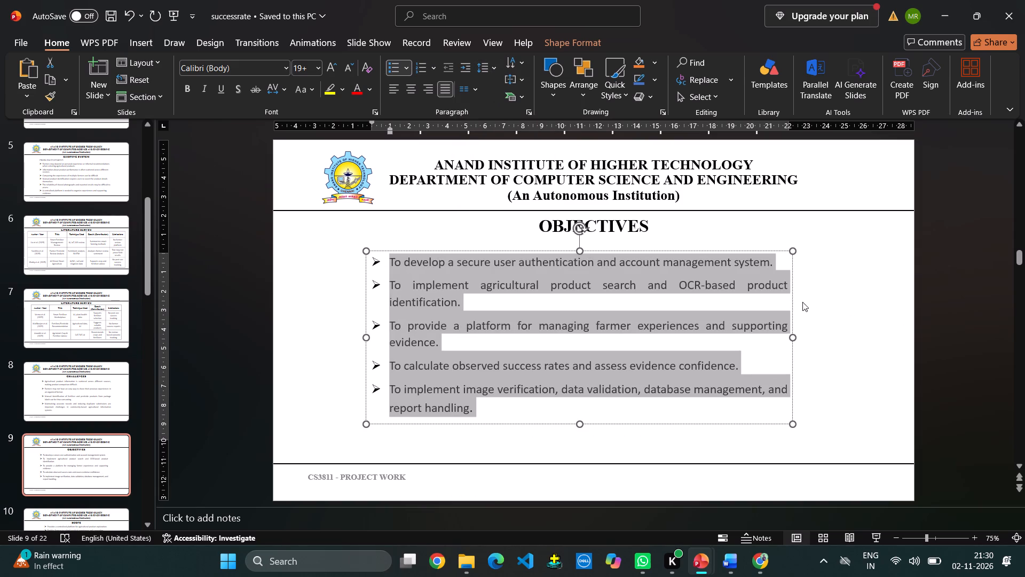
pyautogui.click(866, 329)
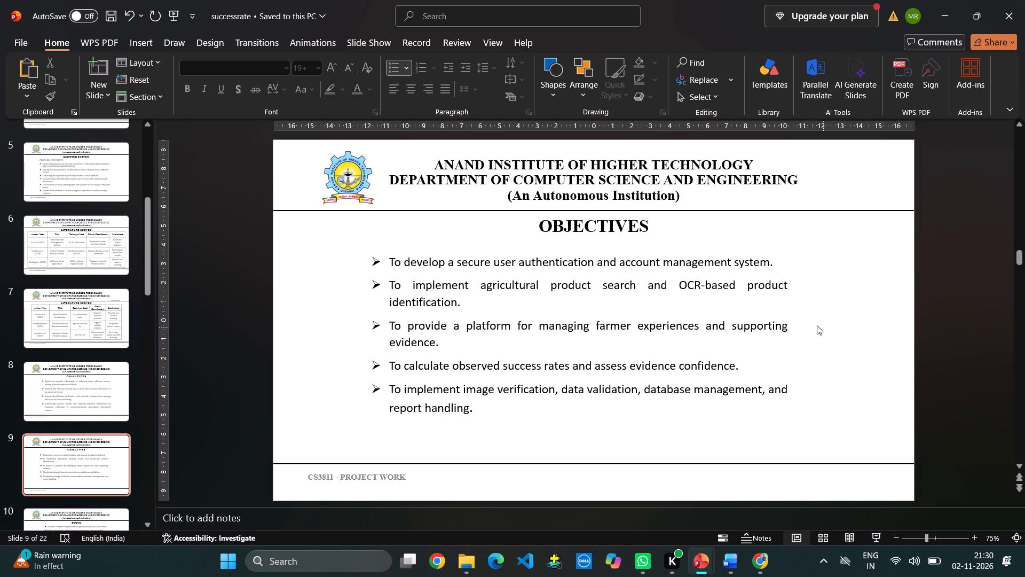
# Set the font size of all the Objectives bullets to 20.
pyautogui.click(420, 258)
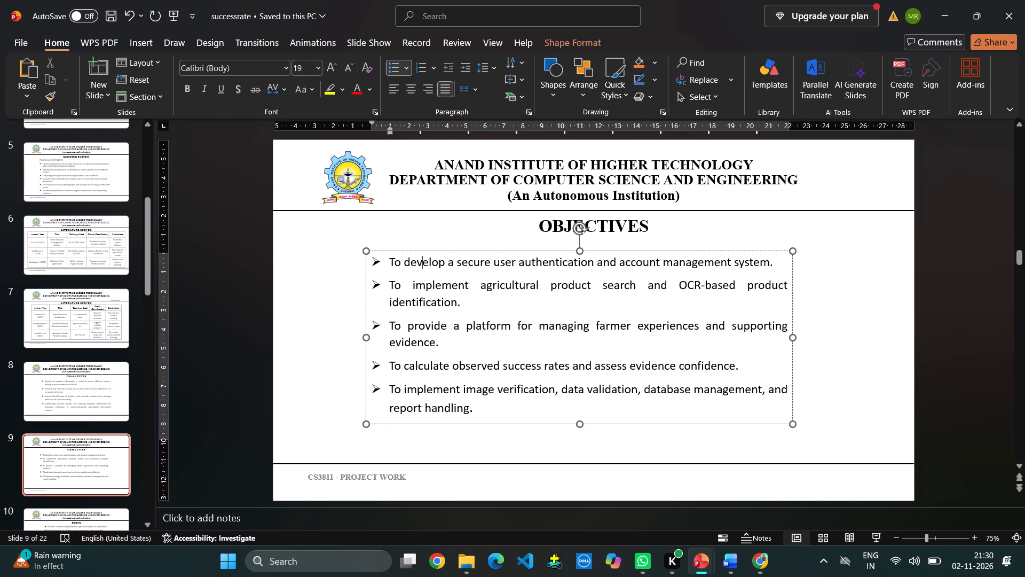
pyautogui.moveTo(389, 261); pyautogui.dragTo(468, 418)
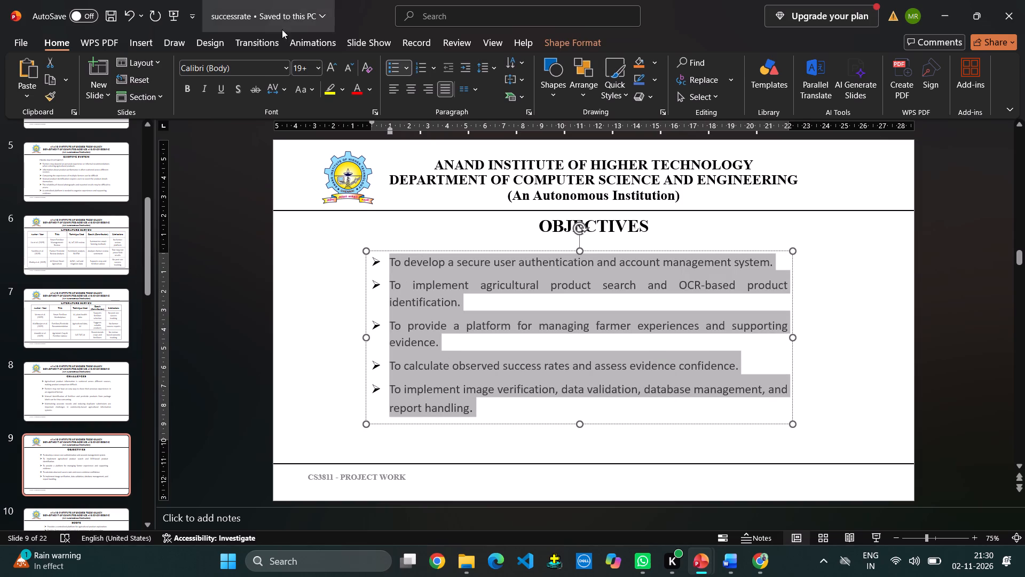
pyautogui.click(316, 66)
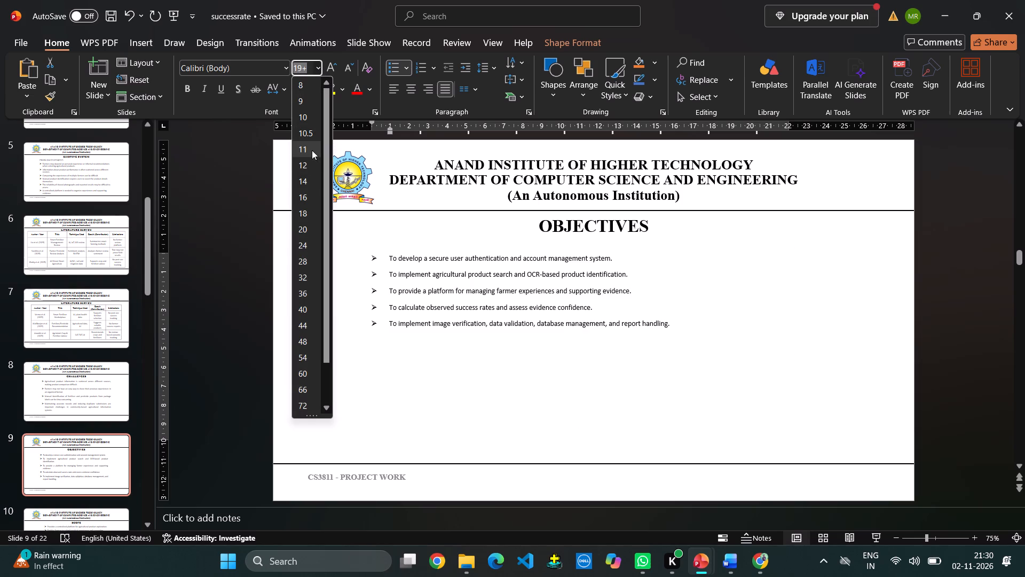
pyautogui.click(304, 228)
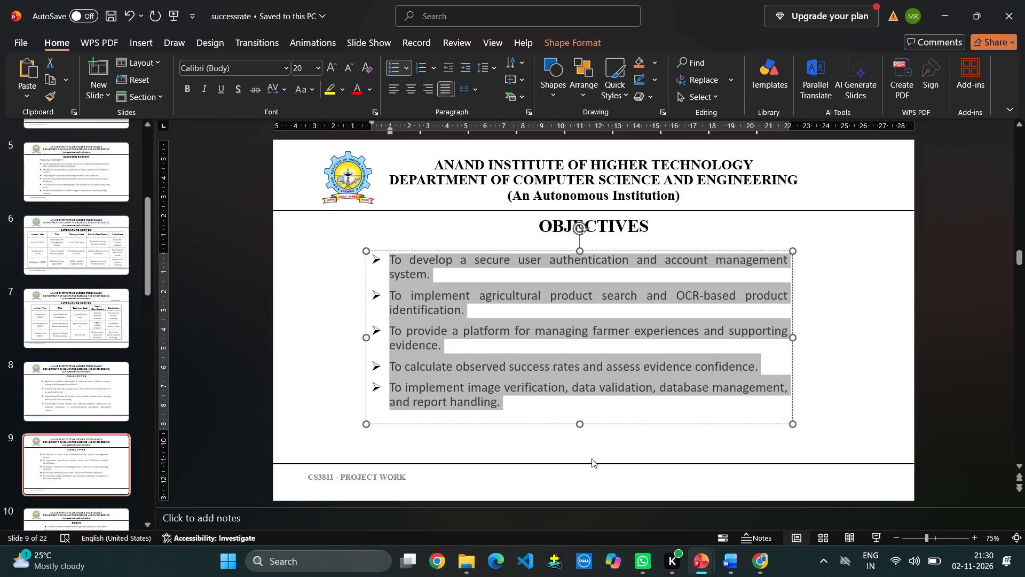
# Extend the bottom edge of the Objectives bullet text box down towards the footer line.
pyautogui.moveTo(583, 423); pyautogui.dragTo(583, 445)
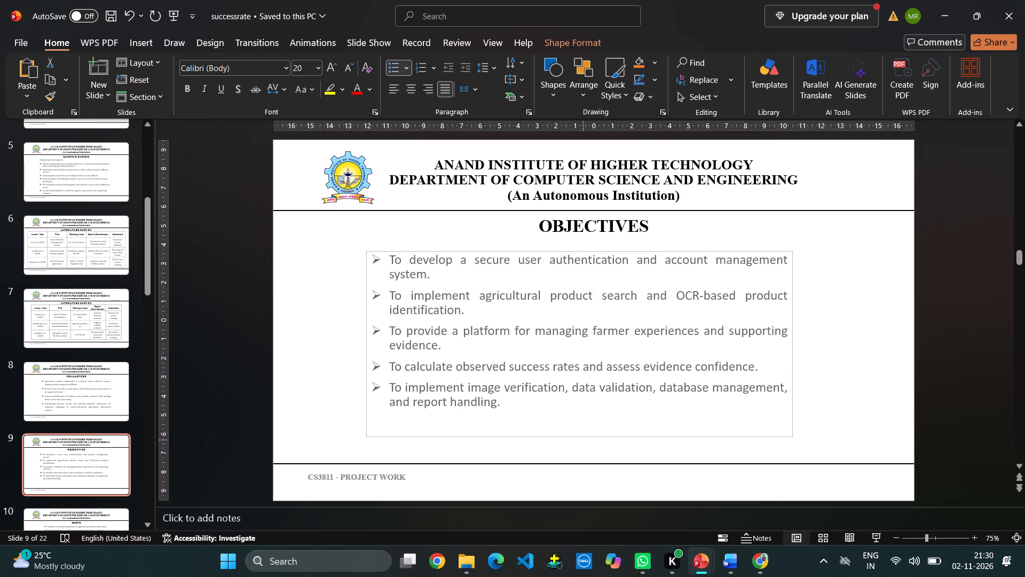
# Adjust the bottom edge of the Objectives bullet text box so it sits just below the last bullet, above the footer line.
pyautogui.moveTo(583, 445); pyautogui.dragTo(584, 449)
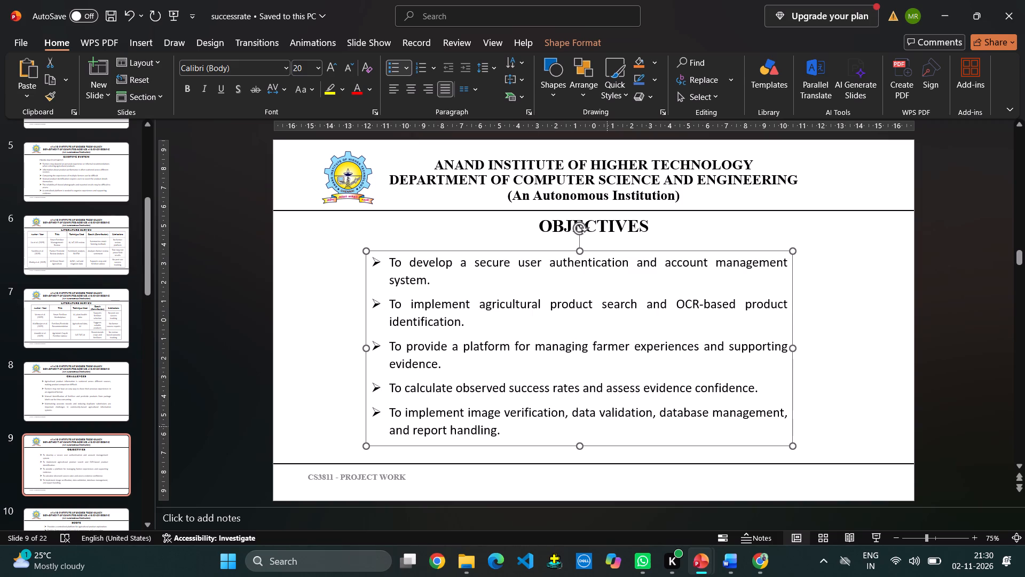
pyautogui.moveTo(579, 446); pyautogui.dragTo(581, 463)
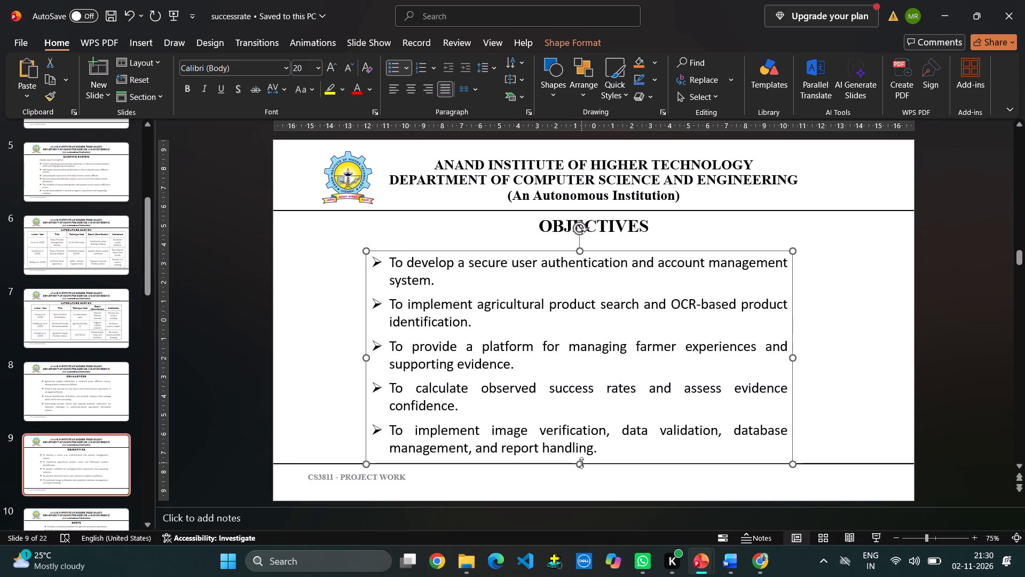
pyautogui.moveTo(582, 463); pyautogui.dragTo(585, 443)
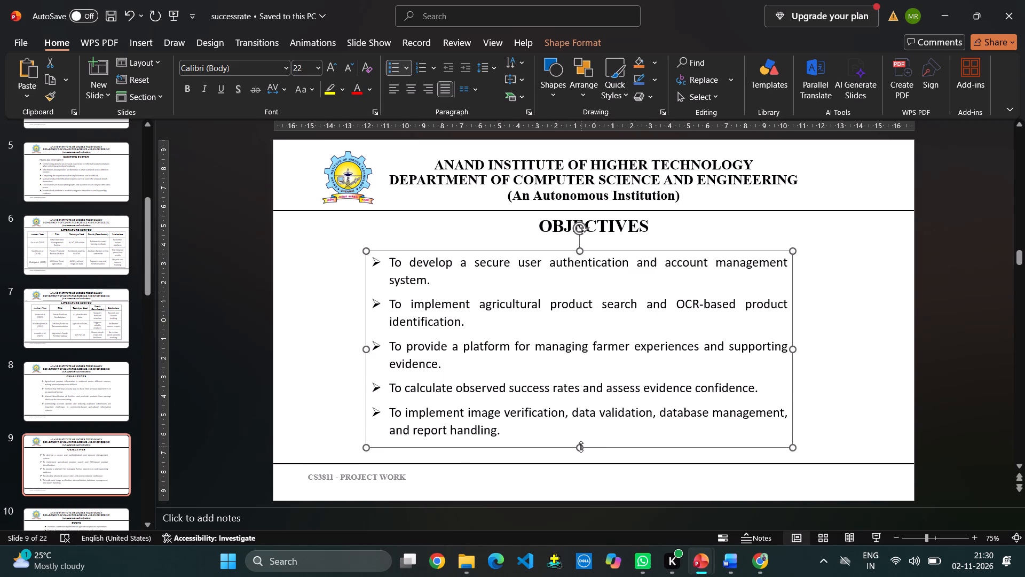
pyautogui.click(838, 383)
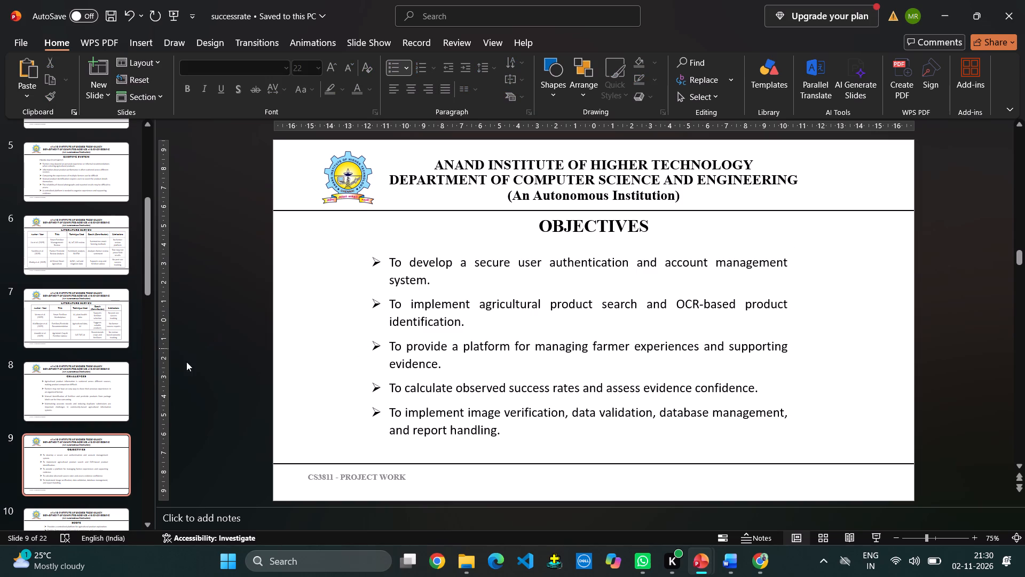
# Extend the bottom edge of the Challenges bullet text box down so it encloses the last line of the final bullet.
pyautogui.click(111, 397)
pyautogui.click(430, 391)
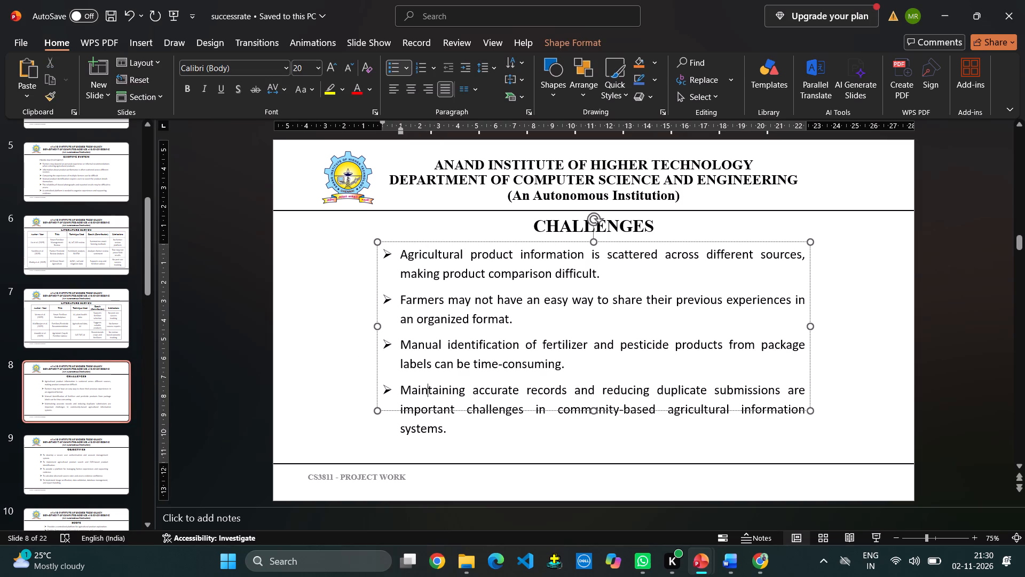
pyautogui.moveTo(595, 408); pyautogui.dragTo(591, 429)
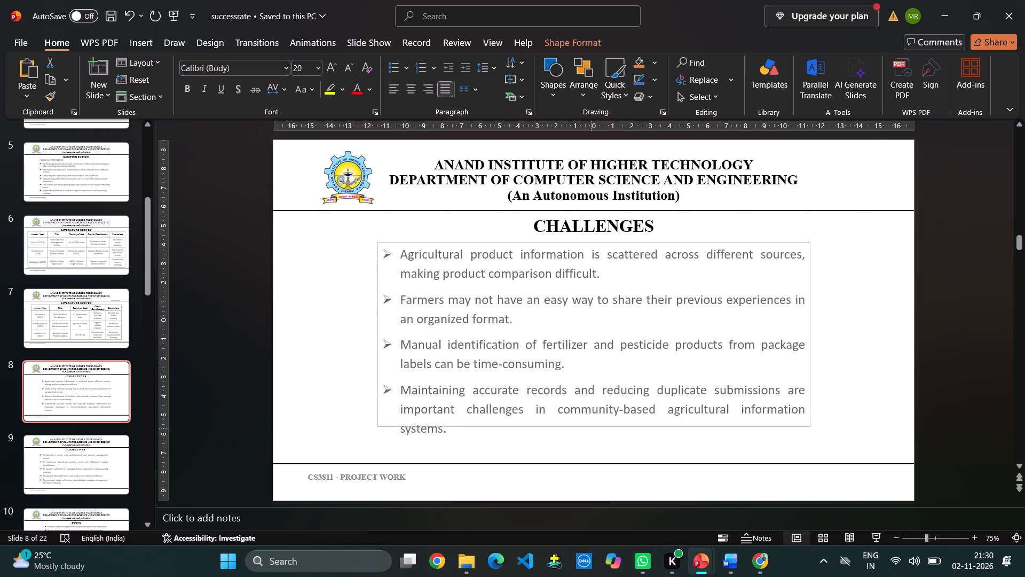
pyautogui.moveTo(591, 429); pyautogui.dragTo(590, 436)
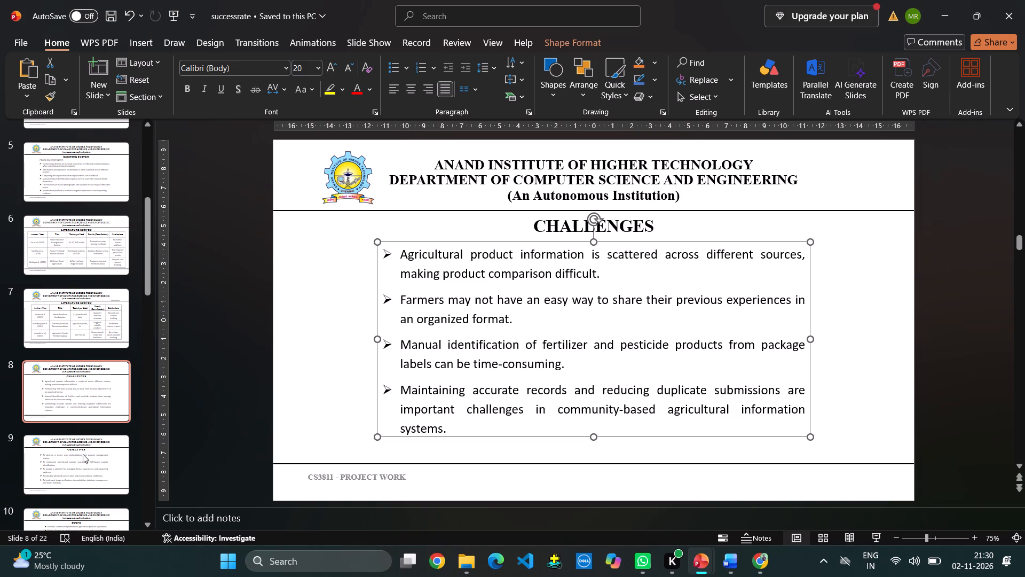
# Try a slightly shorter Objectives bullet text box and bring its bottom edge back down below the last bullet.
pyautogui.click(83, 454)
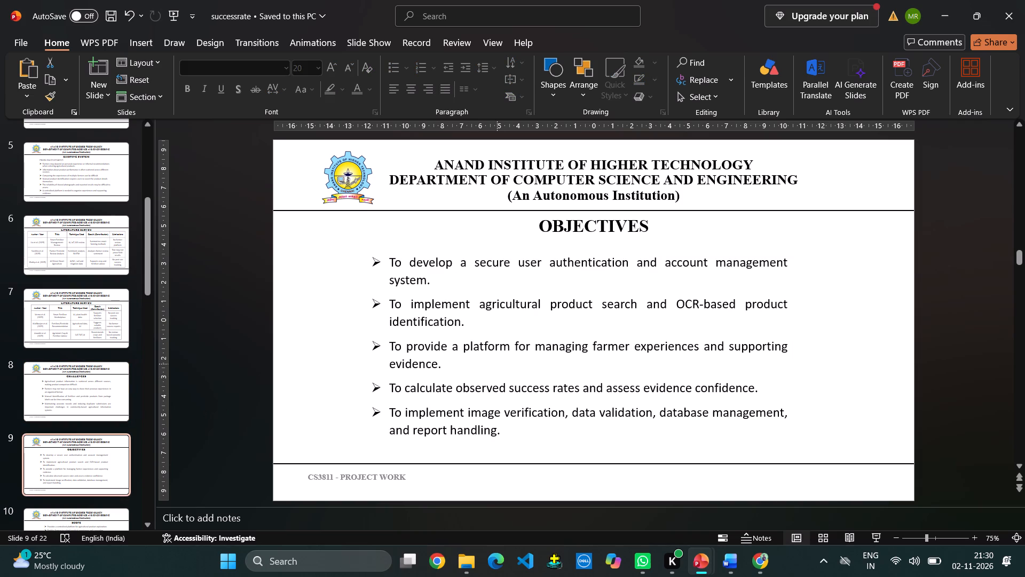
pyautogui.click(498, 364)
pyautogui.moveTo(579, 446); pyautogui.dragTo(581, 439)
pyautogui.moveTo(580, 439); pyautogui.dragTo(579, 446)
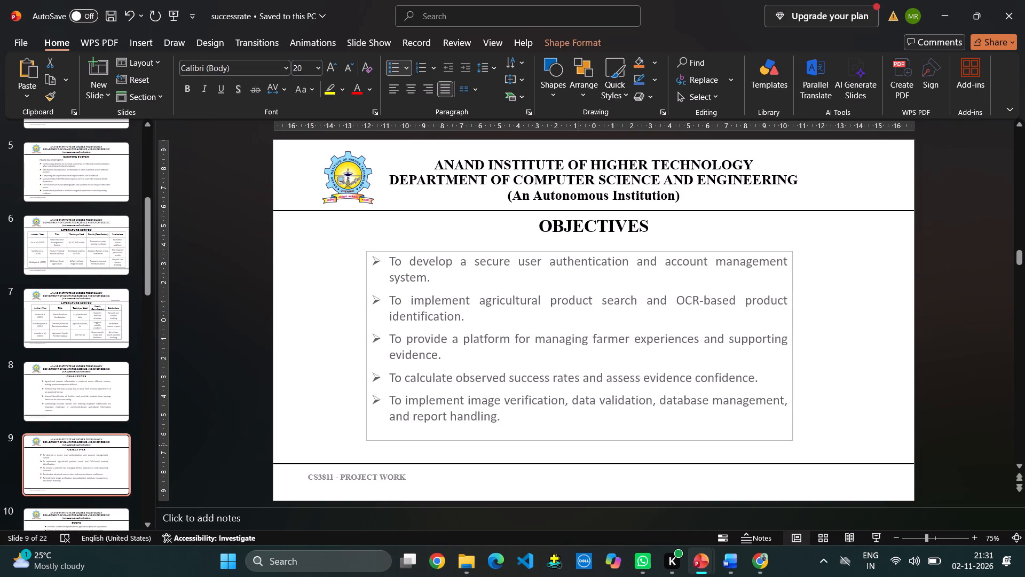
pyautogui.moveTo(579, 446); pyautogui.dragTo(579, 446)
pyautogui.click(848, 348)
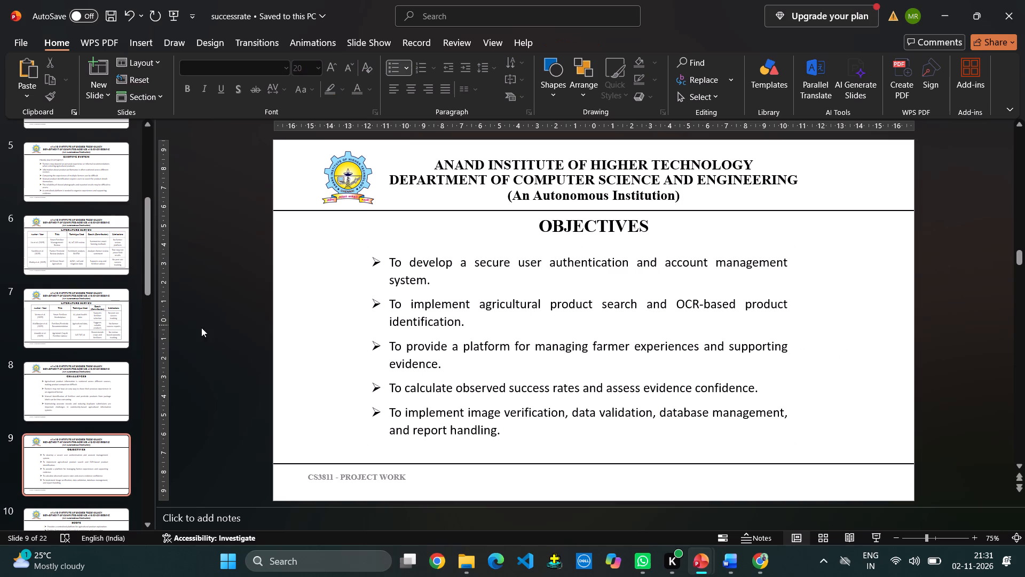
# Compare the bullet position and spacing of the Challenges slide with those of the Objectives slide.
pyautogui.click(101, 391)
pyautogui.click(101, 433)
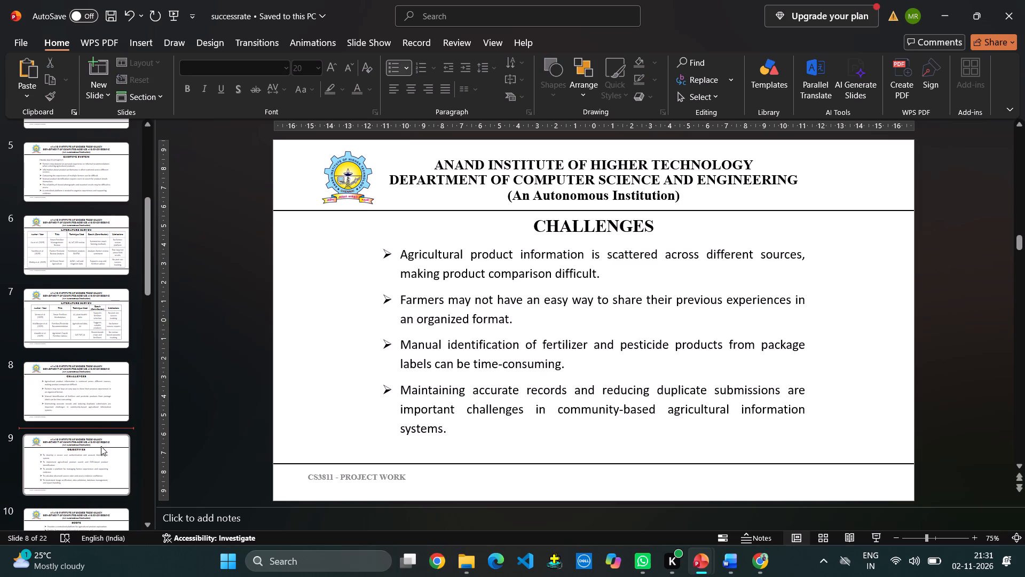
pyautogui.click(101, 451)
pyautogui.click(98, 408)
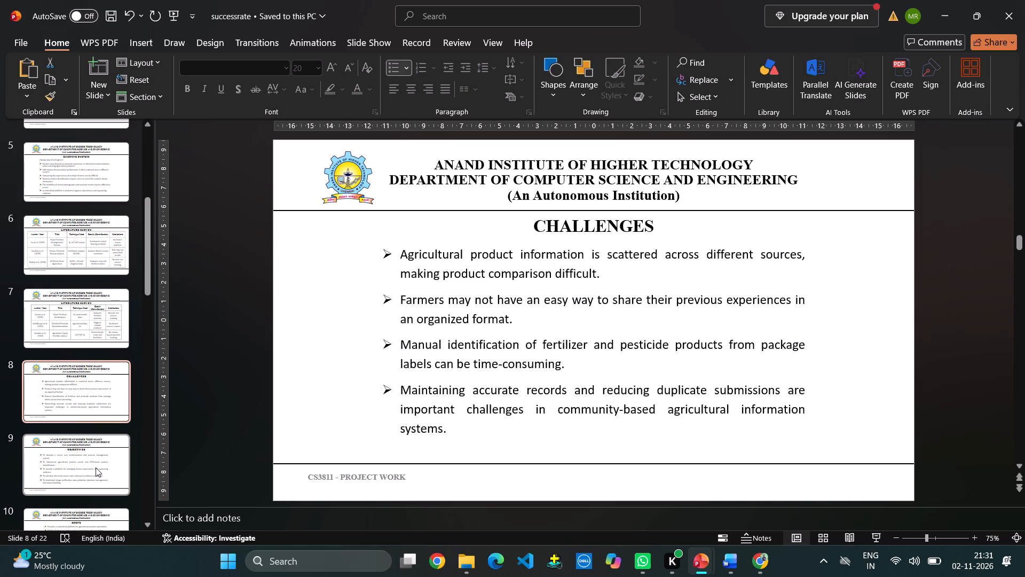
pyautogui.click(96, 467)
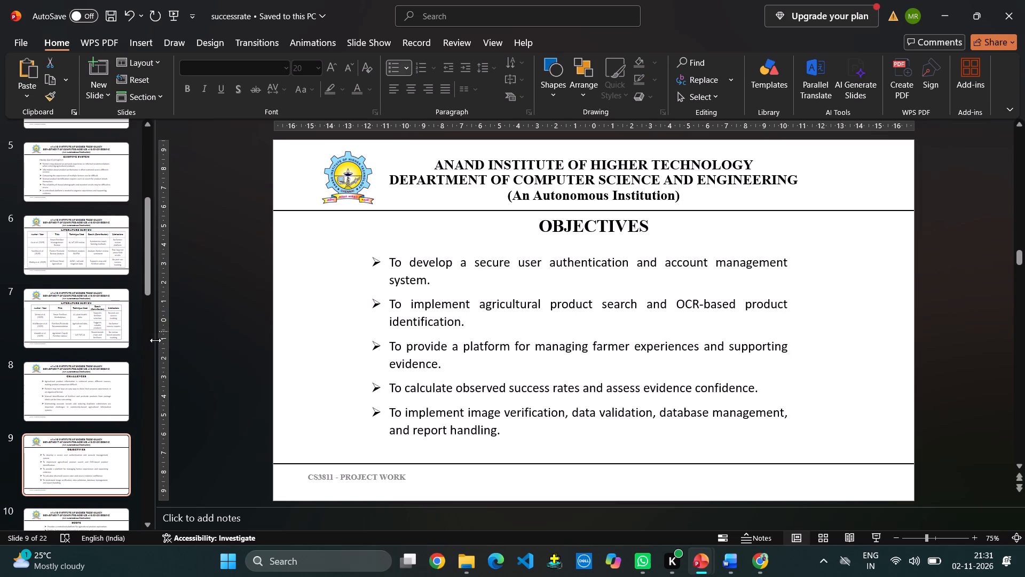
pyautogui.click(115, 397)
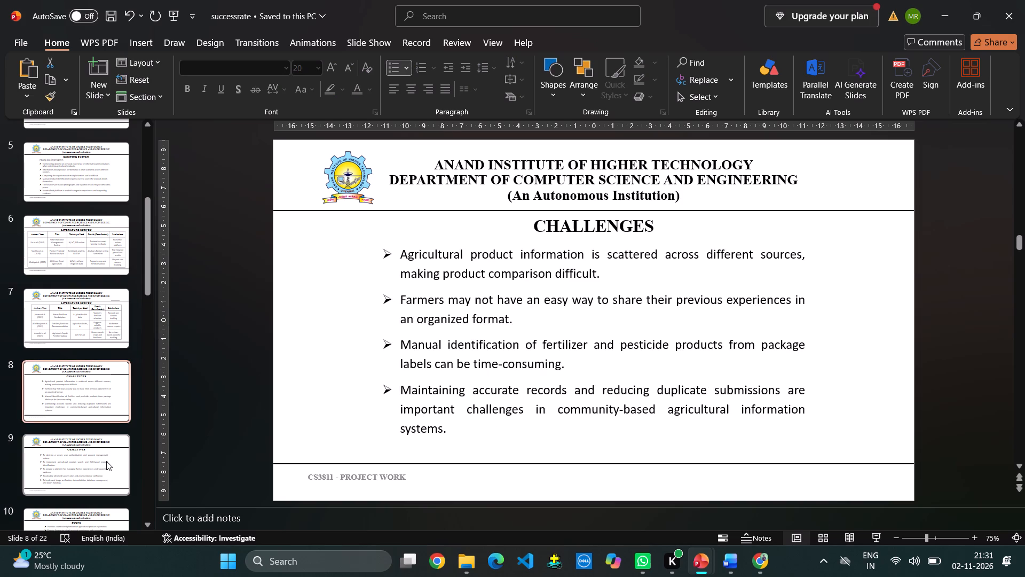
pyautogui.click(106, 461)
pyautogui.click(85, 397)
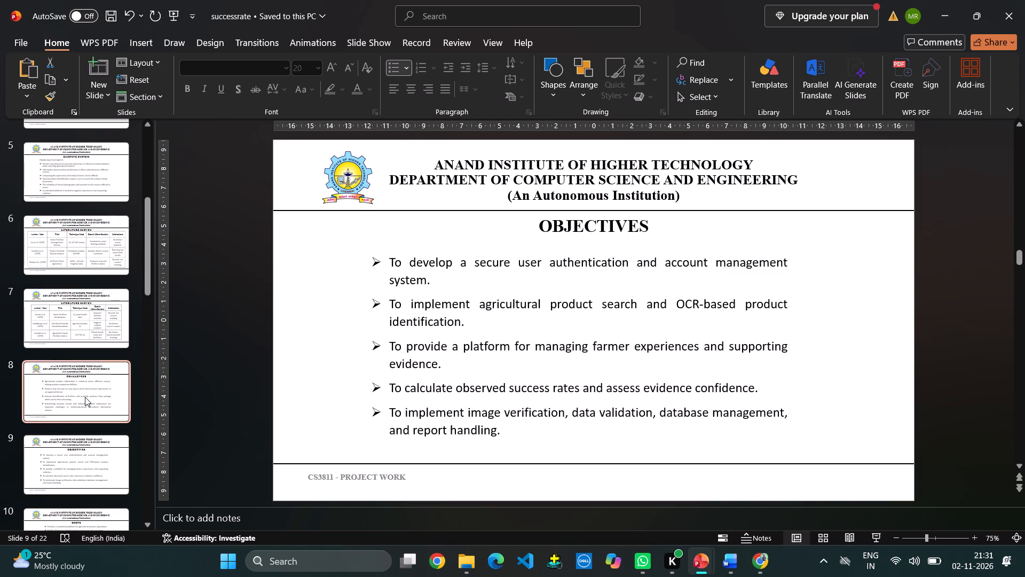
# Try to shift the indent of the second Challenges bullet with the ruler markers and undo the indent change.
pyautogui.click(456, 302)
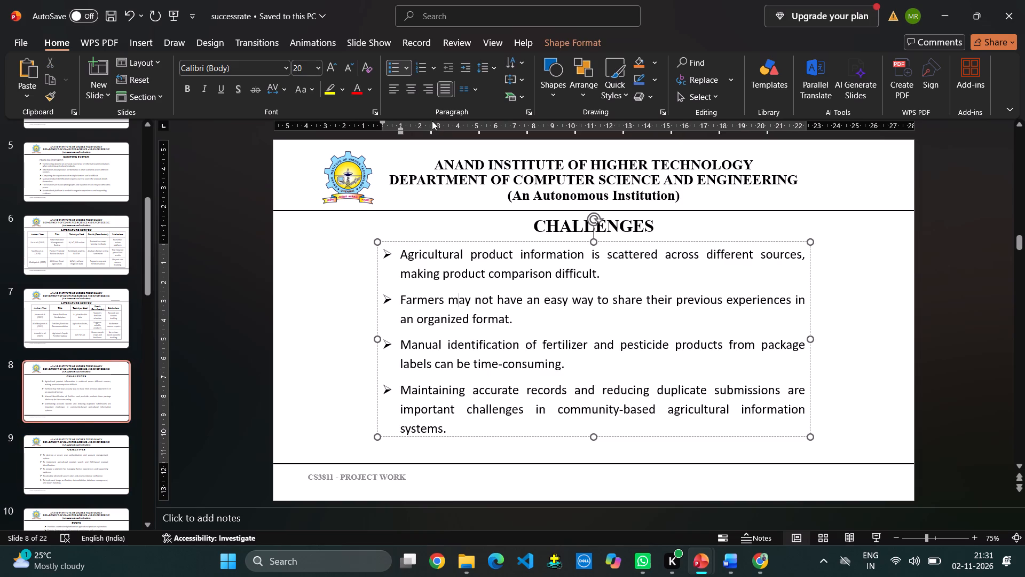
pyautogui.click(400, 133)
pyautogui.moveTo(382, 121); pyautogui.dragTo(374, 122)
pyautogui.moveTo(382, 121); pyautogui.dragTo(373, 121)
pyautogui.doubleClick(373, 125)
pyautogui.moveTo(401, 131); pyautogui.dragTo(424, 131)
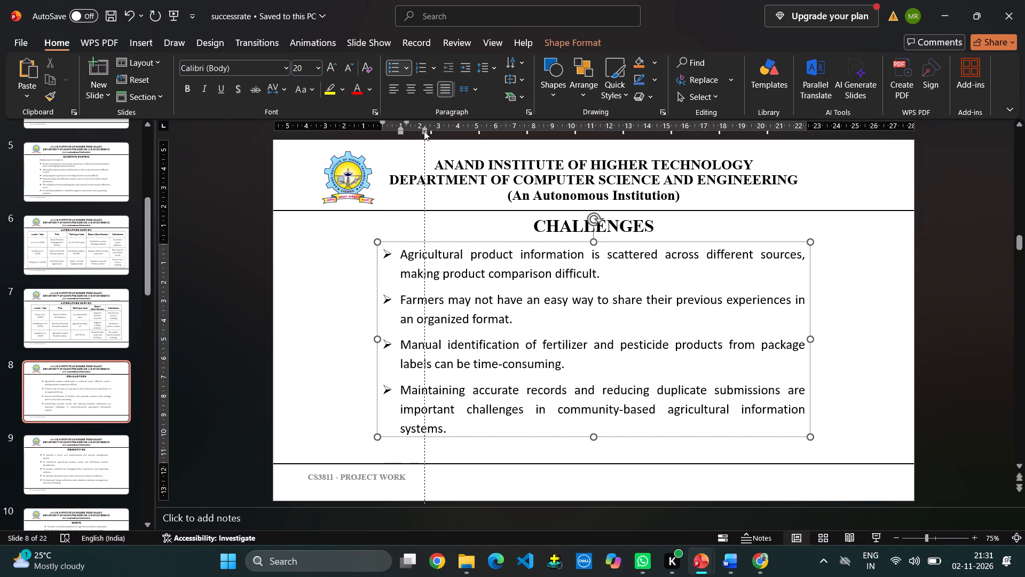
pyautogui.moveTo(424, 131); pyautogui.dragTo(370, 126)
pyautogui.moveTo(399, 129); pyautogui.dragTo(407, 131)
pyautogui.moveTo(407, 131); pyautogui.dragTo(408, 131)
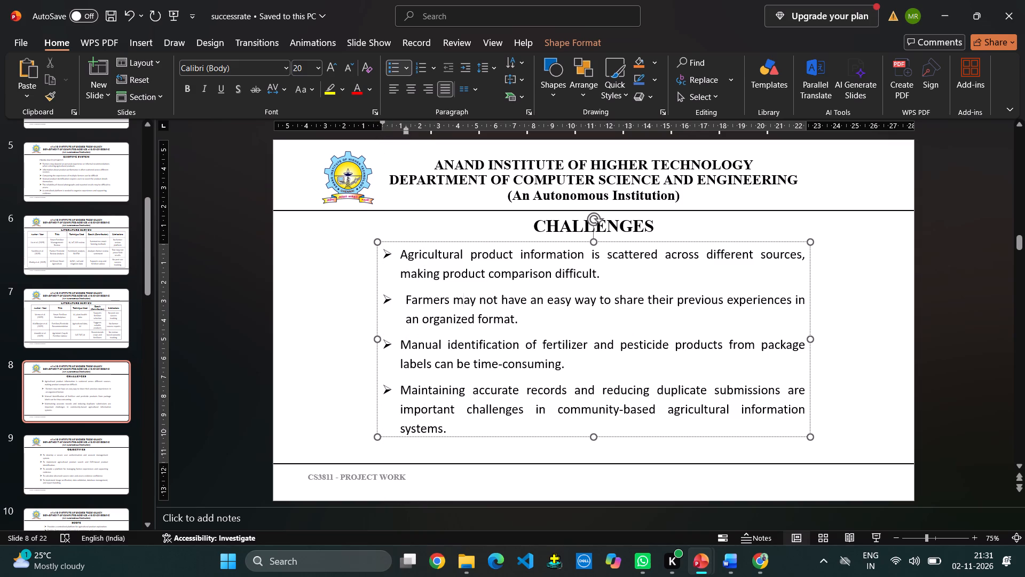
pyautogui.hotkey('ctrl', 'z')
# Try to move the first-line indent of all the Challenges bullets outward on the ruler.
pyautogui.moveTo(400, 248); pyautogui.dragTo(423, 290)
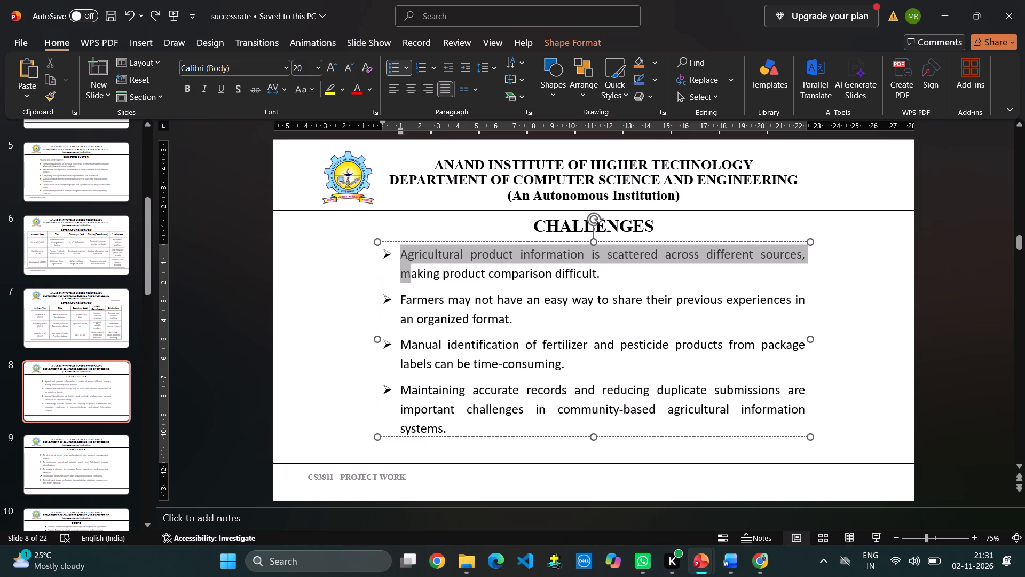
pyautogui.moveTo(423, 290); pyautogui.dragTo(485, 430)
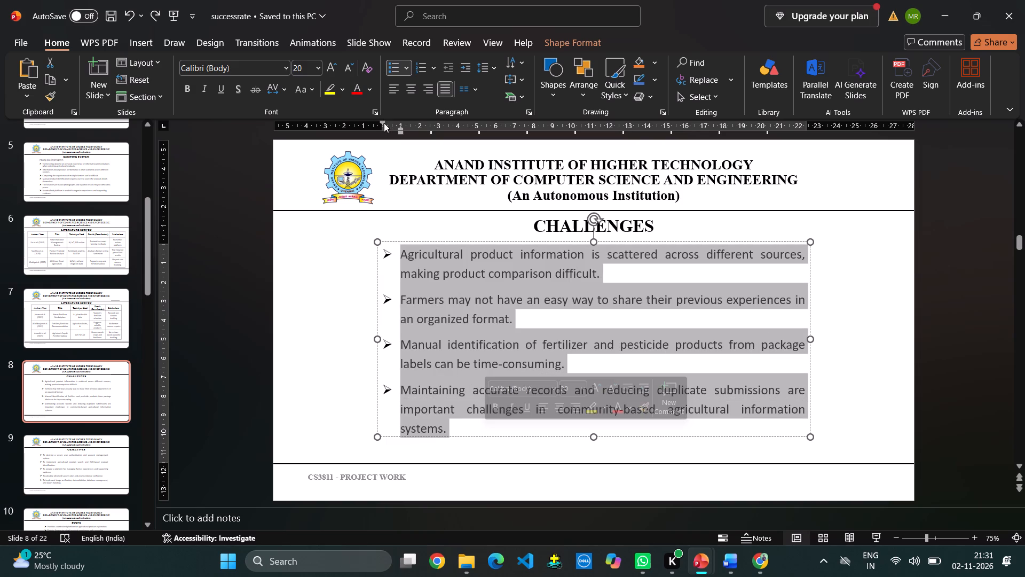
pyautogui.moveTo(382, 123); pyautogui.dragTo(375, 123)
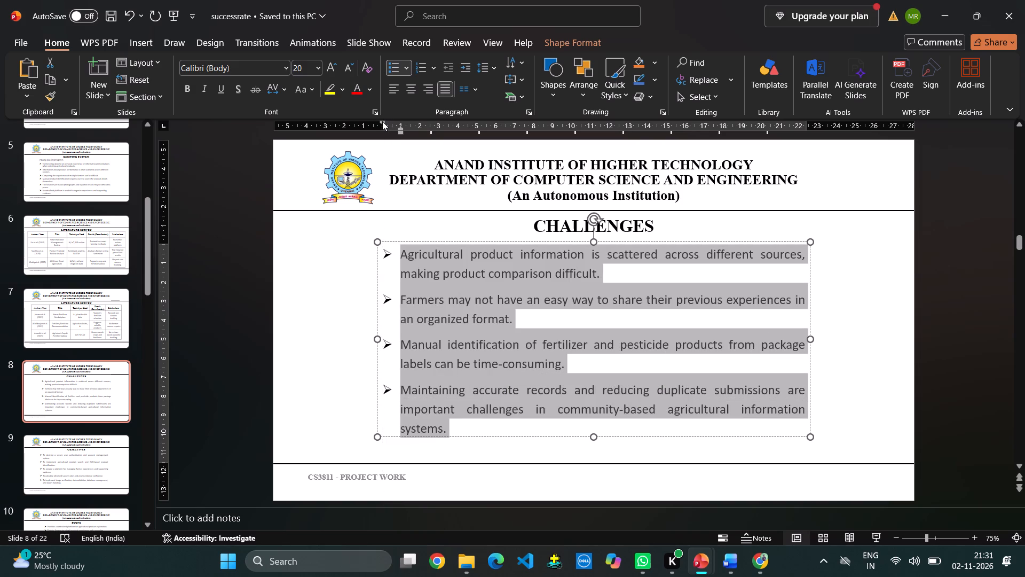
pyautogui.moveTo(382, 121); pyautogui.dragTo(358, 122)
# Widen the Challenges bullet text box by extending its left edge outward, and check its bullet alignment against the Objectives slide.
pyautogui.moveTo(375, 339); pyautogui.dragTo(361, 333)
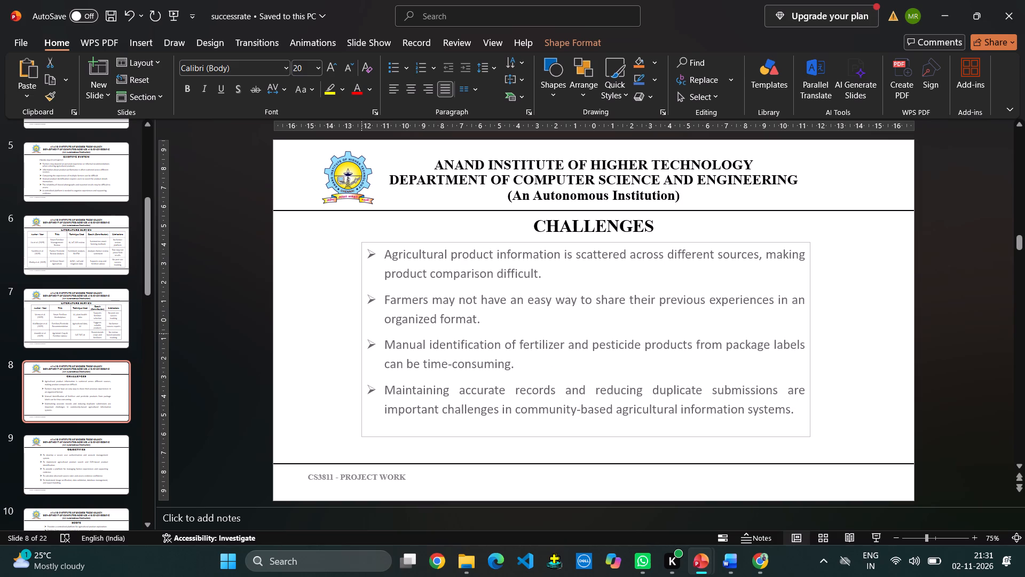
pyautogui.moveTo(361, 333); pyautogui.dragTo(359, 333)
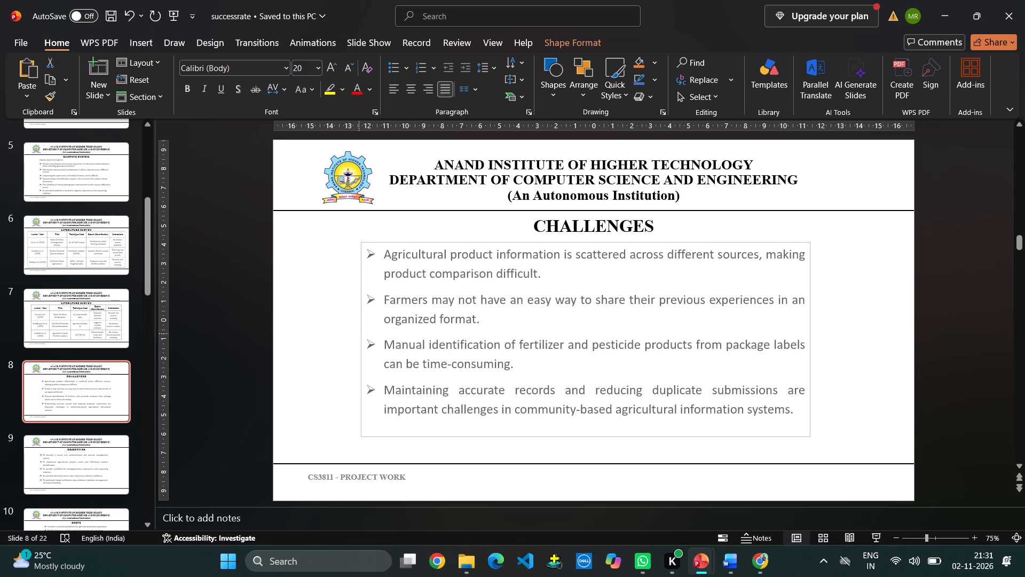
pyautogui.moveTo(359, 333); pyautogui.dragTo(362, 332)
pyautogui.click(333, 295)
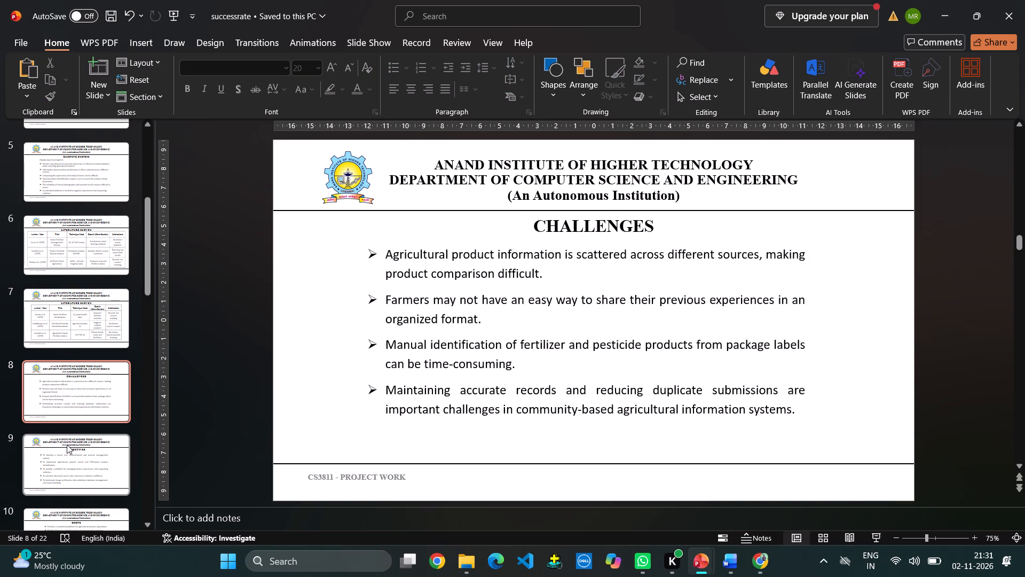
pyautogui.click(67, 445)
pyautogui.click(74, 395)
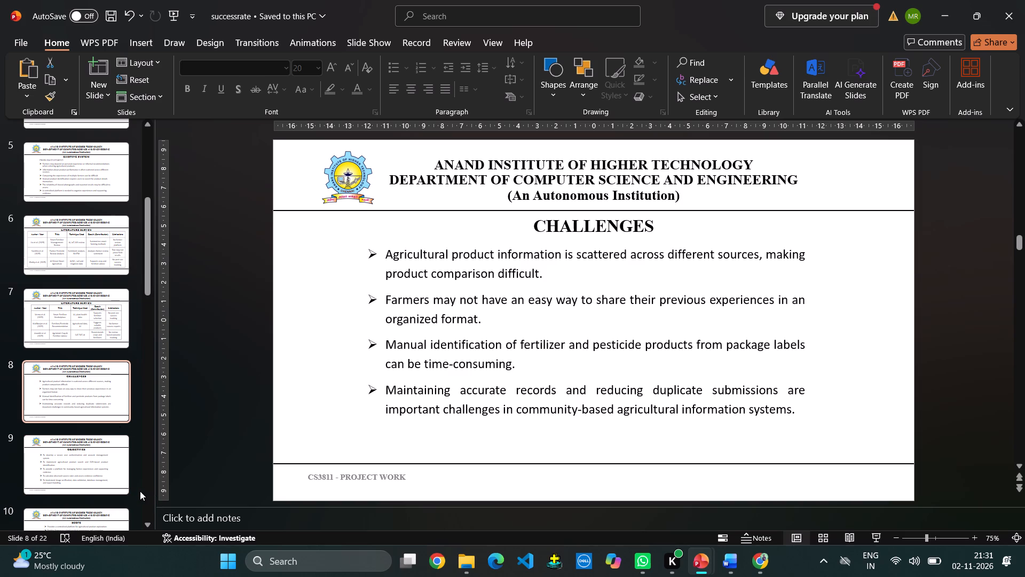
# On the Scope slide, delete the end of the sixth bullet, leaving only "Organizes user acc".
pyautogui.click(96, 454)
pyautogui.scroll(-1, 96, 451)
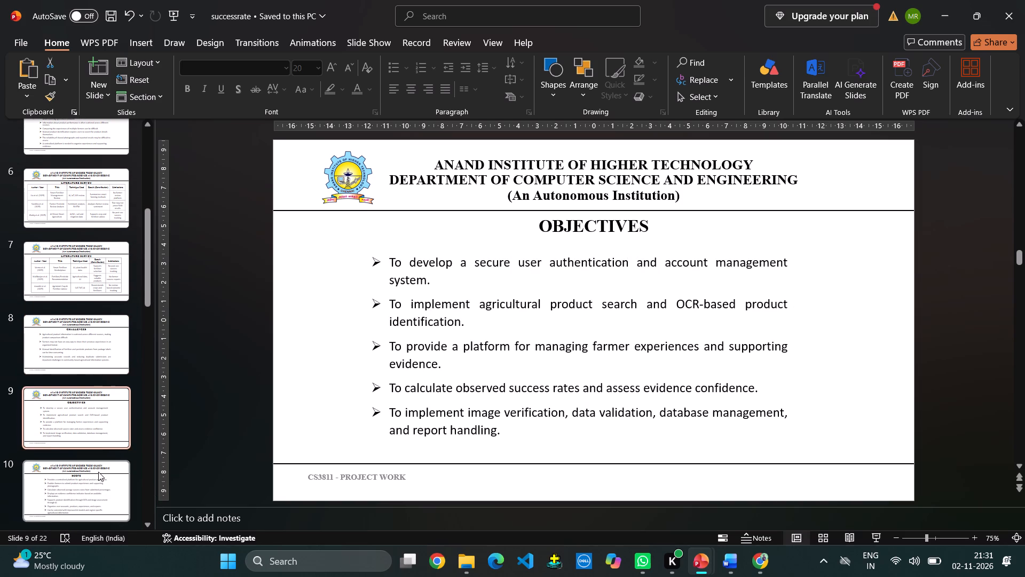
pyautogui.click(98, 472)
pyautogui.scroll(-1, 127, 457)
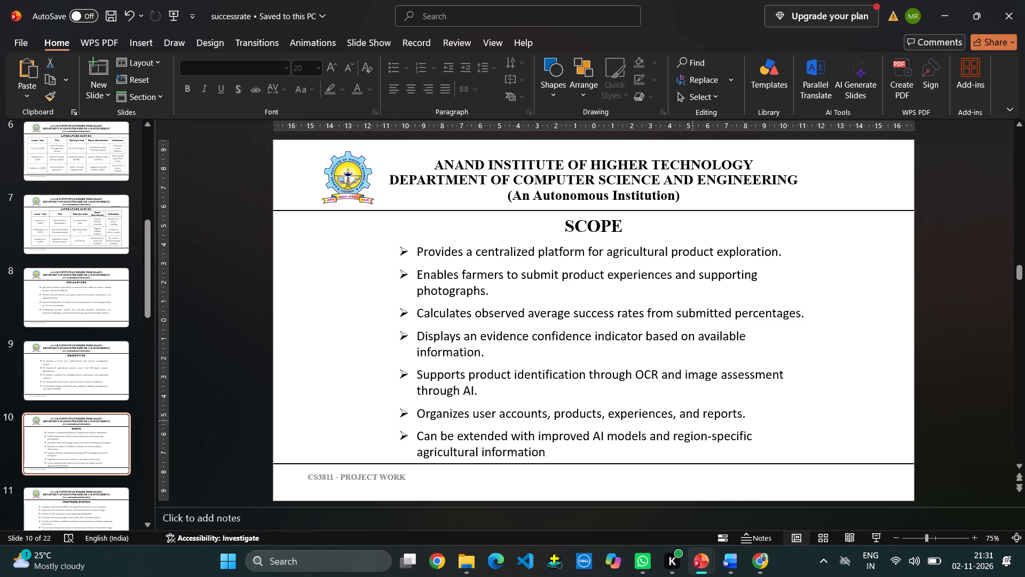
pyautogui.click(744, 414)
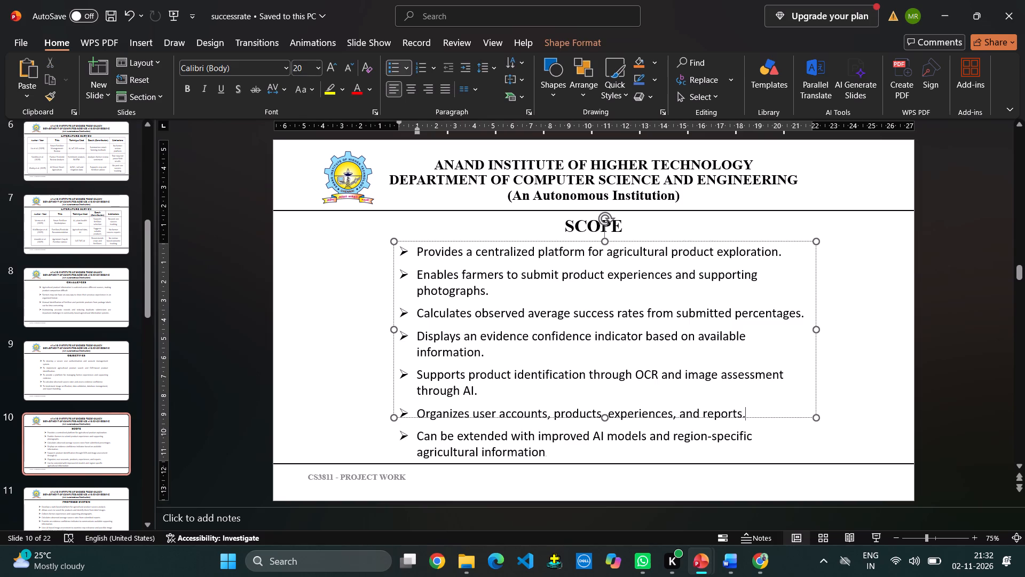
pyautogui.press('BackSpace')
pyautogui.press('BackSpace')
pyautogui.press('BackSpace')
pyautogui.press('BackSpace')
pyautogui.press('BackSpace')
pyautogui.press('BackSpace')
pyautogui.press('BackSpace')
pyautogui.press('BackSpace')
pyautogui.press('BackSpace')
pyautogui.press('BackSpace')
pyautogui.press('BackSpace')
pyautogui.press('BackSpace')
pyautogui.press('BackSpace')
pyautogui.press('BackSpace')
pyautogui.press('BackSpace')
pyautogui.press('BackSpace')
pyautogui.press('BackSpace')
pyautogui.press('BackSpace')
pyautogui.press('BackSpace')
pyautogui.press('BackSpace')
pyautogui.press('BackSpace')
pyautogui.press('BackSpace')
pyautogui.press('BackSpace')
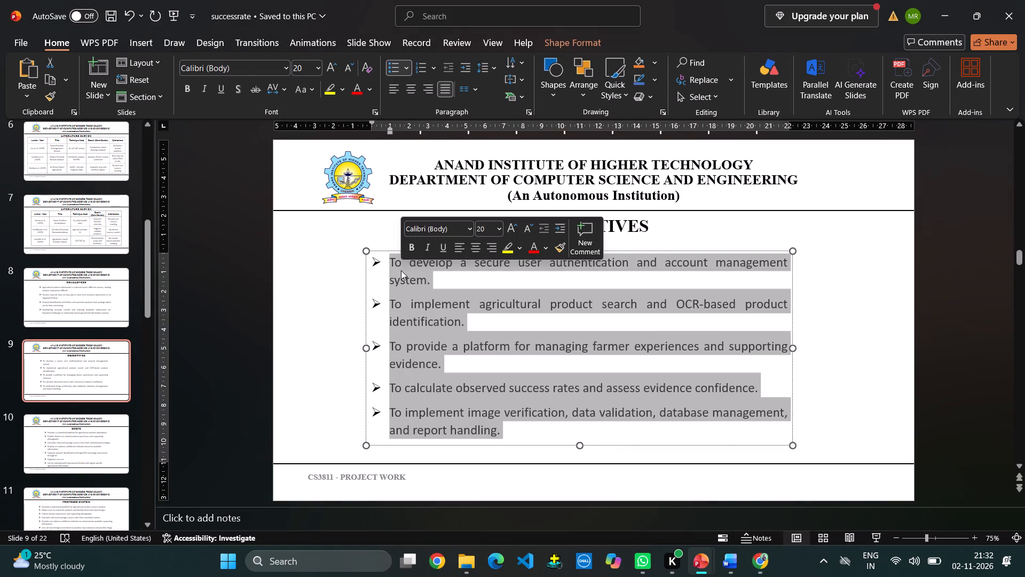
pyautogui.press('BackSpace')
pyautogui.hotkey('ctrl', 'v')
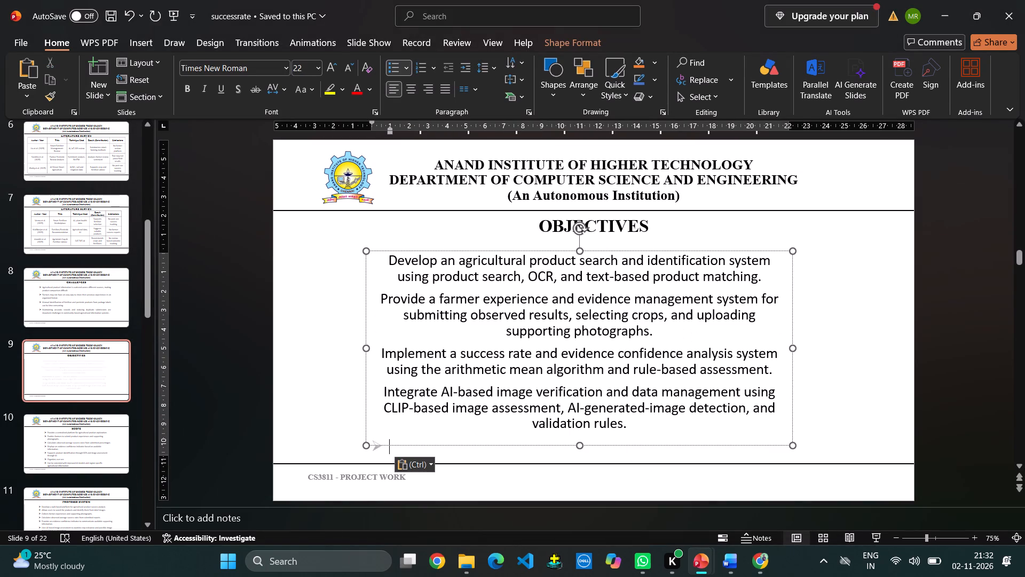
# Justify the four pasted Objectives paragraphs and give them arrow-style bullets.
pyautogui.moveTo(389, 255); pyautogui.dragTo(634, 424)
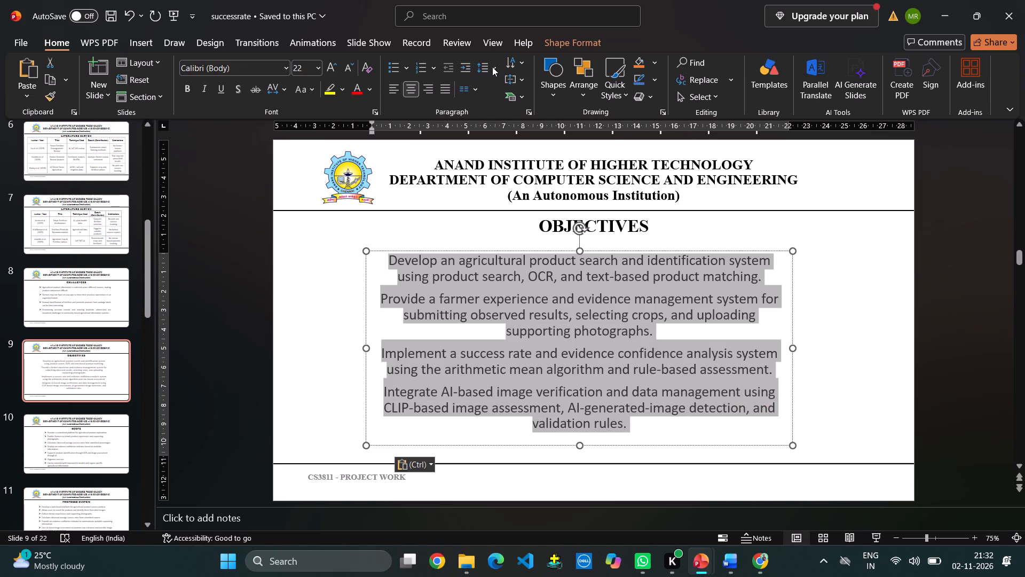
pyautogui.click(450, 84)
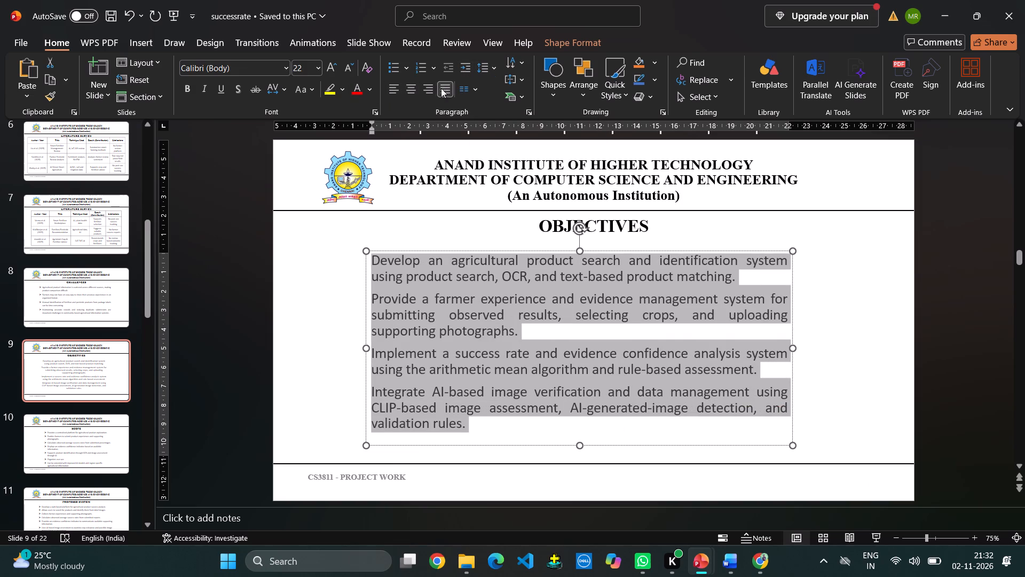
pyautogui.click(393, 66)
pyautogui.click(404, 65)
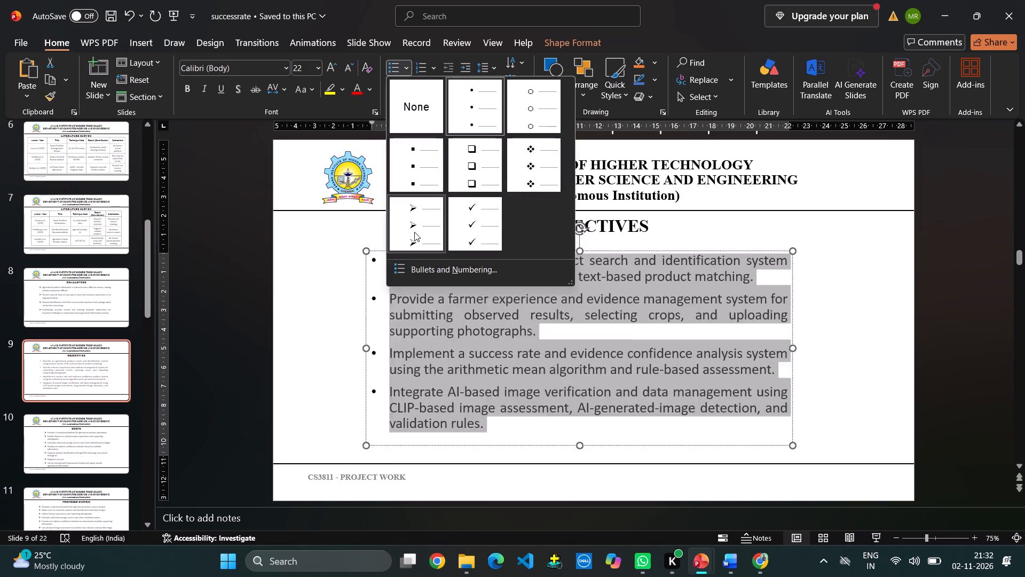
pyautogui.click(414, 232)
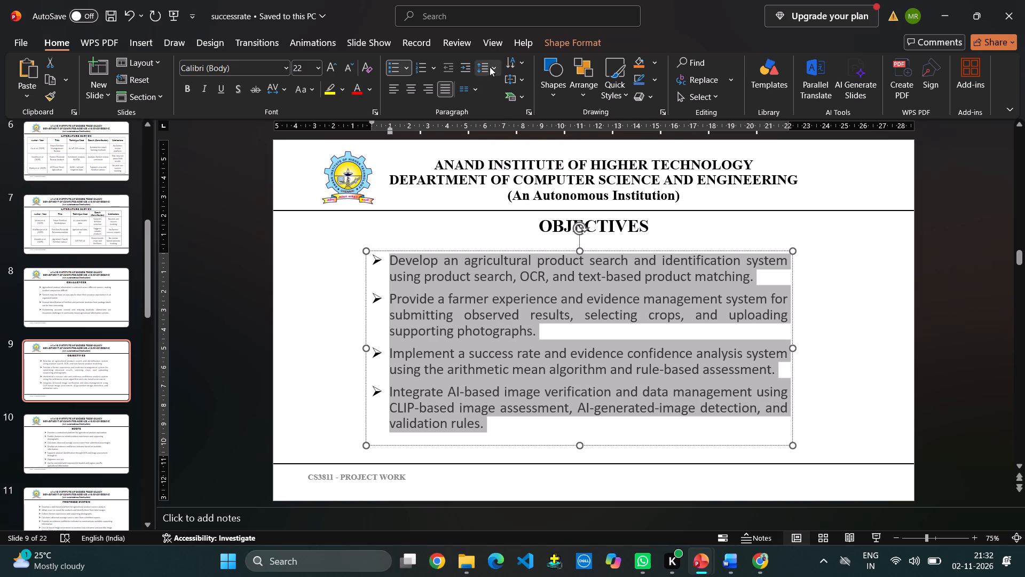
pyautogui.click(490, 67)
pyautogui.click(496, 83)
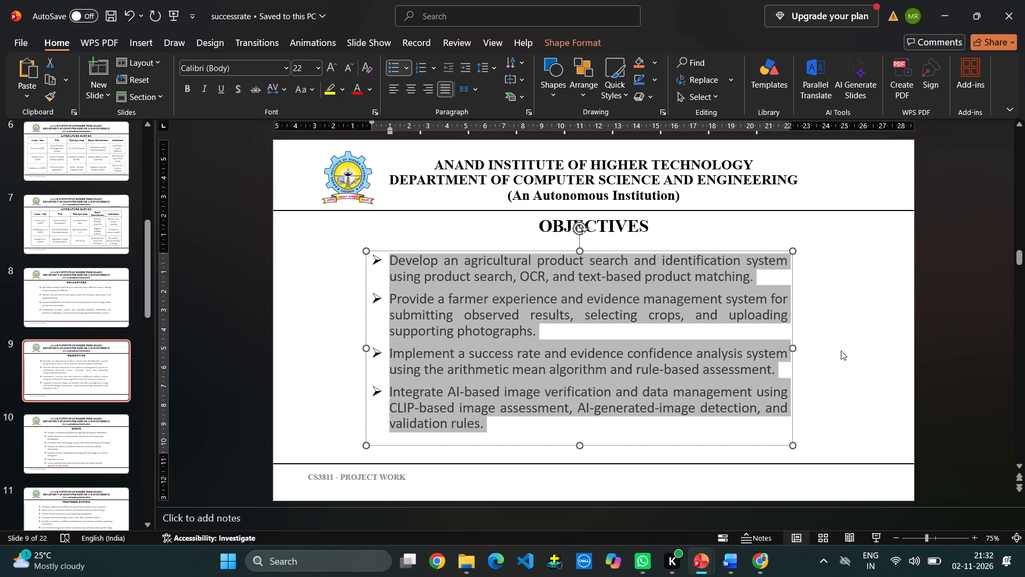
pyautogui.click(851, 347)
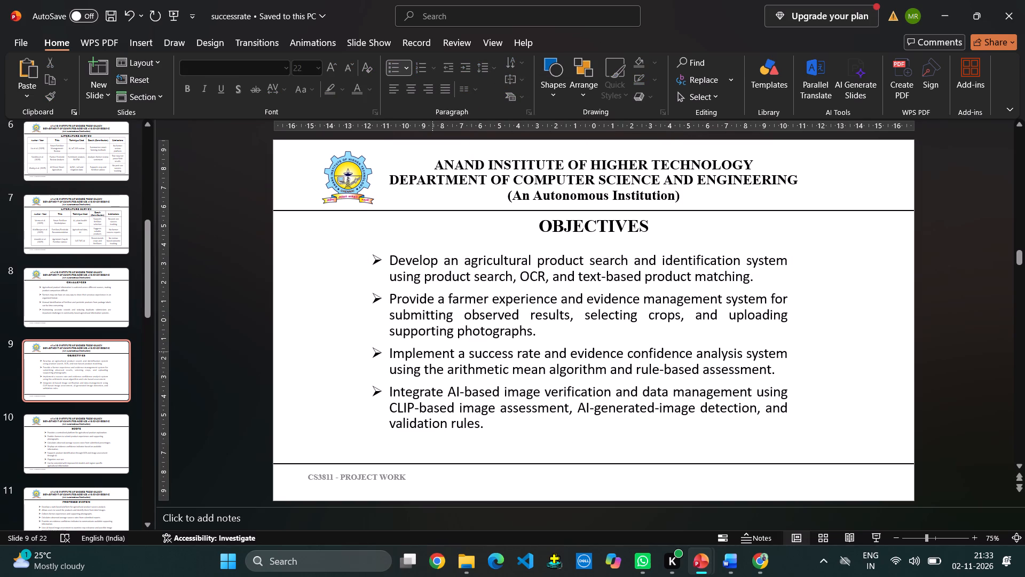
# Compare the text formatting of the Objectives bullets with the bullets on the Challenges slide.
pyautogui.click(84, 294)
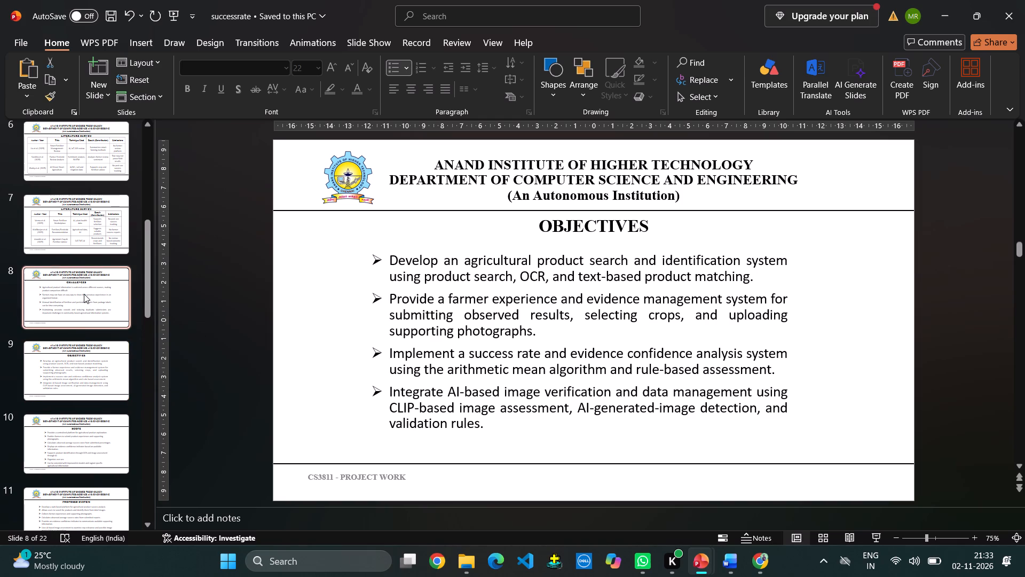
pyautogui.click(83, 361)
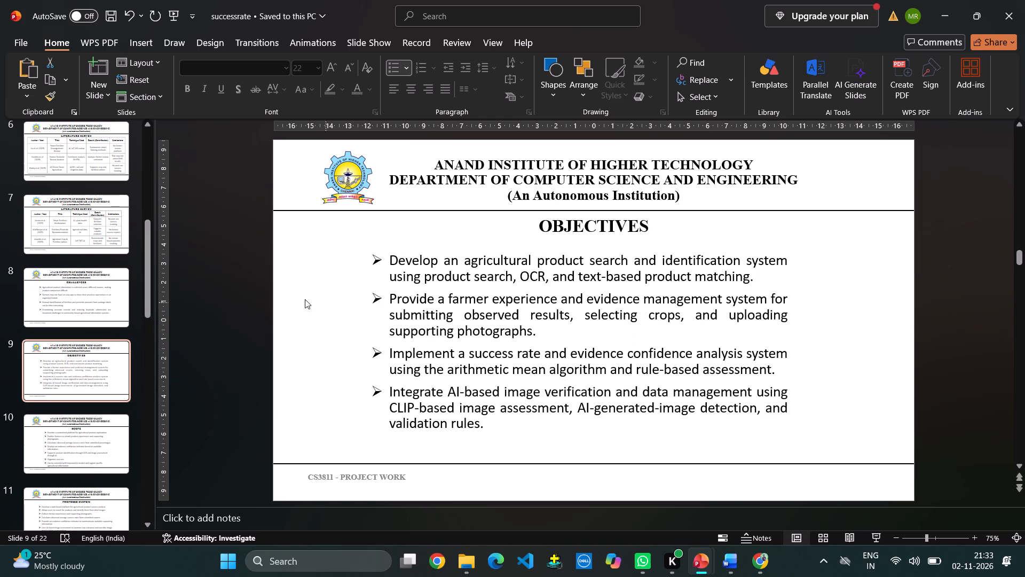
pyautogui.click(108, 303)
pyautogui.click(405, 255)
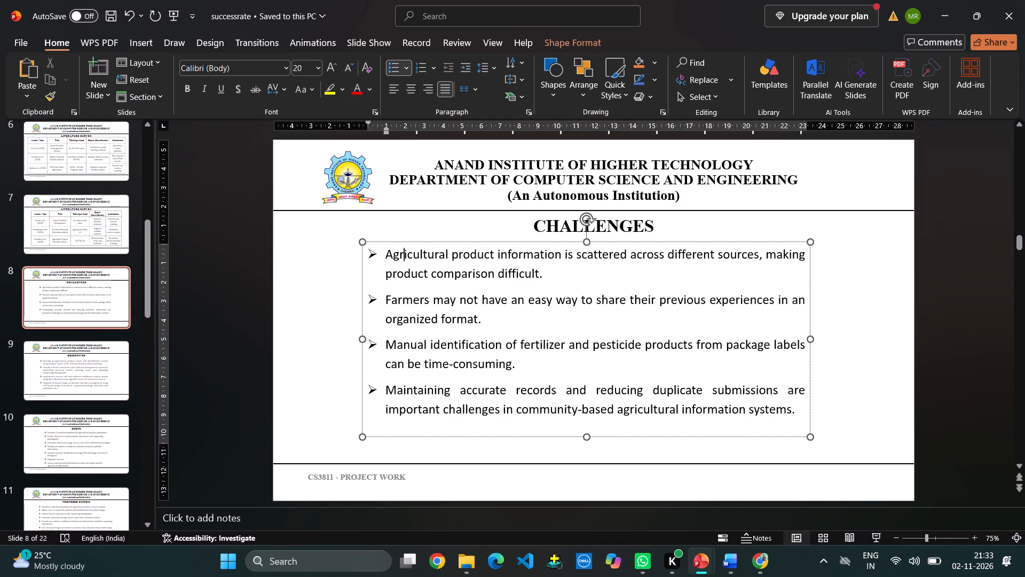
pyautogui.click(80, 384)
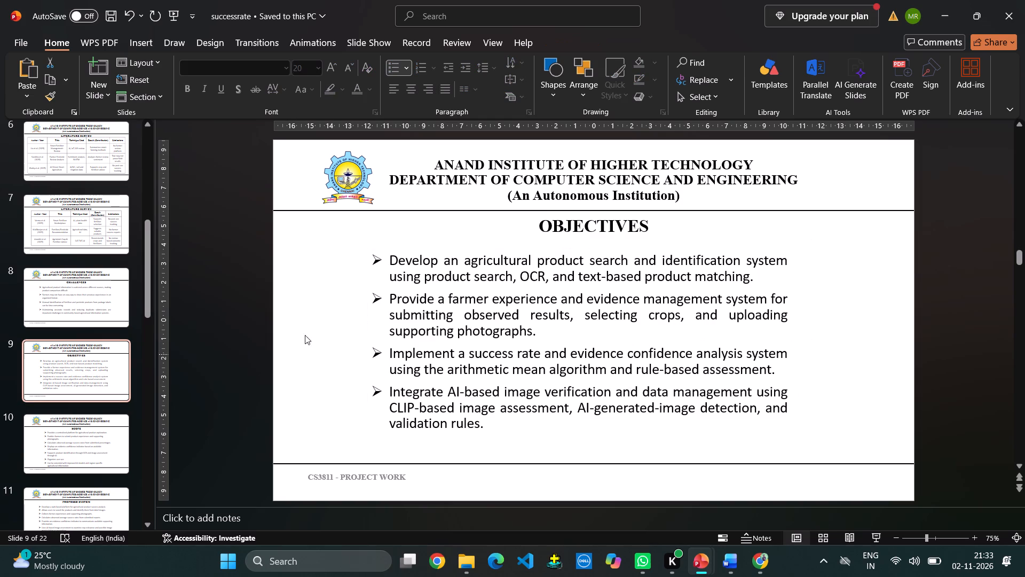
pyautogui.click(414, 275)
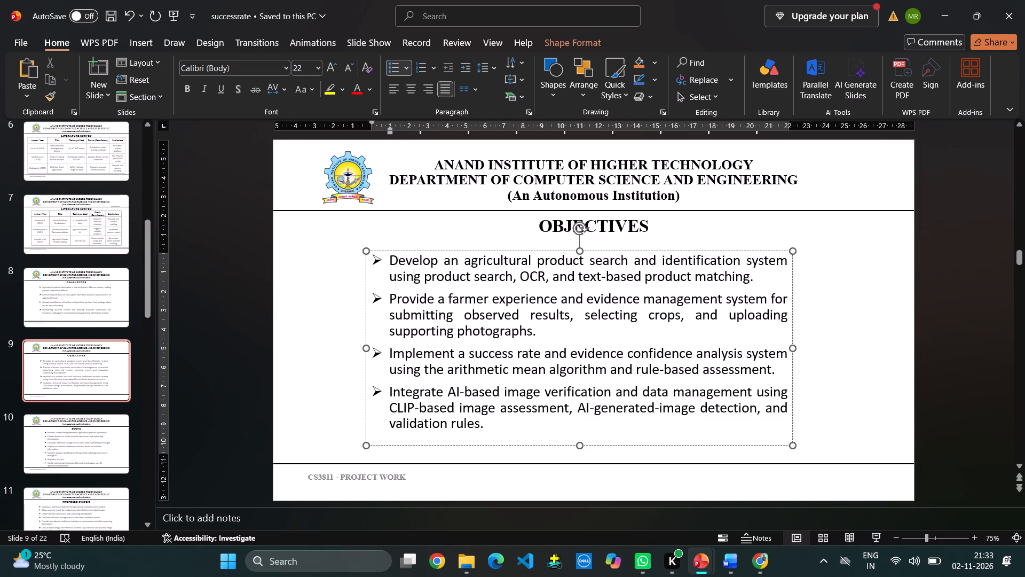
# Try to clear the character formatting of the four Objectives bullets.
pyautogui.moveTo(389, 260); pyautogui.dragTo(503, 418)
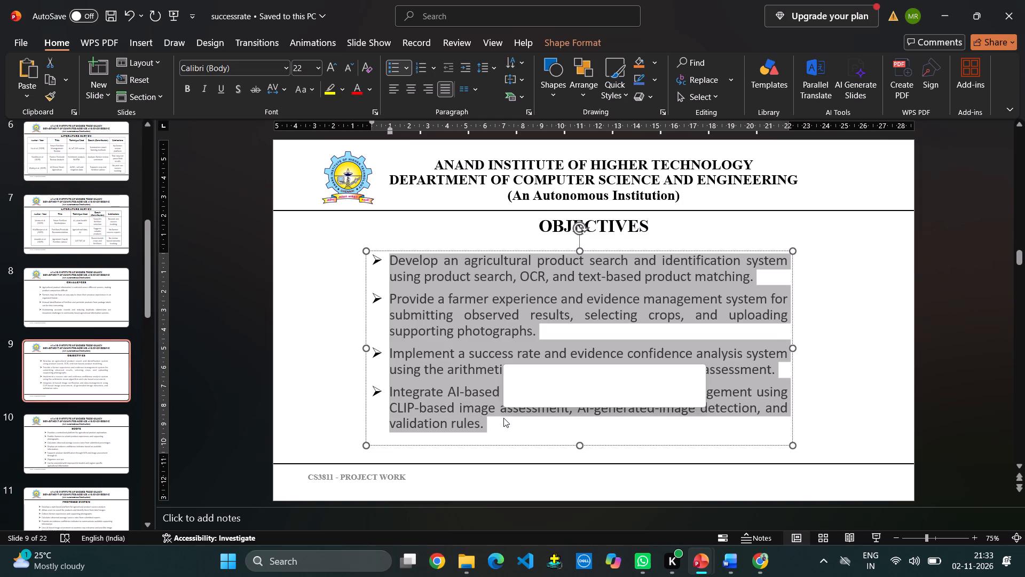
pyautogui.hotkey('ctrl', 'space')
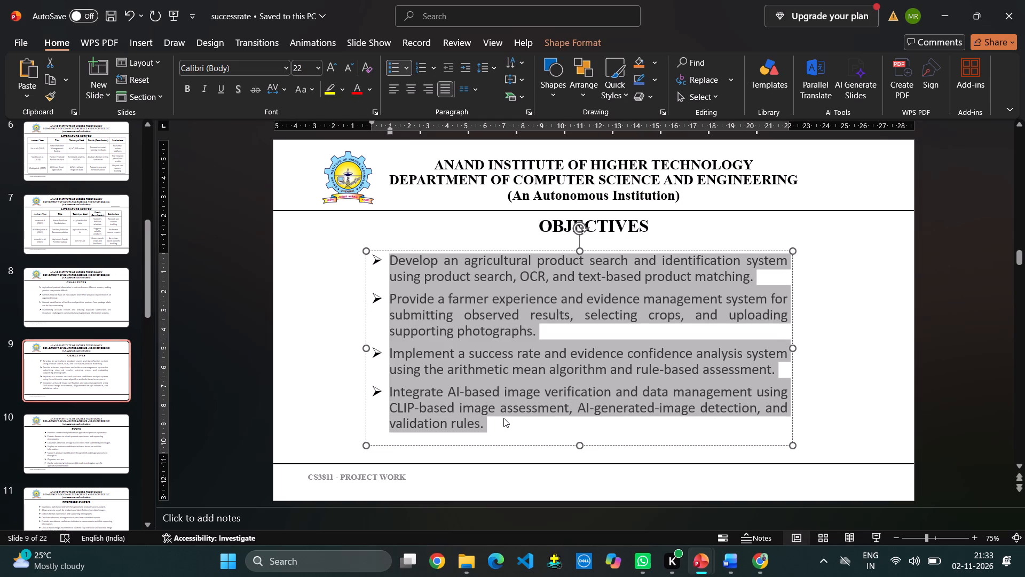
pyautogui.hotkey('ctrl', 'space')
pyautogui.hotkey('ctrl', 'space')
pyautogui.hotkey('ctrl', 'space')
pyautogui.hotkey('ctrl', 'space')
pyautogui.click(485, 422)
# Set the font size of all four Objectives bullets to 20.
pyautogui.moveTo(484, 422); pyautogui.dragTo(395, 265)
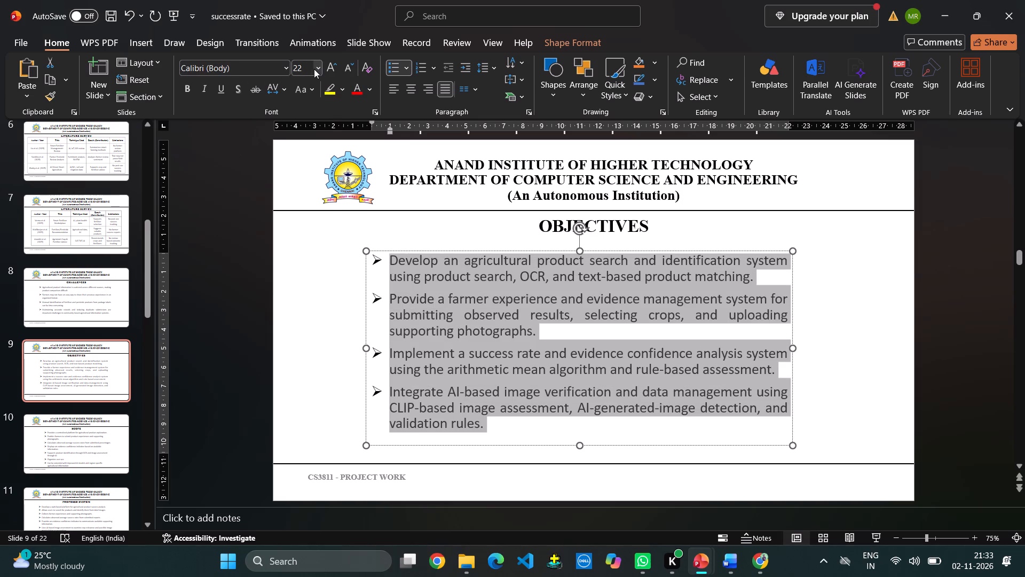
pyautogui.click(314, 69)
pyautogui.click(305, 229)
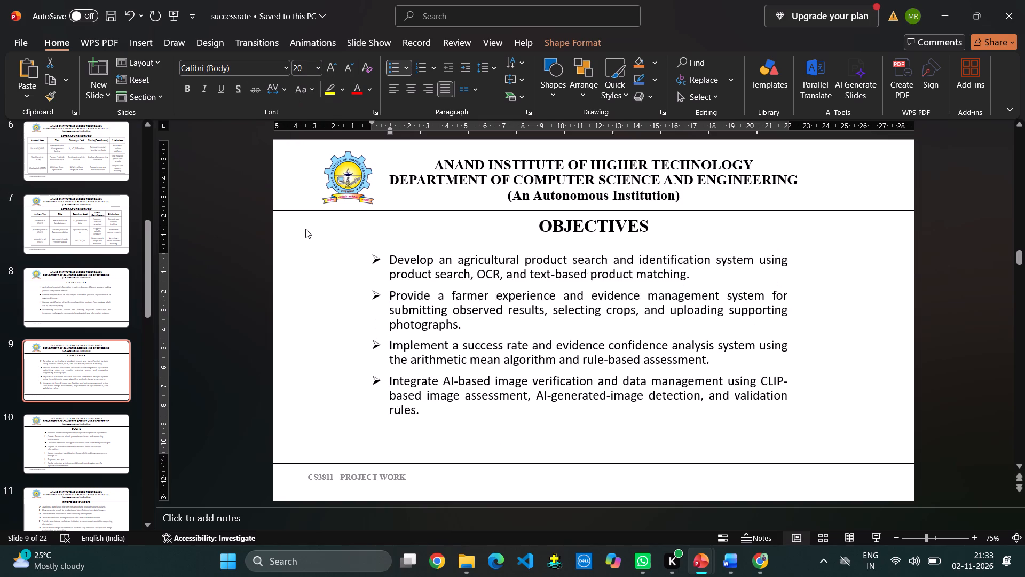
pyautogui.click(315, 64)
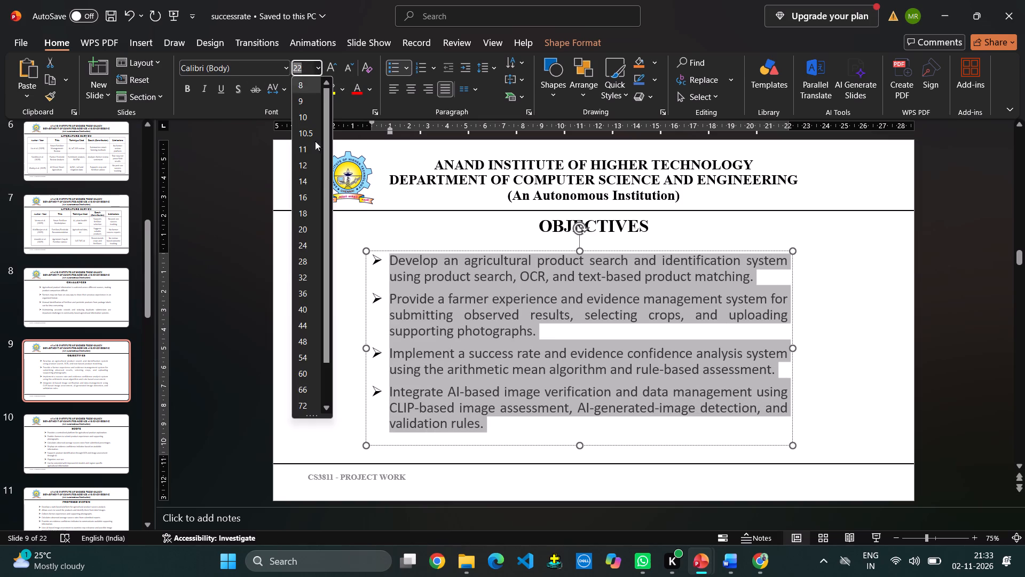
pyautogui.click(311, 225)
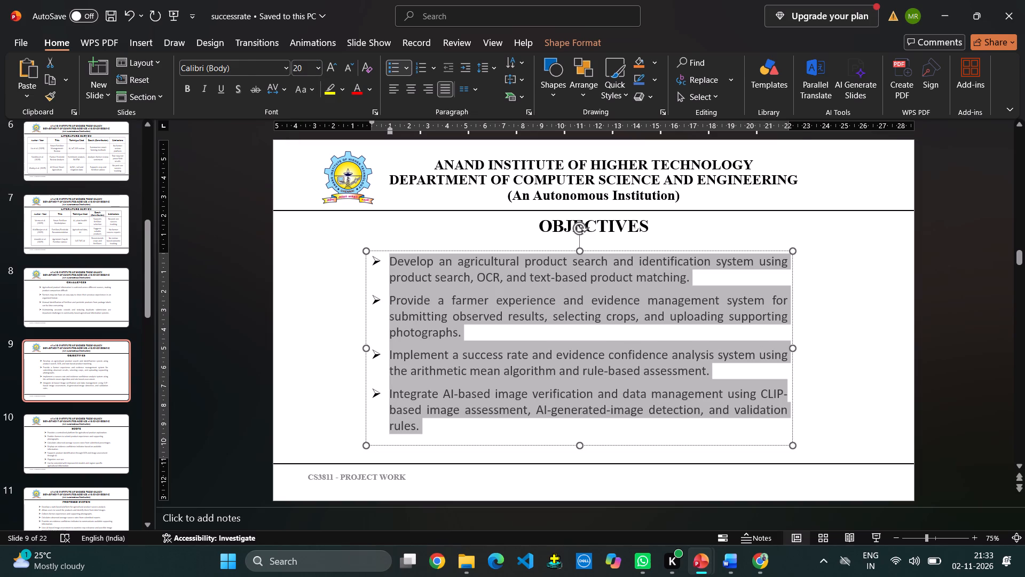
# Set the font size of the OBJECTIVES title box to 20.
pyautogui.click(356, 225)
pyautogui.click(316, 69)
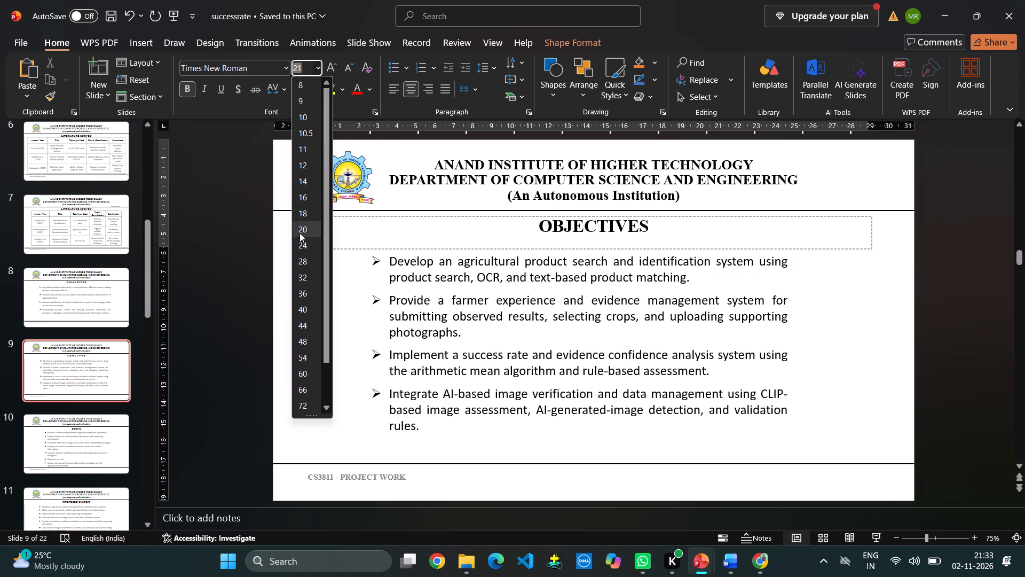
pyautogui.click(298, 230)
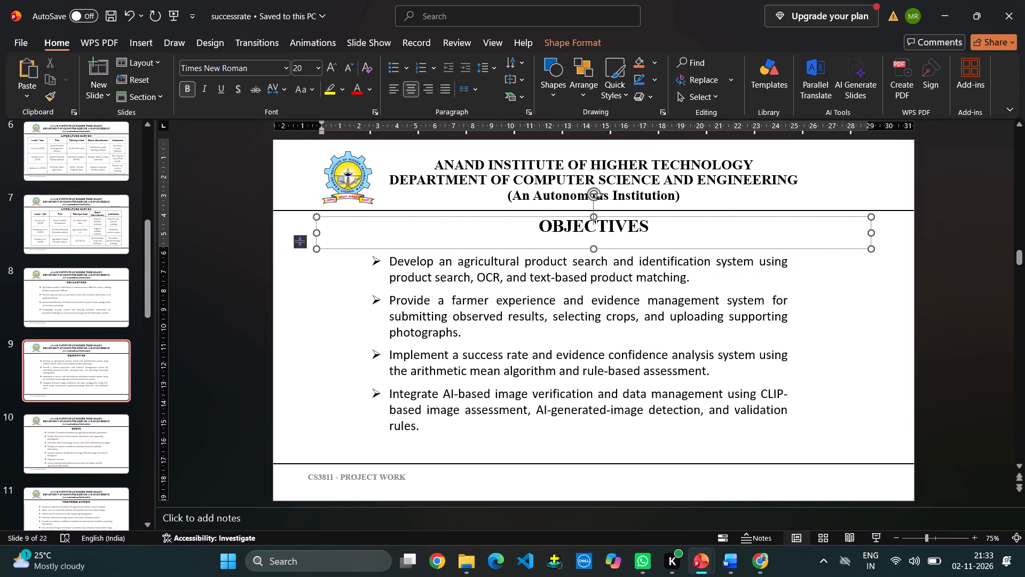
# Check the Objectives bullets' font size and compare their layout with the Challenges slide.
pyautogui.click(389, 261)
pyautogui.moveTo(389, 261); pyautogui.dragTo(420, 433)
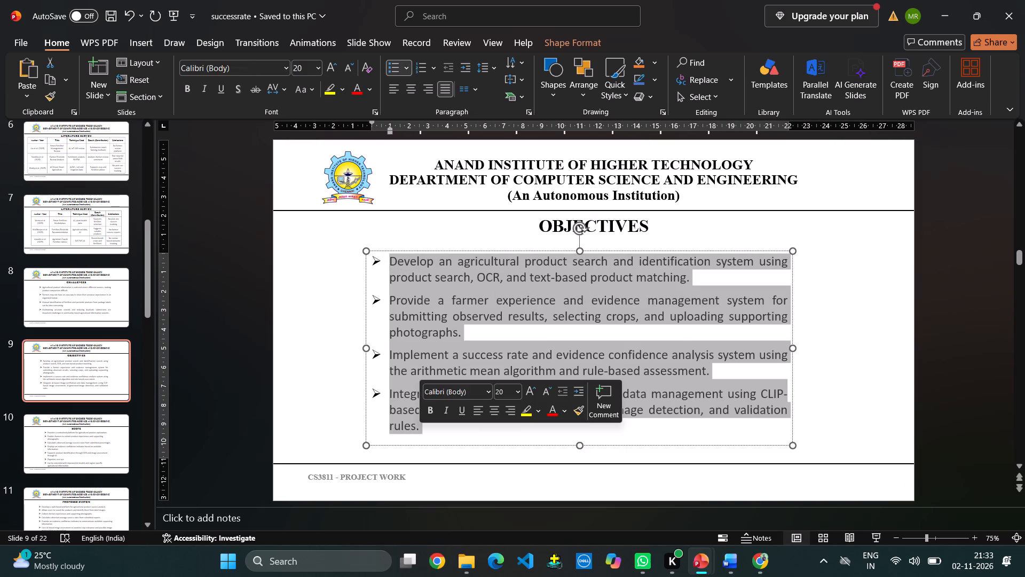
pyautogui.click(303, 289)
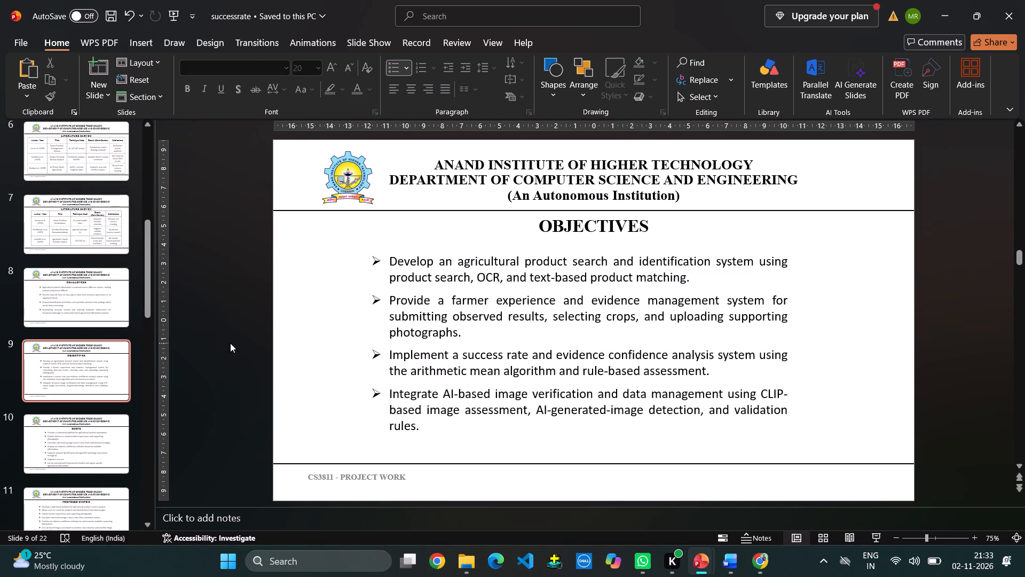
pyautogui.click(69, 310)
pyautogui.moveTo(75, 348); pyautogui.dragTo(76, 355)
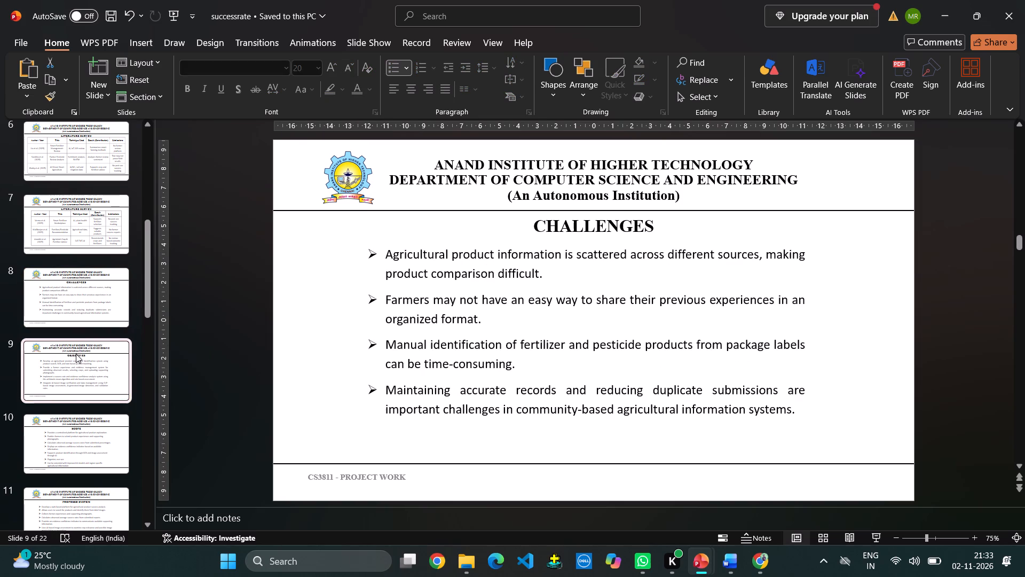
pyautogui.click(460, 305)
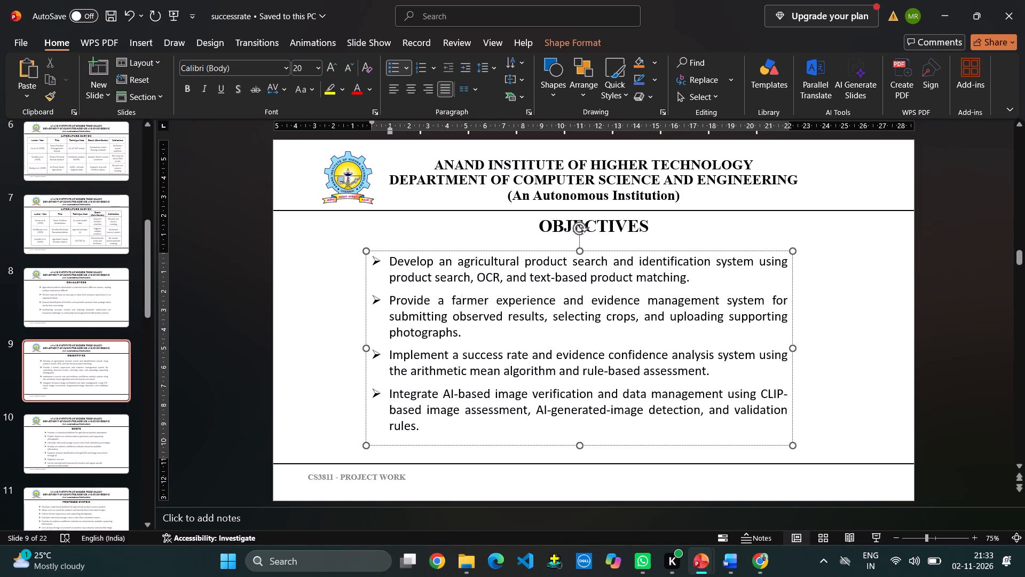
pyautogui.click(83, 299)
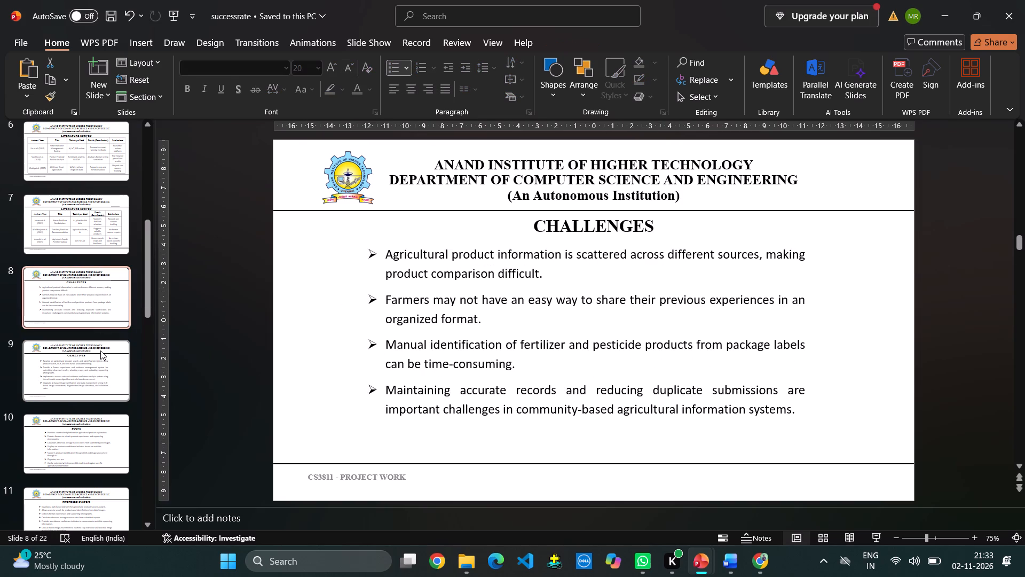
# Widen the Objectives bullet text box slightly on slide 9 by moving its right edge outward.
pyautogui.click(100, 357)
pyautogui.click(579, 316)
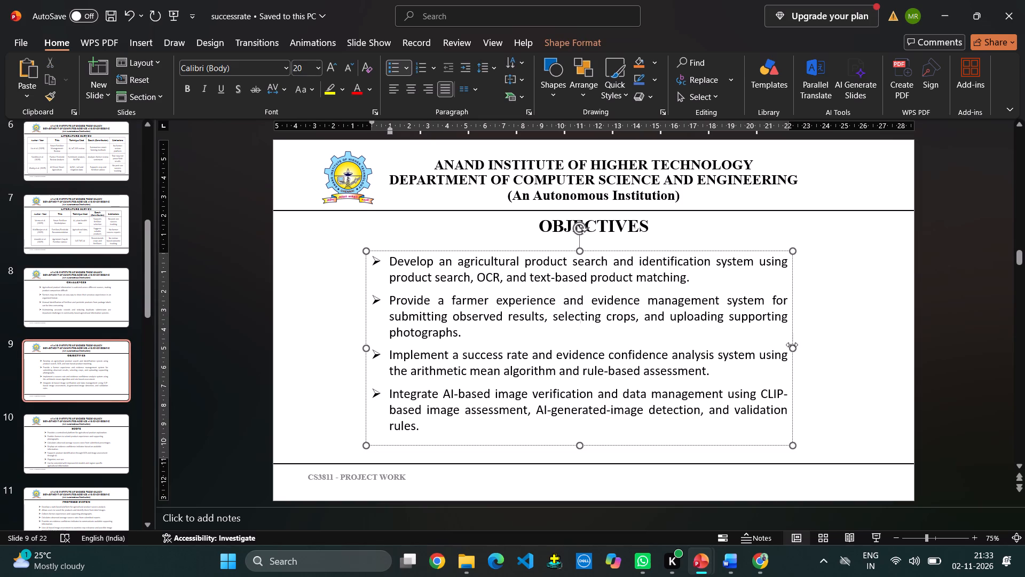
pyautogui.moveTo(791, 349); pyautogui.dragTo(799, 348)
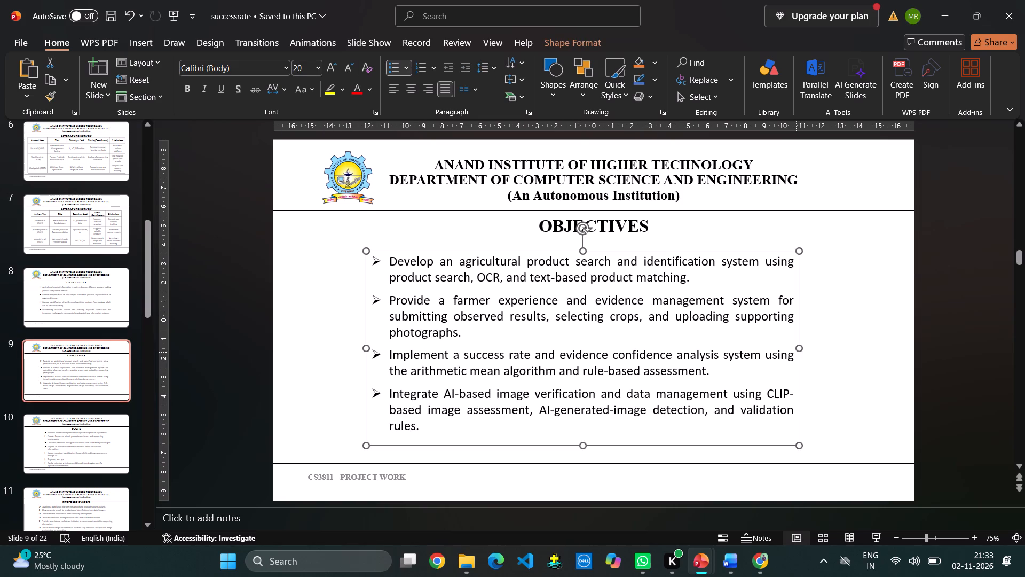
# Set the line spacing of the Objectives bullets to 1.0.
pyautogui.click(491, 68)
pyautogui.click(498, 82)
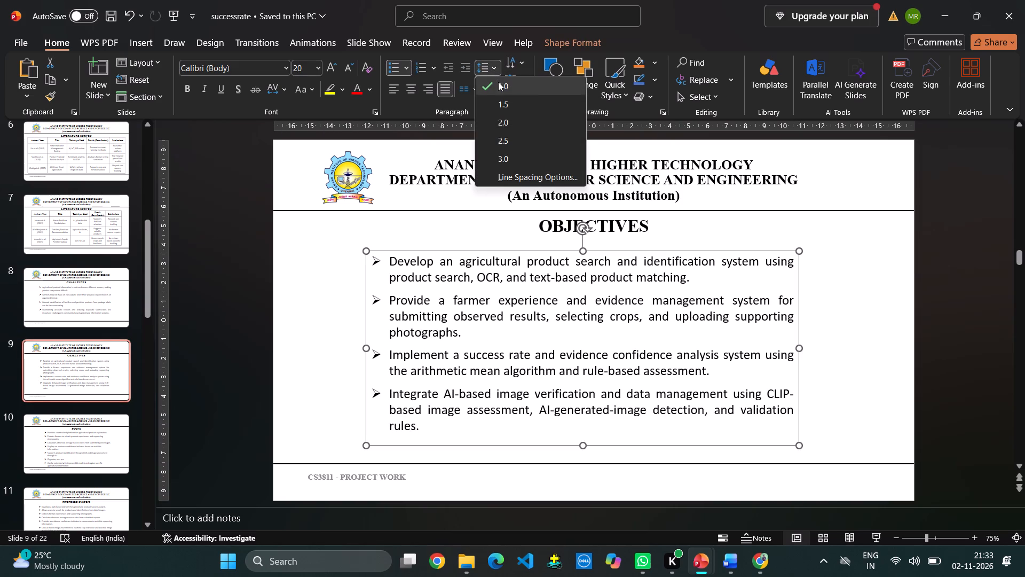
pyautogui.click(869, 267)
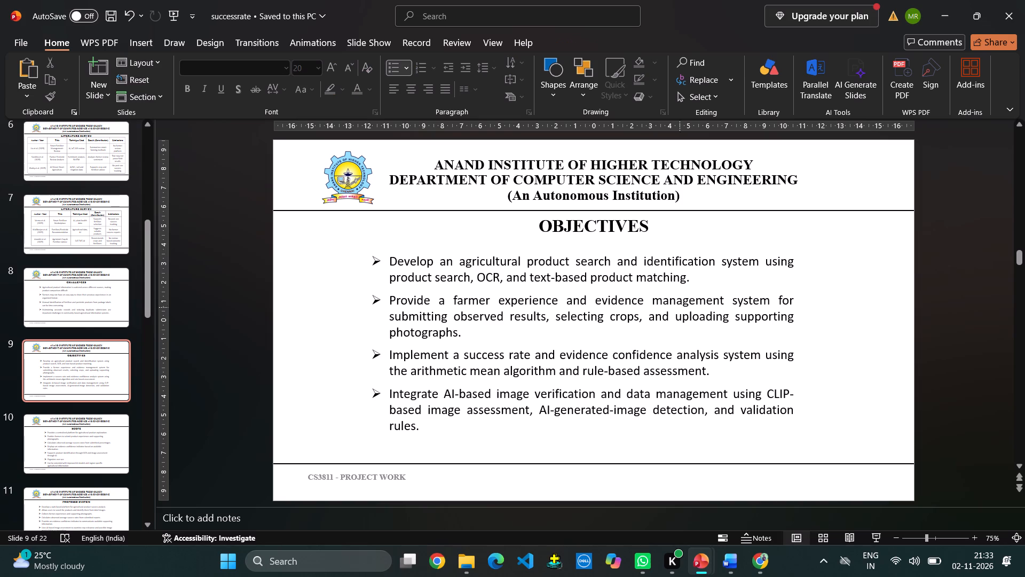
# Add the word "To" at the beginning of each of the four Objectives bullets.
pyautogui.click(389, 258)
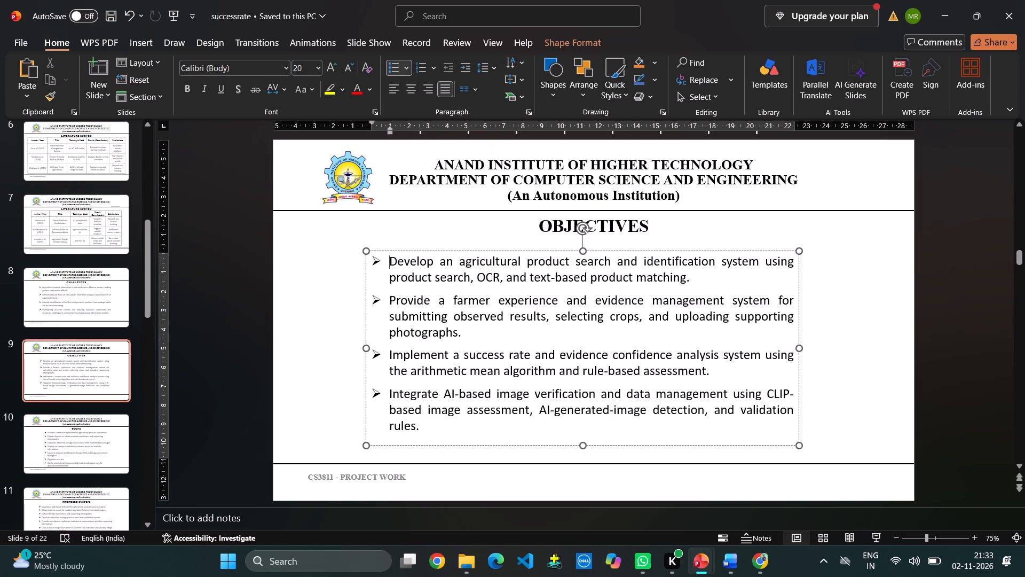
pyautogui.write('To')
pyautogui.press('space')
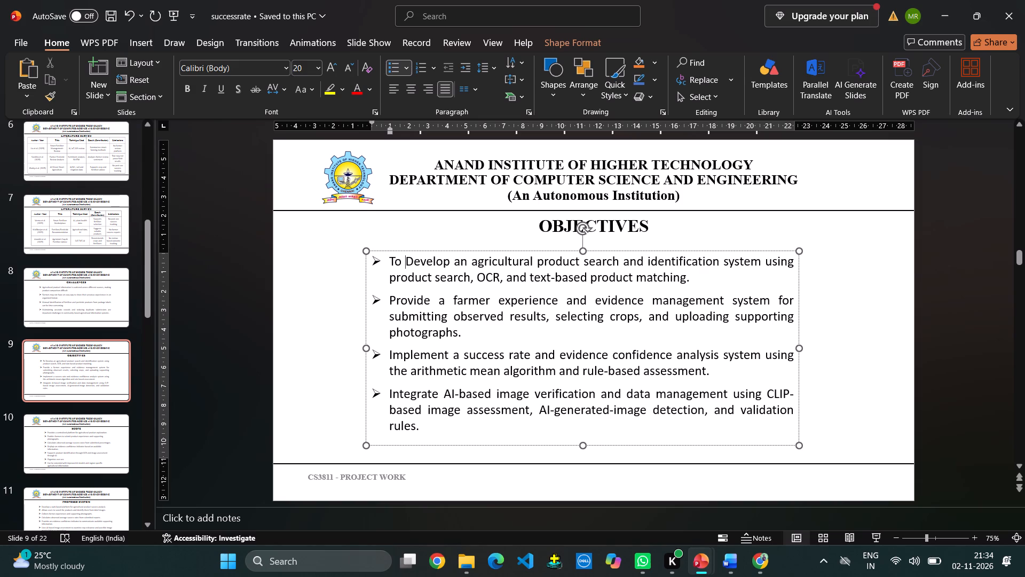
pyautogui.click(388, 301)
pyautogui.hotkey('shift', 'r')
pyautogui.press('BackSpace')
pyautogui.hotkey('shift', 't')
pyautogui.write('o')
pyautogui.press('space')
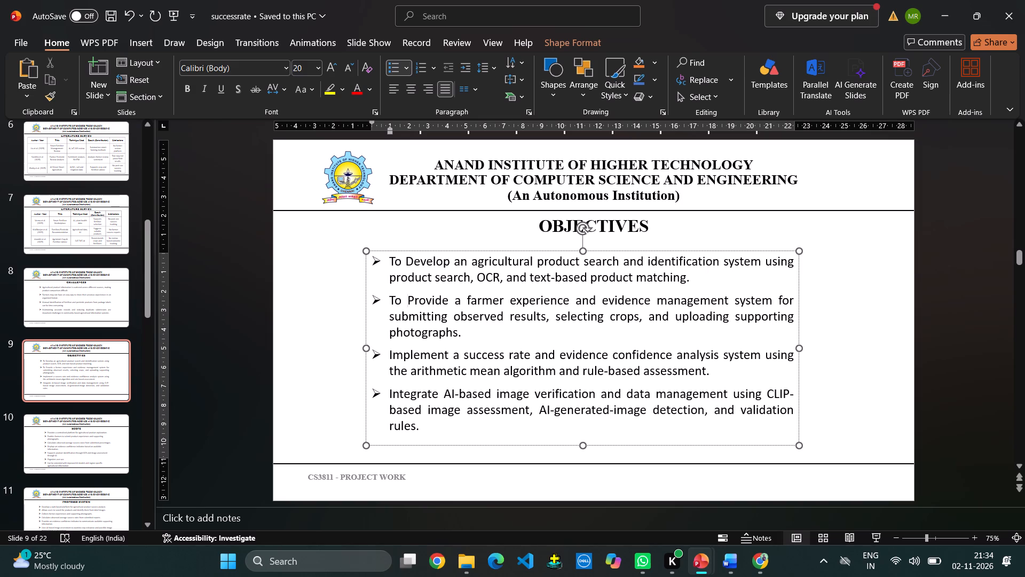
pyautogui.click(389, 352)
pyautogui.hotkey('shift', 't')
pyautogui.write('o')
pyautogui.press('space')
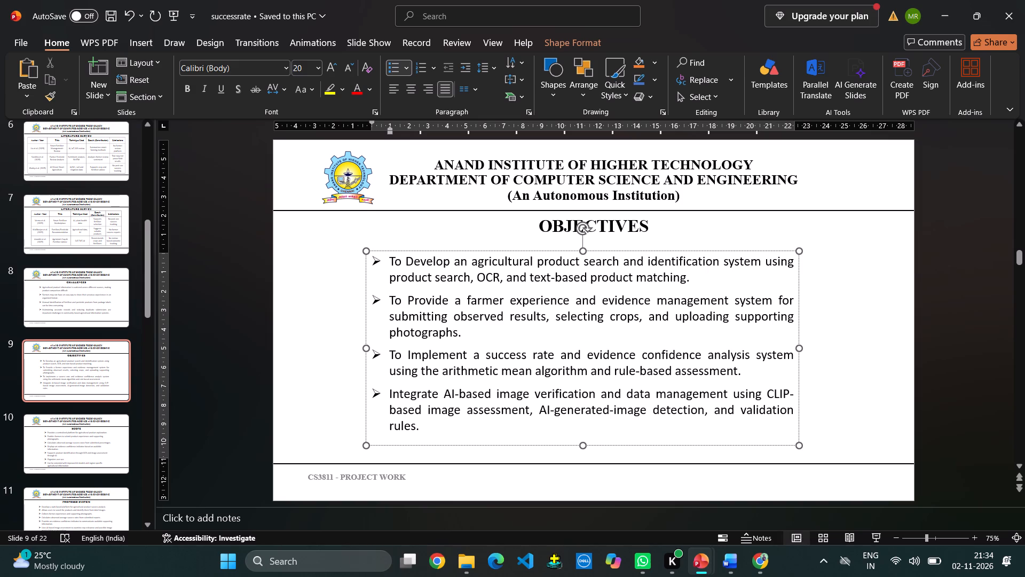
pyautogui.click(390, 391)
pyautogui.write('To')
pyautogui.press('space')
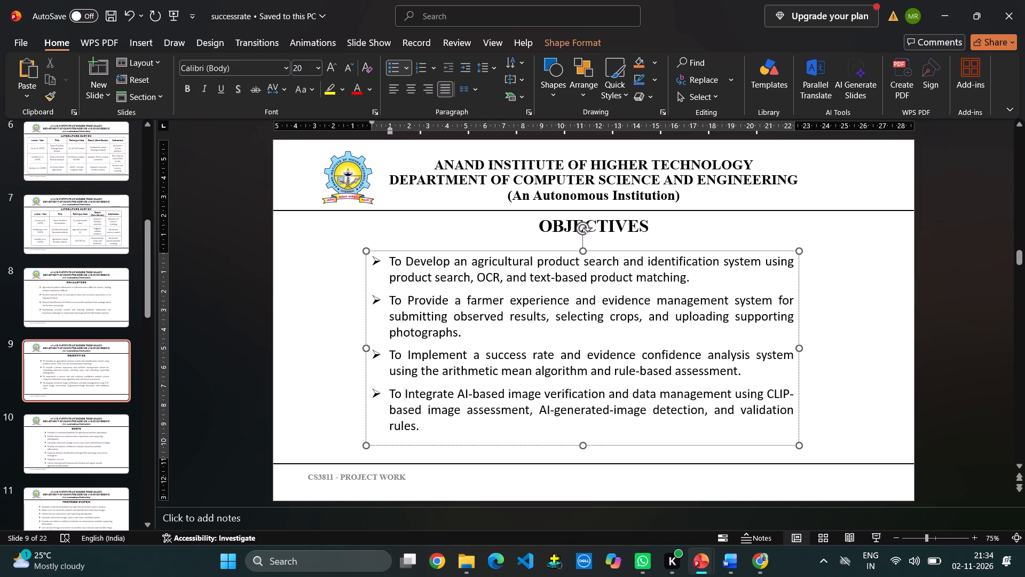
# Switch to ChatGPT in Chrome and copy the first four bullets under "Slide 10 – Scope", leaving out the fifth.
pyautogui.click(100, 431)
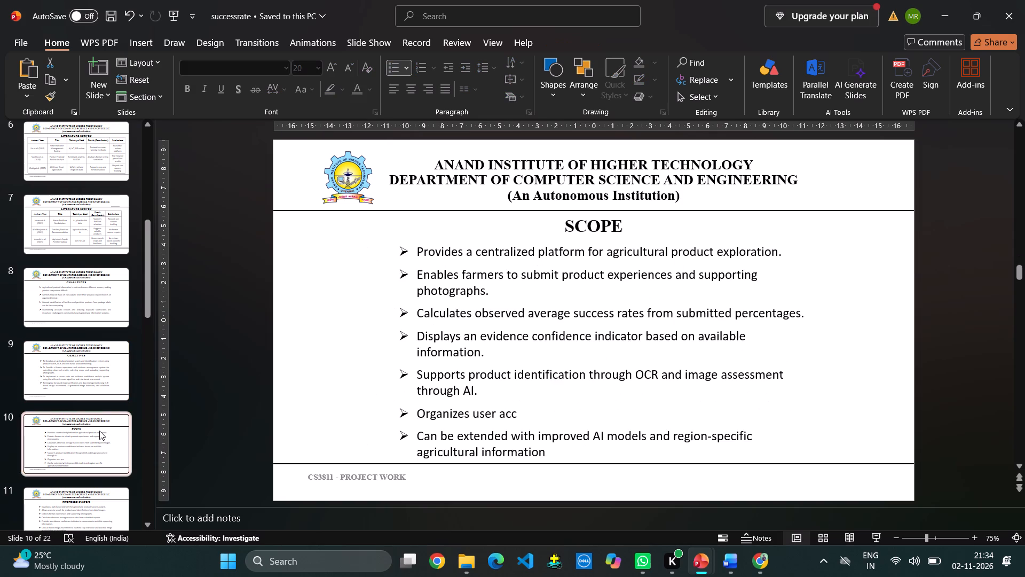
pyautogui.click(754, 564)
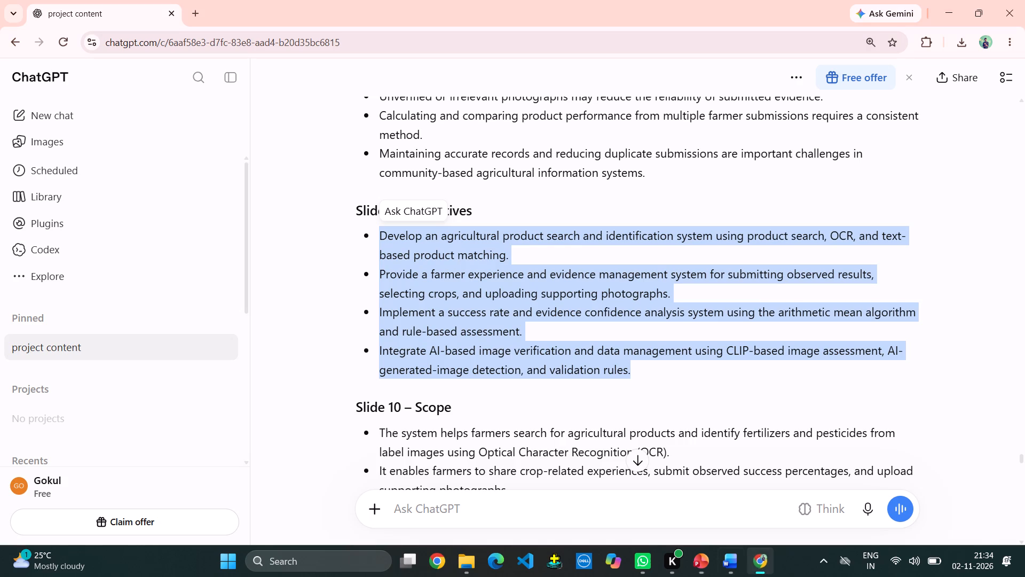
pyautogui.scroll(-3, 548, 421)
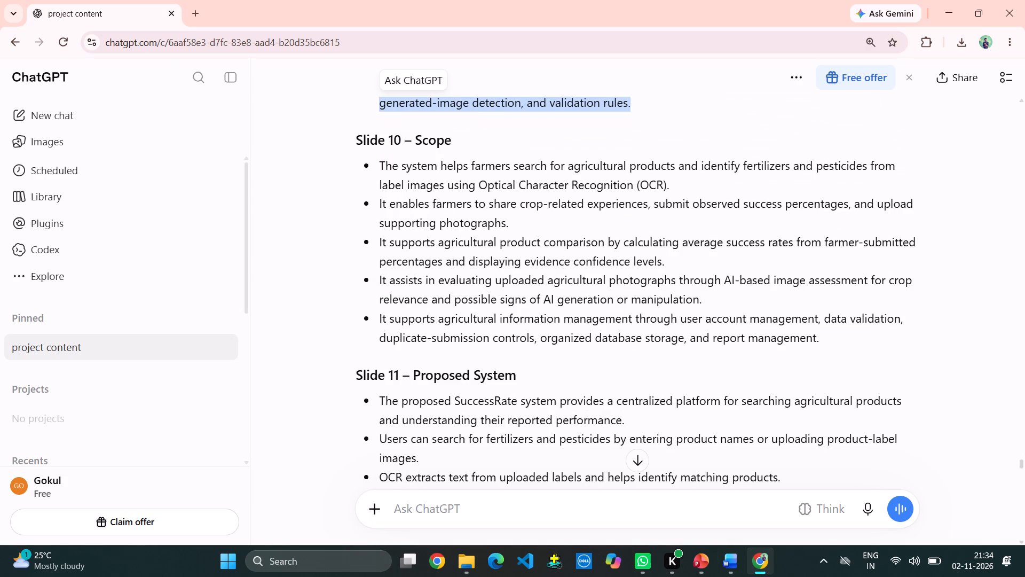
pyautogui.moveTo(379, 166); pyautogui.dragTo(822, 340)
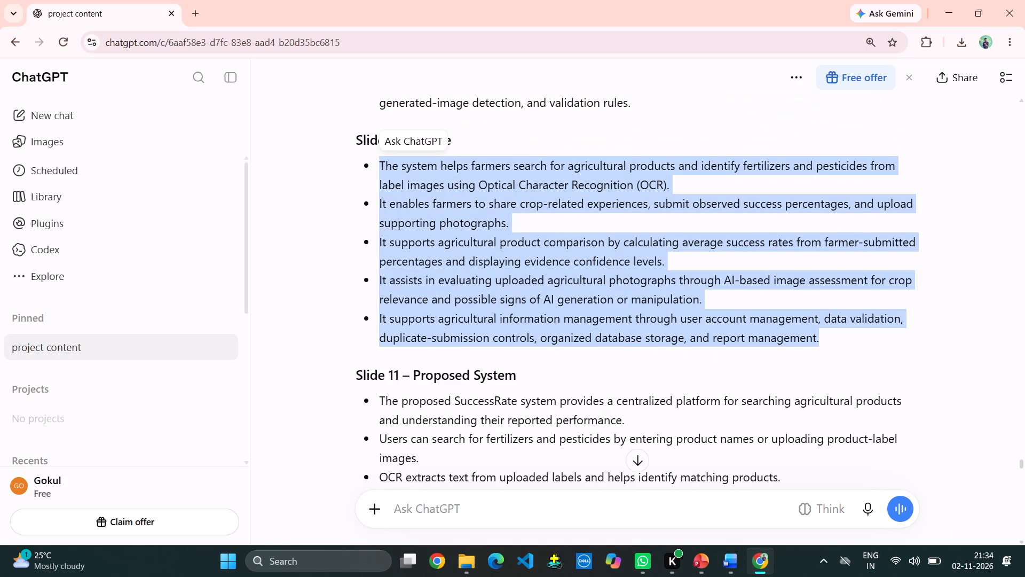
pyautogui.click(821, 331)
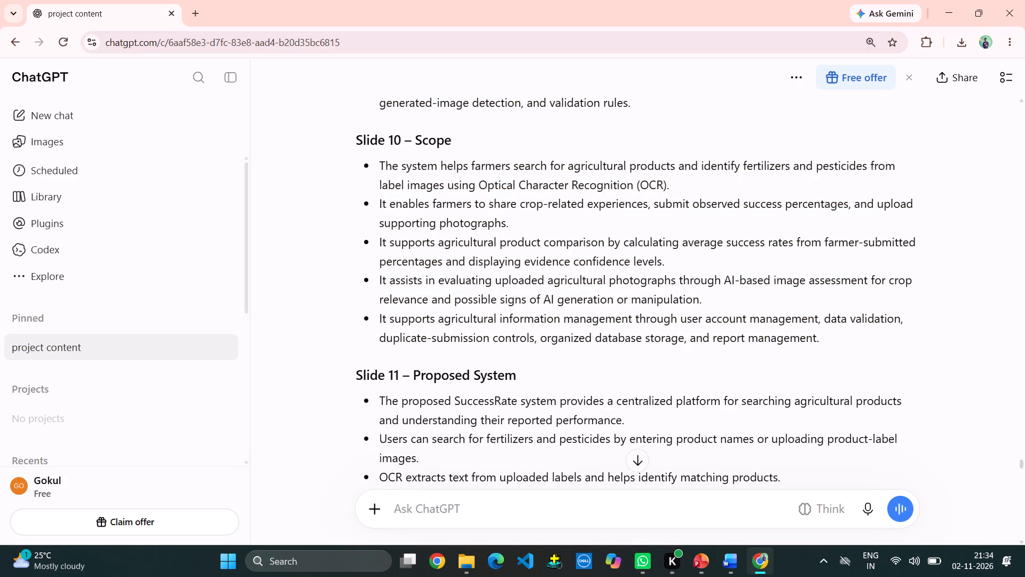
pyautogui.moveTo(699, 299); pyautogui.dragTo(685, 289)
pyautogui.moveTo(685, 289); pyautogui.dragTo(335, 153)
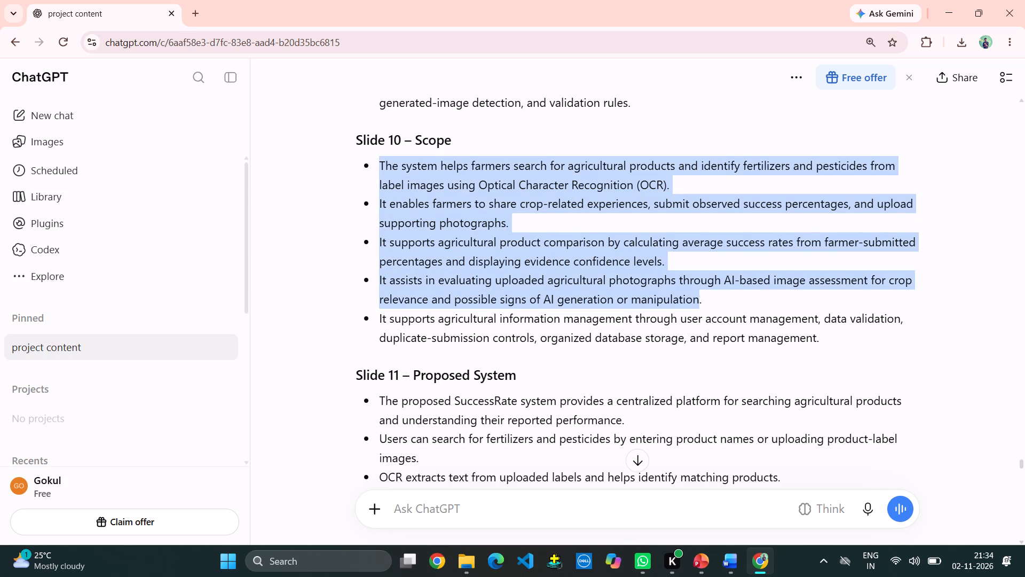
pyautogui.hotkey('ctrl', 'c')
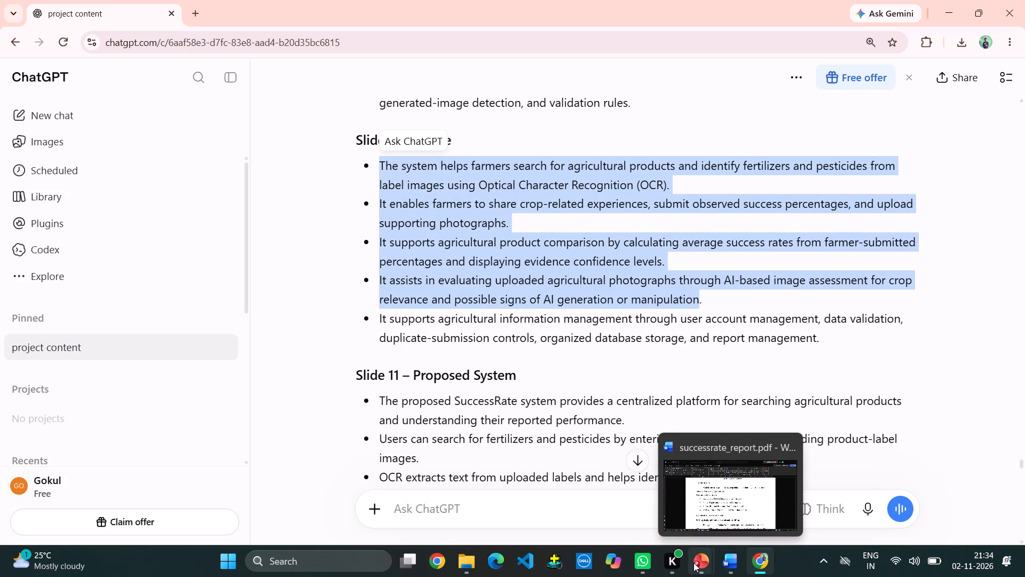
# Return to the SuccessRate presentation in PowerPoint and delete the existing bullet text on the Scope slide.
pyautogui.click(668, 495)
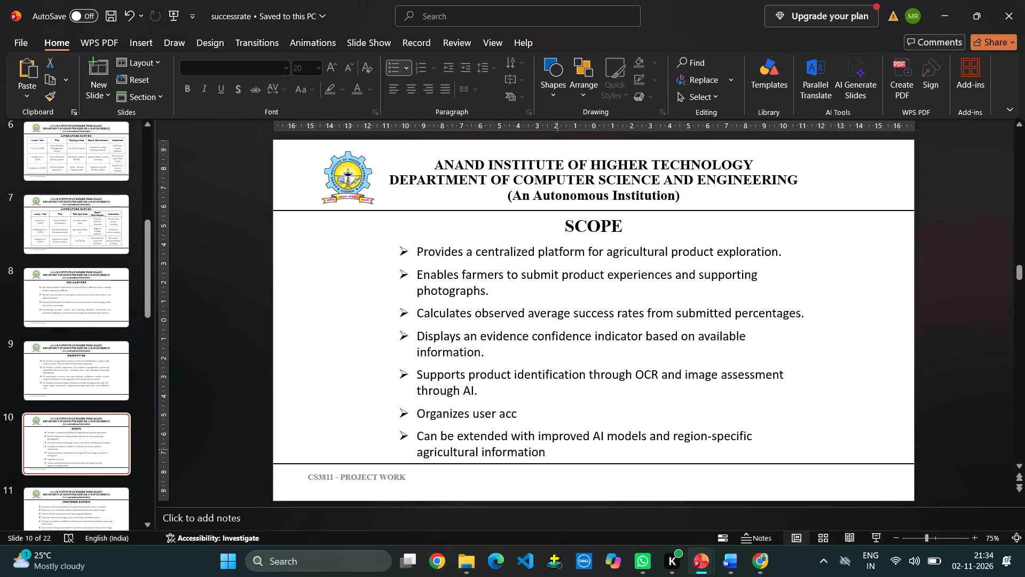
pyautogui.moveTo(551, 453); pyautogui.dragTo(478, 264)
pyautogui.press('BackSpace')
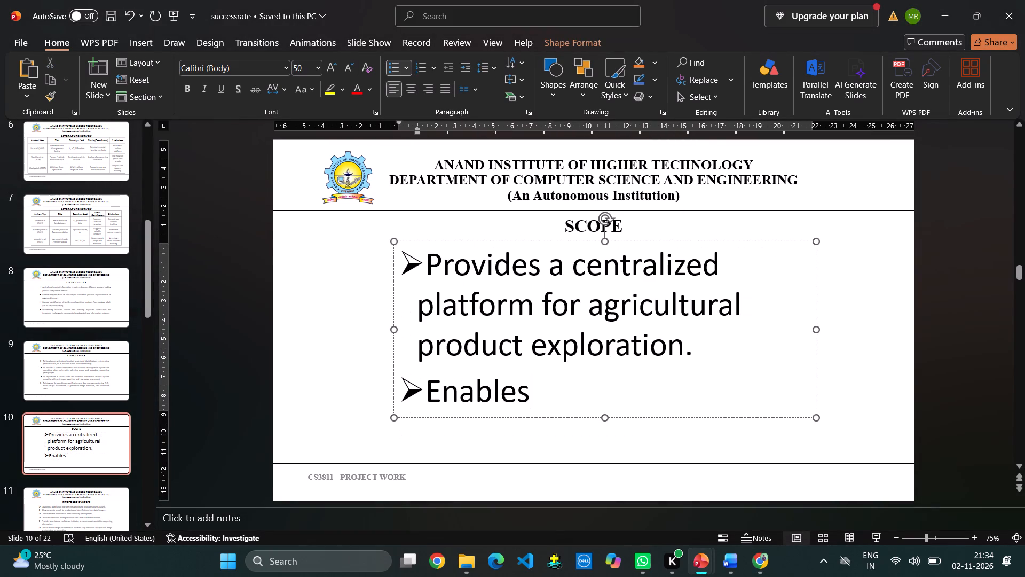
pyautogui.press('BackSpace')
pyautogui.press('BackSpace')
pyautogui.press('BackSpace')
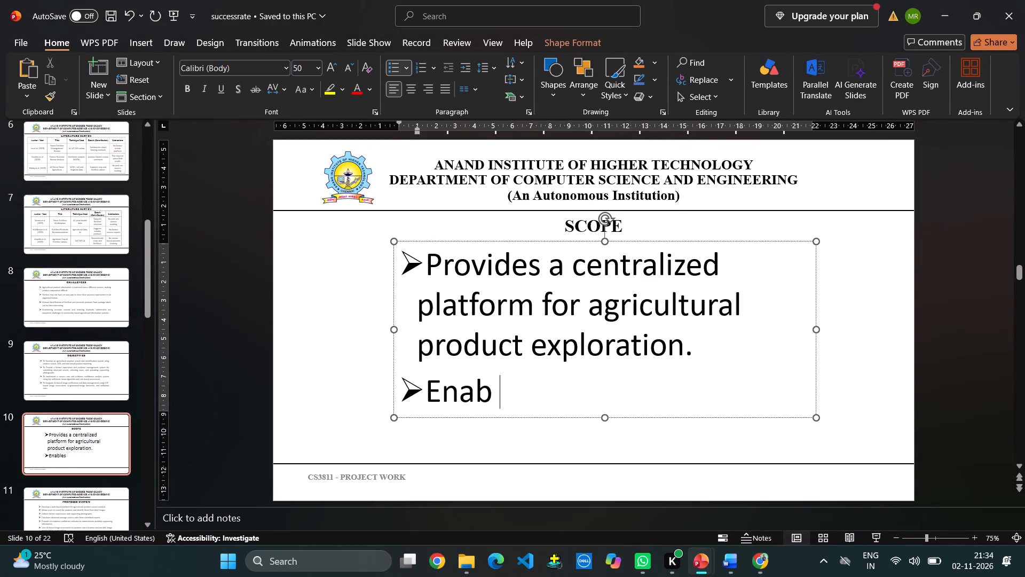
pyautogui.press('BackSpace')
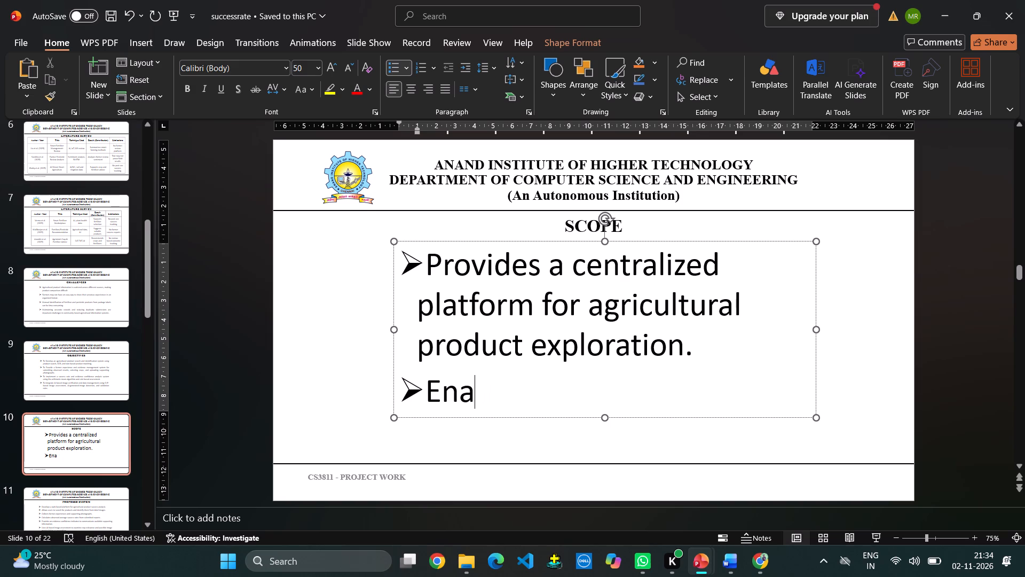
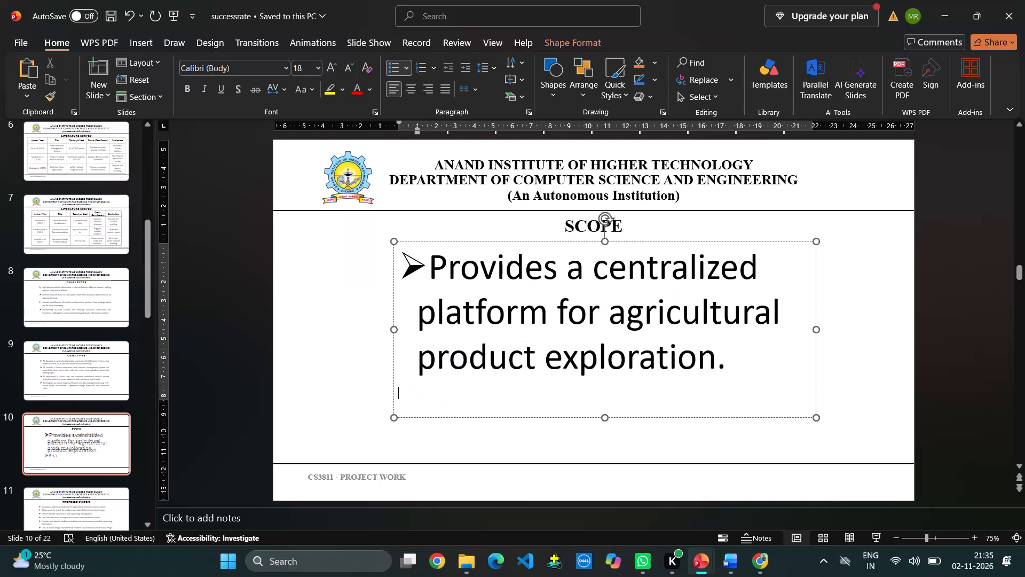
# Delete the remaining old bullet text, including its bullet marker, from the Scope slide's text box.
pyautogui.press('BackSpace')
pyautogui.press('BackSpace')
pyautogui.press('BackSpace')
pyautogui.press('BackSpace')
pyautogui.press('BackSpace')
pyautogui.press('BackSpace')
pyautogui.press('BackSpace')
pyautogui.press('BackSpace')
pyautogui.press('BackSpace')
pyautogui.press('BackSpace')
pyautogui.press('BackSpace')
pyautogui.press('BackSpace')
pyautogui.press('BackSpace')
pyautogui.press('BackSpace')
pyautogui.press('BackSpace')
pyautogui.press('BackSpace')
pyautogui.press('BackSpace')
pyautogui.press('BackSpace')
pyautogui.press('BackSpace')
pyautogui.press('BackSpace')
pyautogui.press('BackSpace')
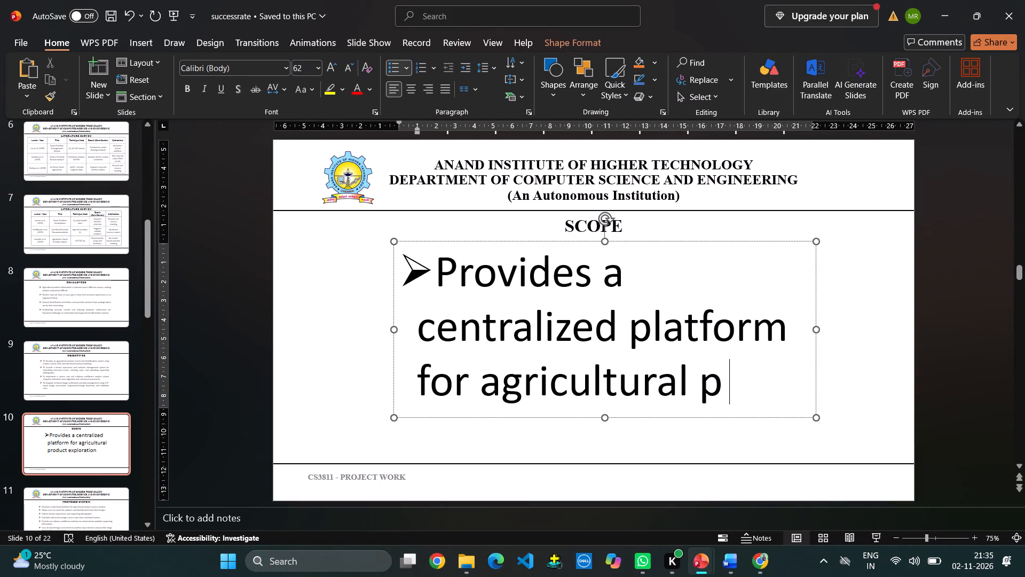
pyautogui.press('BackSpace')
pyautogui.press('BackSpace')
pyautogui.press('BackSpace')
pyautogui.press('BackSpace')
pyautogui.press('BackSpace')
pyautogui.press('BackSpace')
pyautogui.press('BackSpace')
pyautogui.press('BackSpace')
pyautogui.press('BackSpace')
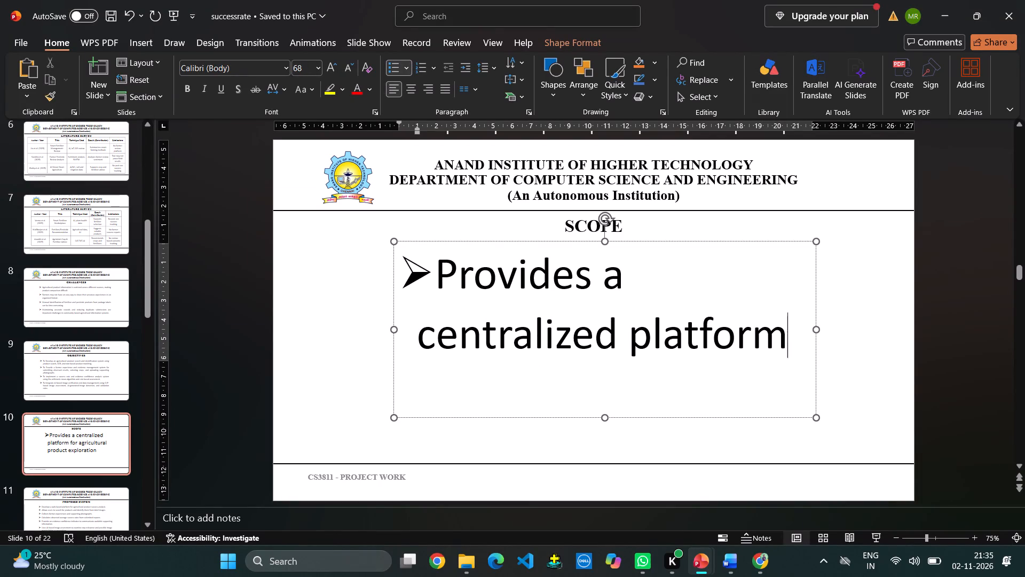
pyautogui.press('BackSpace')
pyautogui.press('BackSpace')
pyautogui.press('BackSpace')
pyautogui.press('BackSpace')
pyautogui.press('BackSpace')
pyautogui.press('BackSpace')
pyautogui.press('BackSpace')
pyautogui.press('BackSpace')
pyautogui.press('BackSpace')
pyautogui.press('BackSpace')
pyautogui.press('BackSpace')
pyautogui.press('BackSpace')
pyautogui.press('BackSpace')
pyautogui.press('BackSpace')
pyautogui.press('BackSpace')
pyautogui.press('BackSpace')
pyautogui.press('BackSpace')
pyautogui.press('BackSpace')
pyautogui.press('BackSpace')
pyautogui.press('BackSpace')
pyautogui.press('BackSpace')
pyautogui.press('BackSpace')
pyautogui.press('BackSpace')
pyautogui.press('BackSpace')
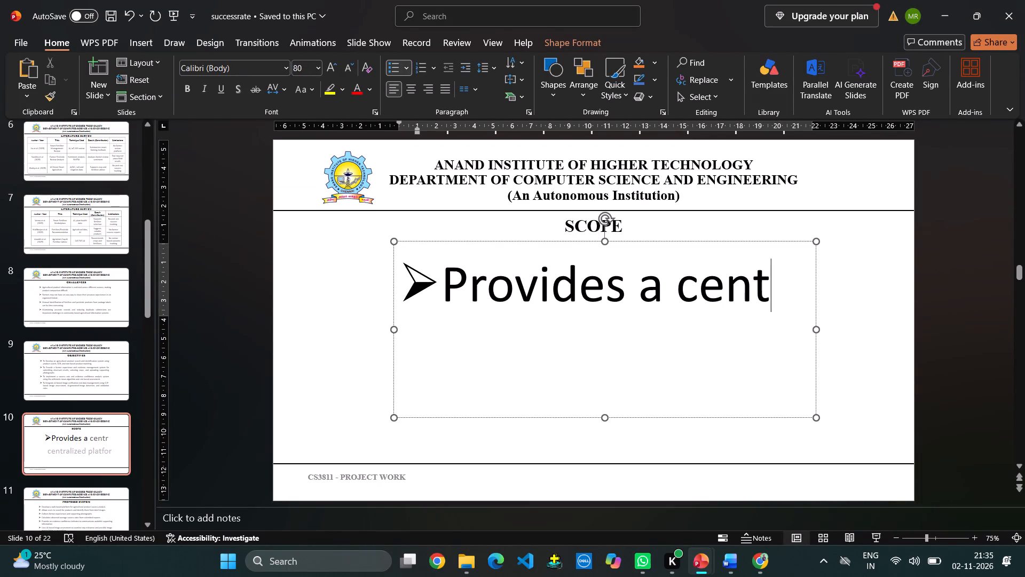
pyautogui.press('BackSpace')
pyautogui.press('BackSpace')
pyautogui.press('BackSpace')
pyautogui.press('BackSpace')
pyautogui.press('BackSpace')
pyautogui.press('BackSpace')
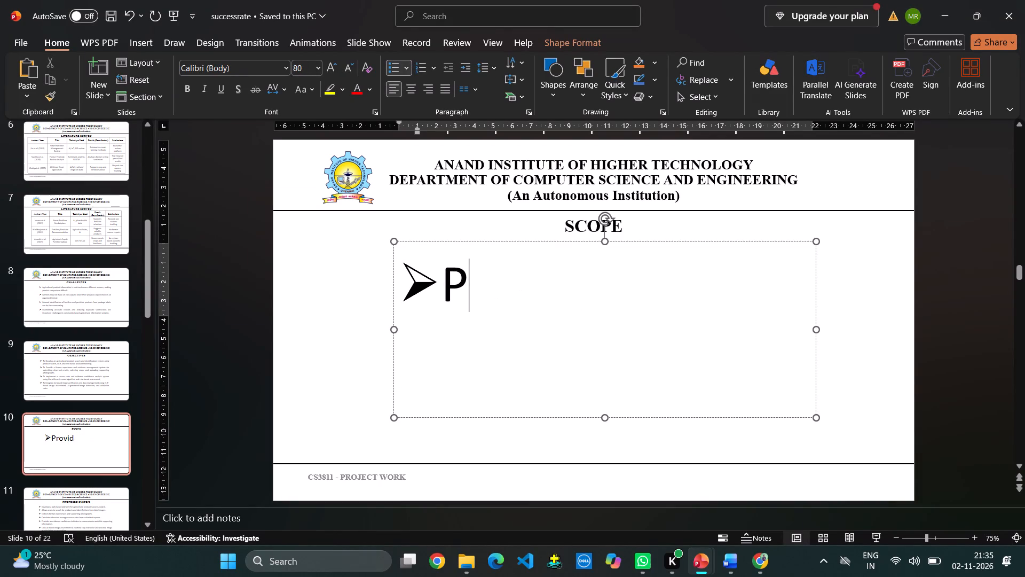
pyautogui.press('BackSpace')
pyautogui.press('BackSpace')
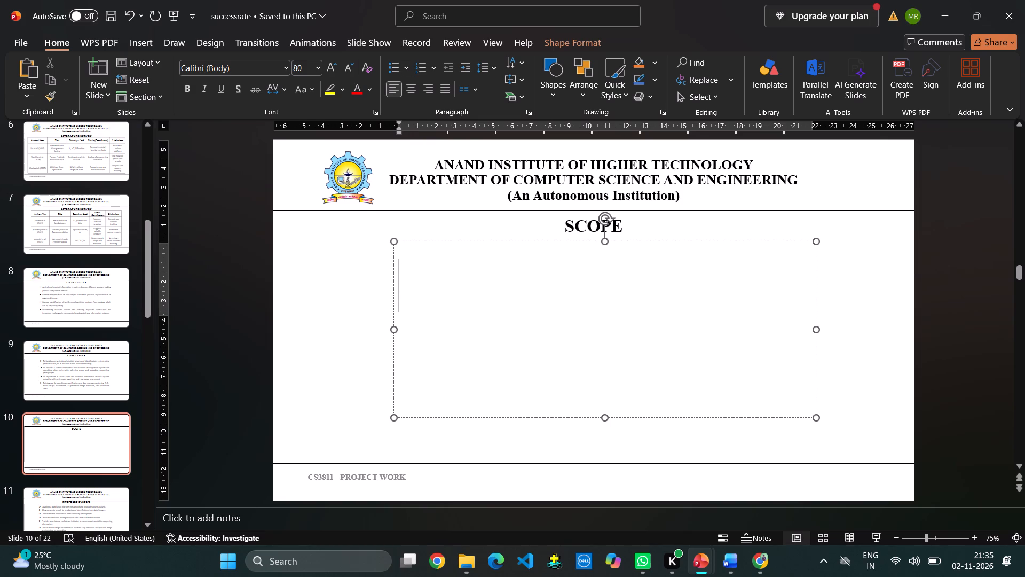
# Paste the four copied Scope statements into the empty text box and remove the trailing blank line.
pyautogui.hotkey('ctrl', 'v')
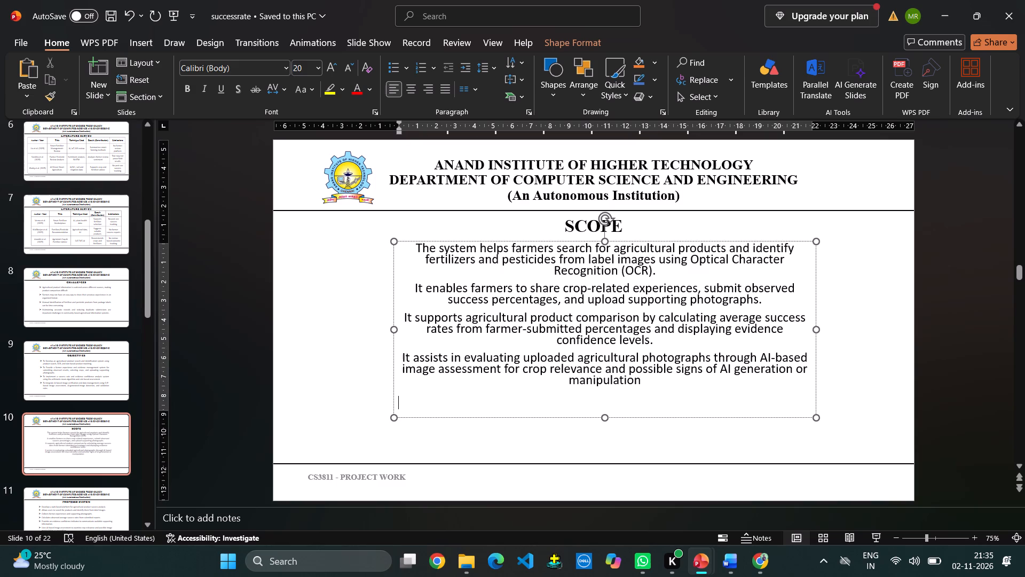
pyautogui.press('BackSpace')
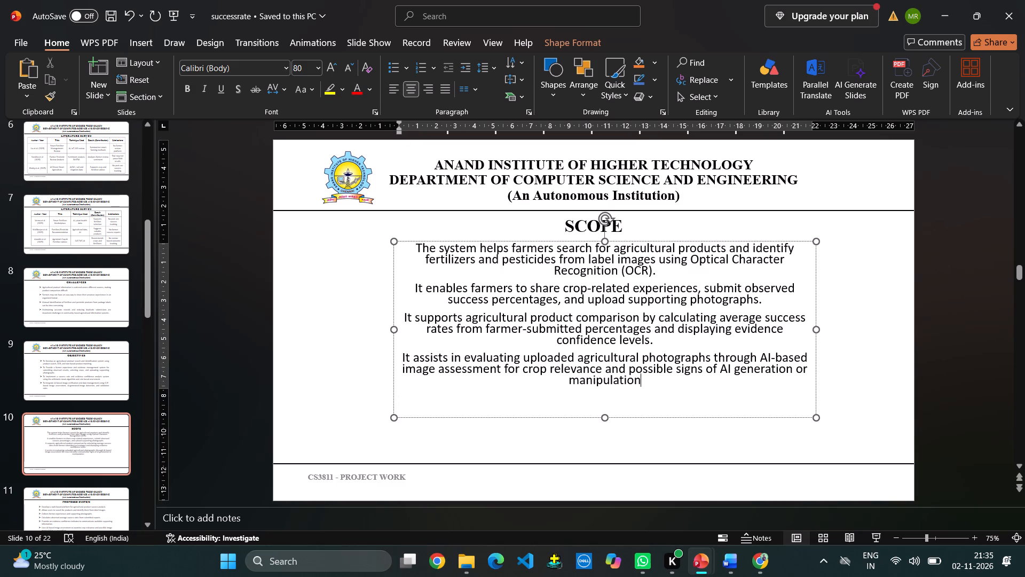
# Justify all four pasted Scope paragraphs and format them with arrow bullets.
pyautogui.moveTo(642, 381); pyautogui.dragTo(421, 247)
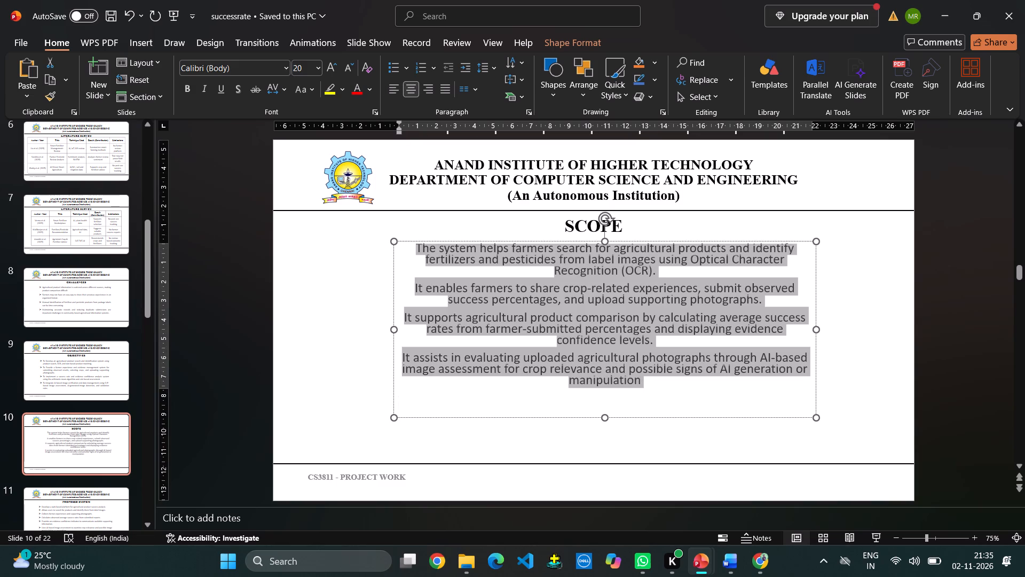
pyautogui.moveTo(421, 247); pyautogui.dragTo(420, 247)
pyautogui.click(441, 90)
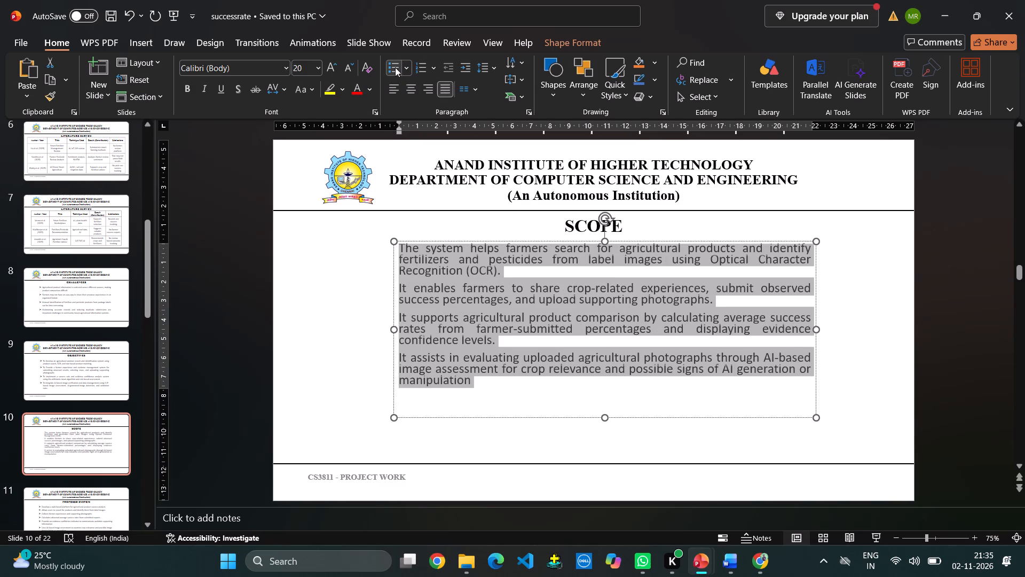
pyautogui.click(395, 67)
pyautogui.click(405, 68)
pyautogui.click(423, 223)
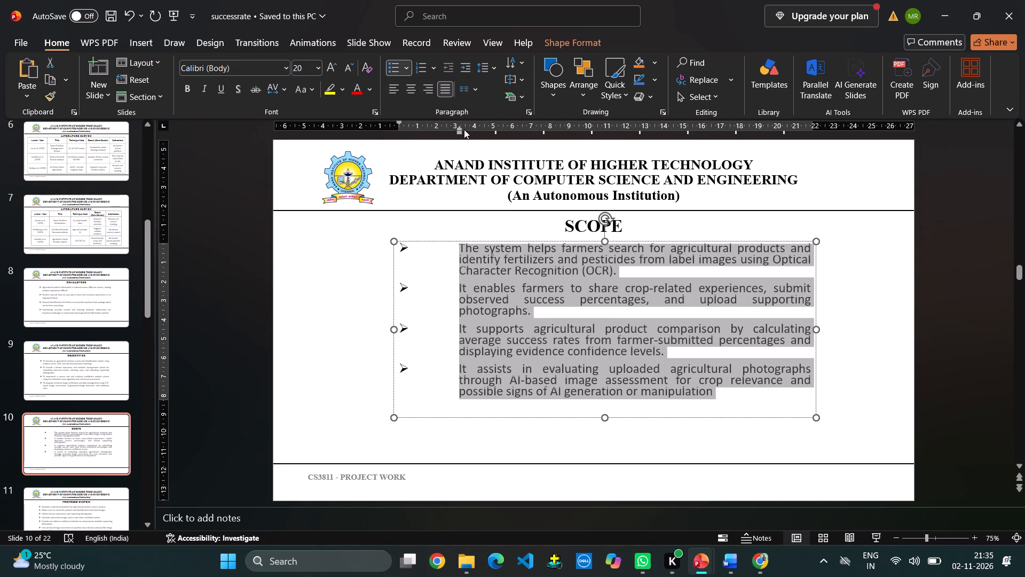
# Reduce the hanging indent of the Scope bullets to about 1.3 cm so the text sits closer to the arrows.
pyautogui.moveTo(460, 129); pyautogui.dragTo(421, 135)
pyautogui.moveTo(421, 135); pyautogui.dragTo(420, 135)
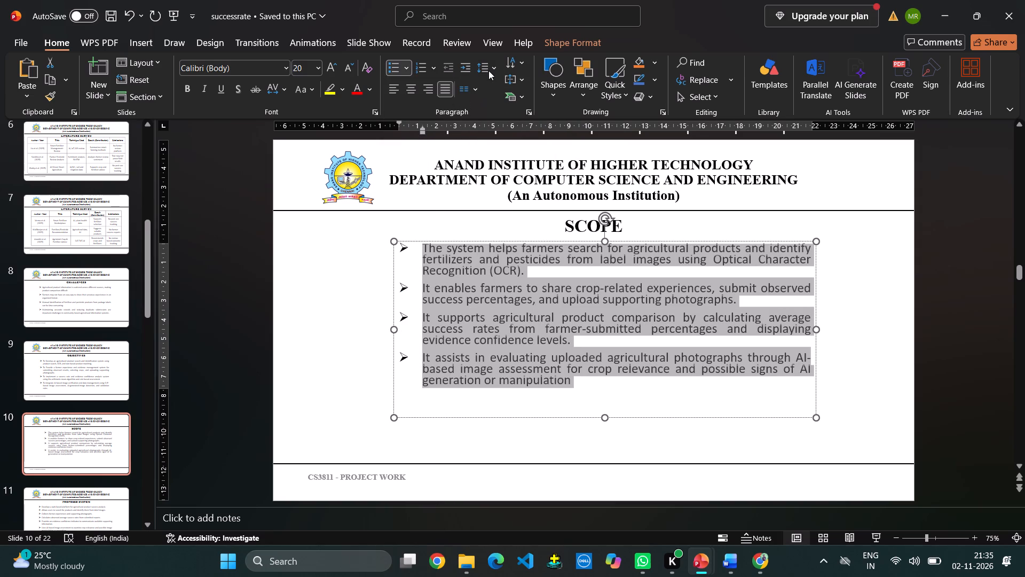
# Increase the line spacing of the Scope bullets to match the Objectives slide.
pyautogui.click(488, 71)
pyautogui.click(496, 89)
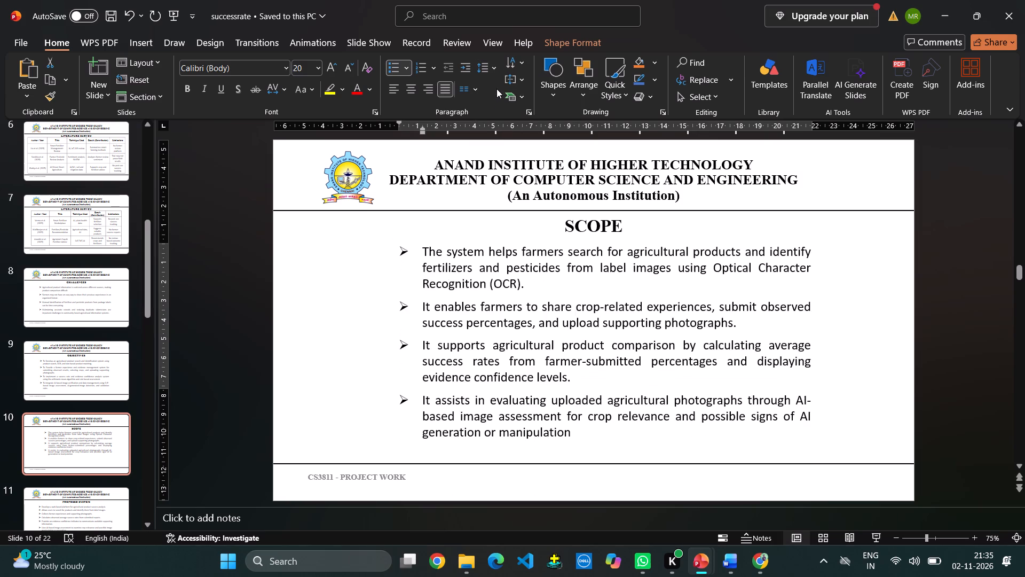
pyautogui.click(863, 371)
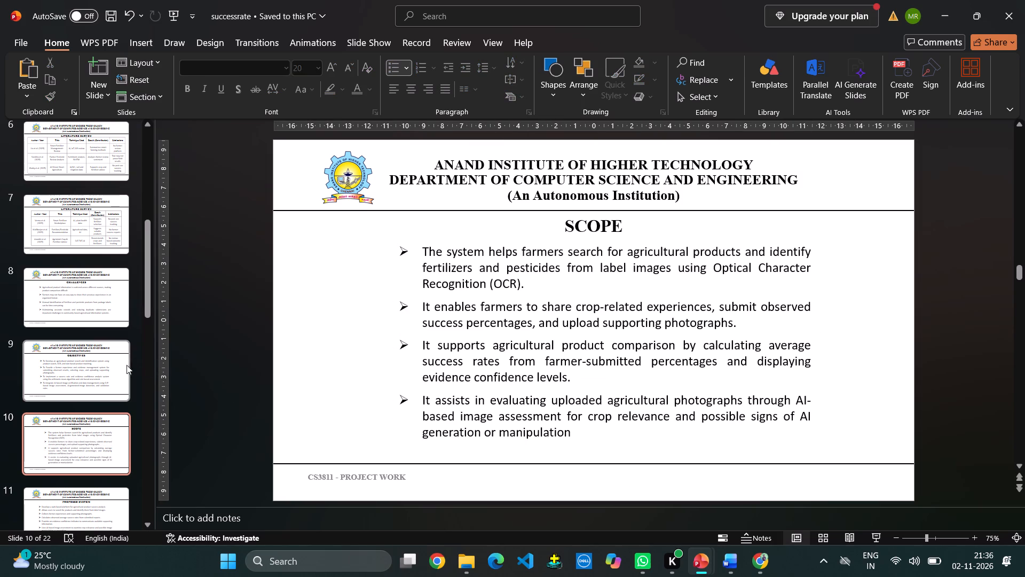
# Extend the left side of the Scope text box outward until its bullets line up with those on the Objectives slide.
pyautogui.click(105, 368)
pyautogui.click(94, 445)
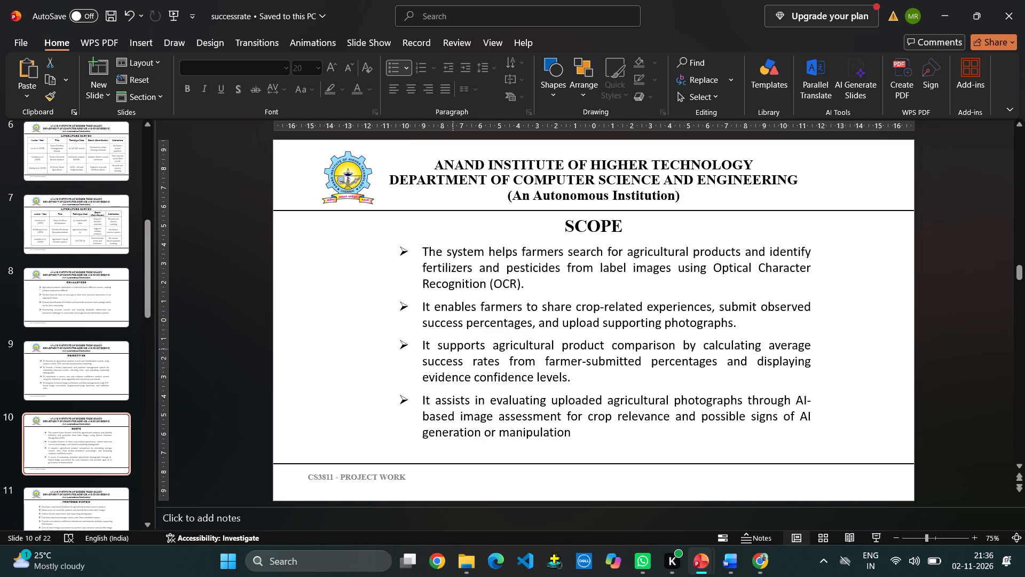
pyautogui.click(431, 255)
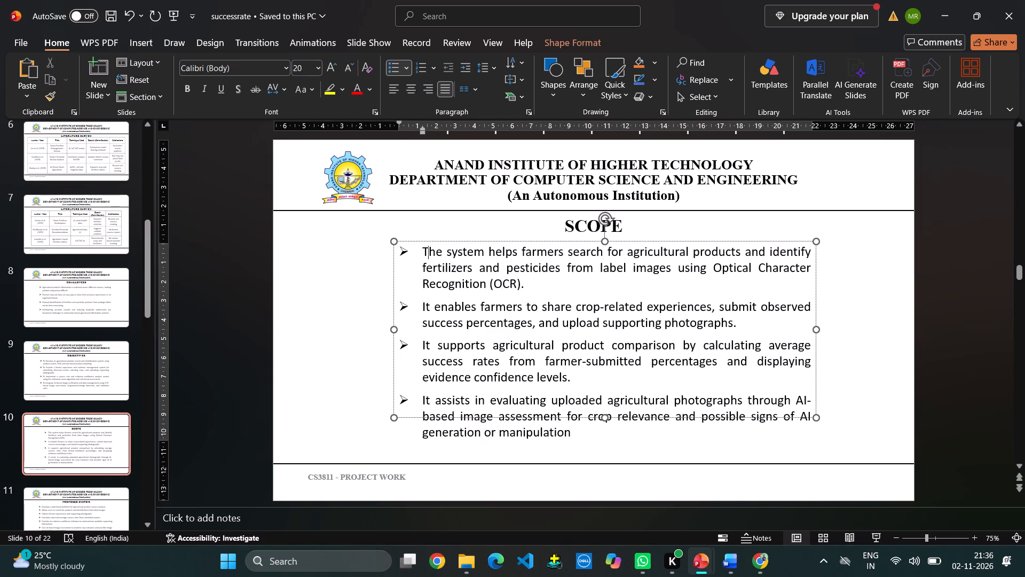
pyautogui.moveTo(393, 328); pyautogui.dragTo(376, 328)
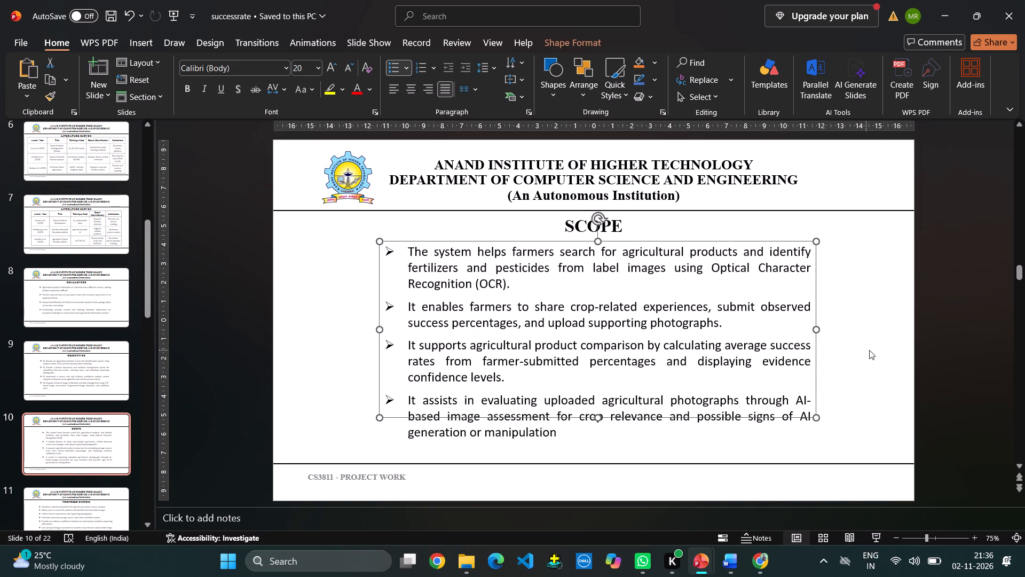
pyautogui.click(871, 350)
pyautogui.click(82, 373)
pyautogui.click(84, 431)
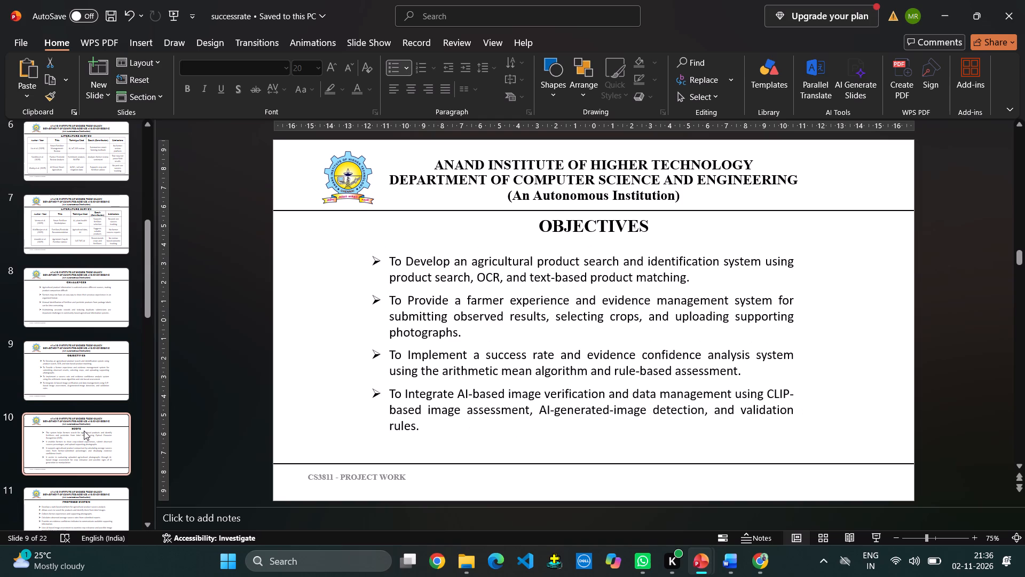
pyautogui.click(473, 338)
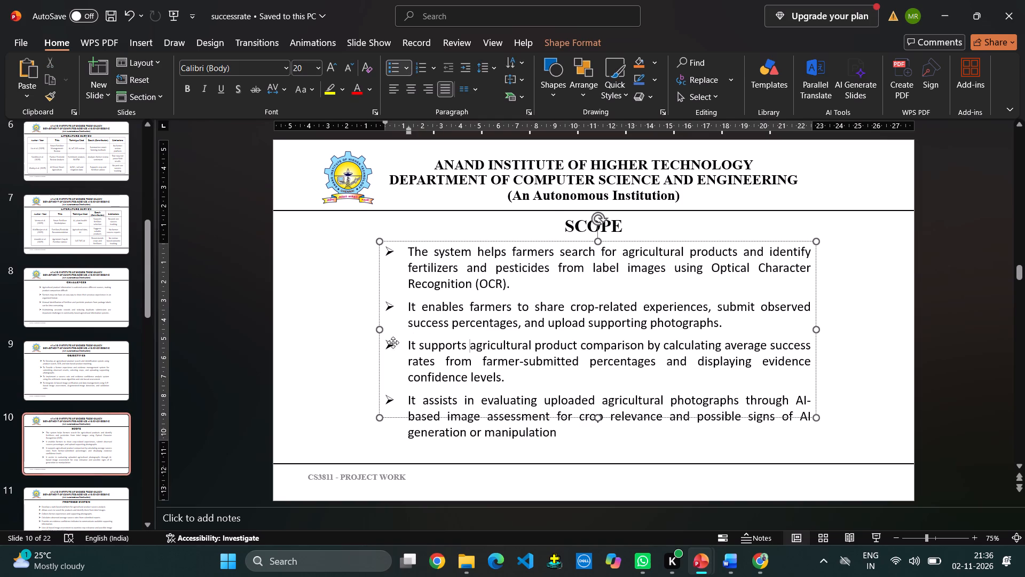
pyautogui.moveTo(379, 332); pyautogui.dragTo(364, 332)
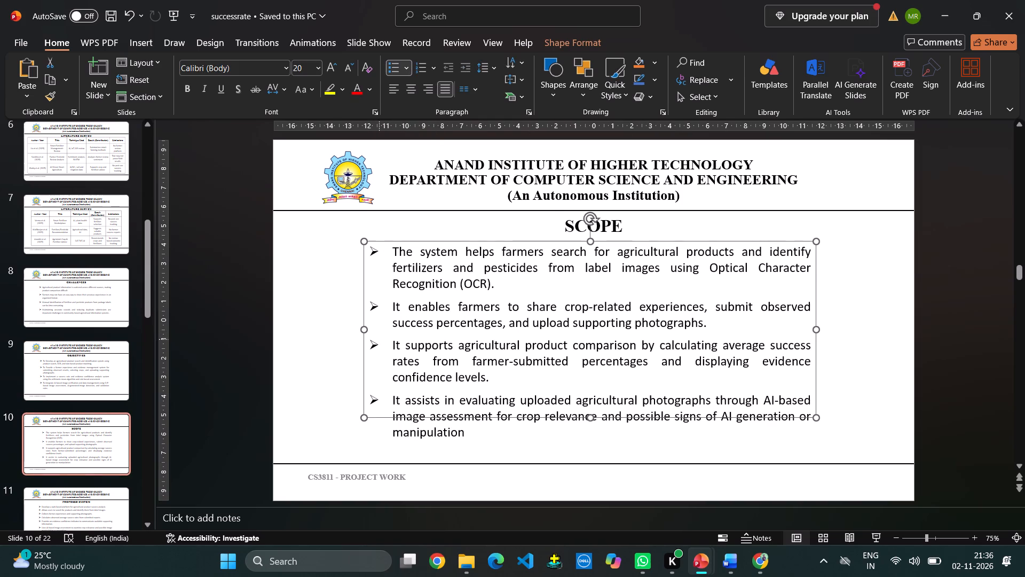
pyautogui.click(861, 329)
pyautogui.click(109, 370)
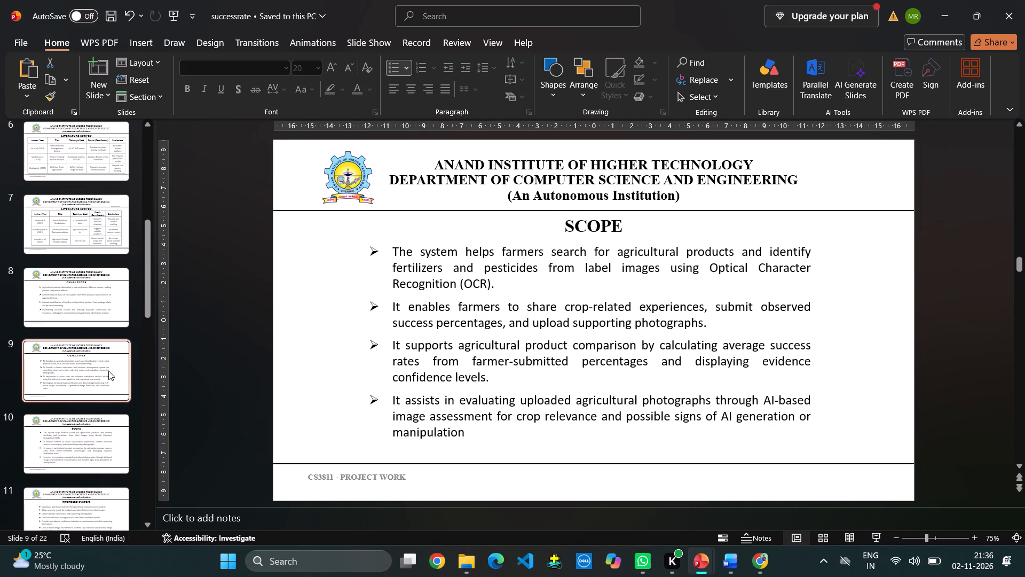
pyautogui.click(100, 441)
pyautogui.click(99, 389)
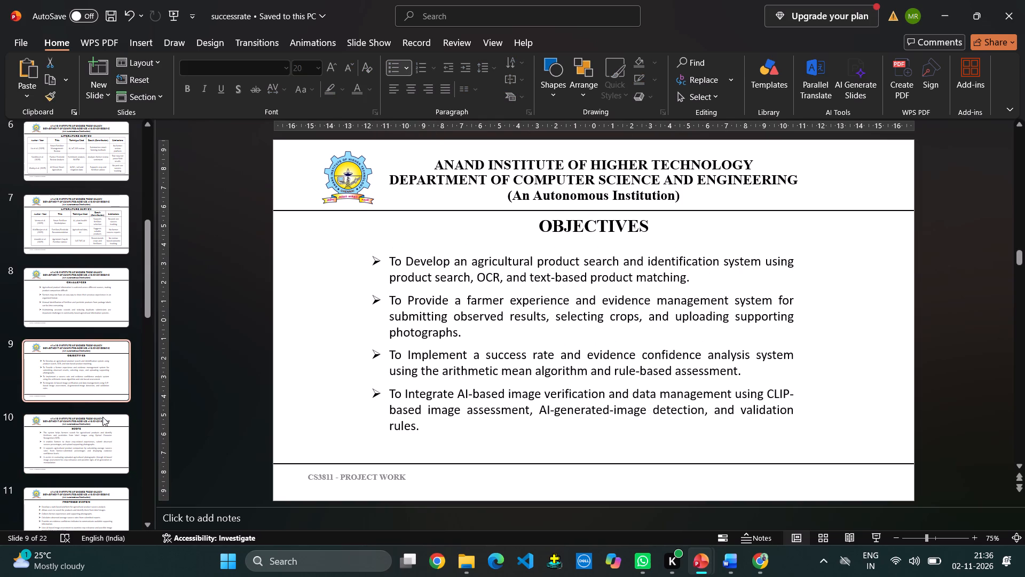
pyautogui.click(106, 444)
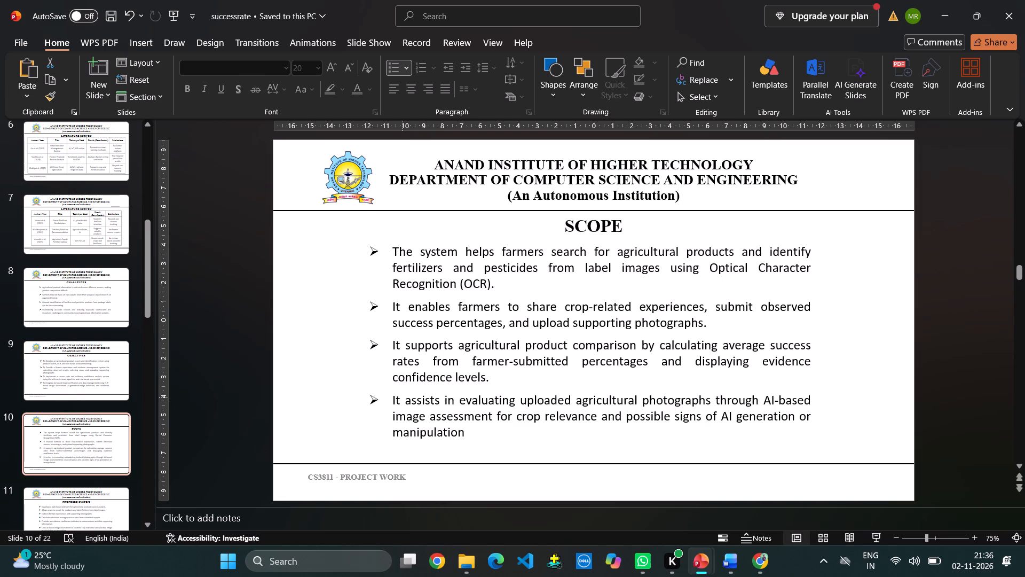
# Widen the Scope text box slightly on its right side and compare the layout with the Objectives slide.
pyautogui.click(780, 353)
pyautogui.moveTo(814, 330); pyautogui.dragTo(819, 331)
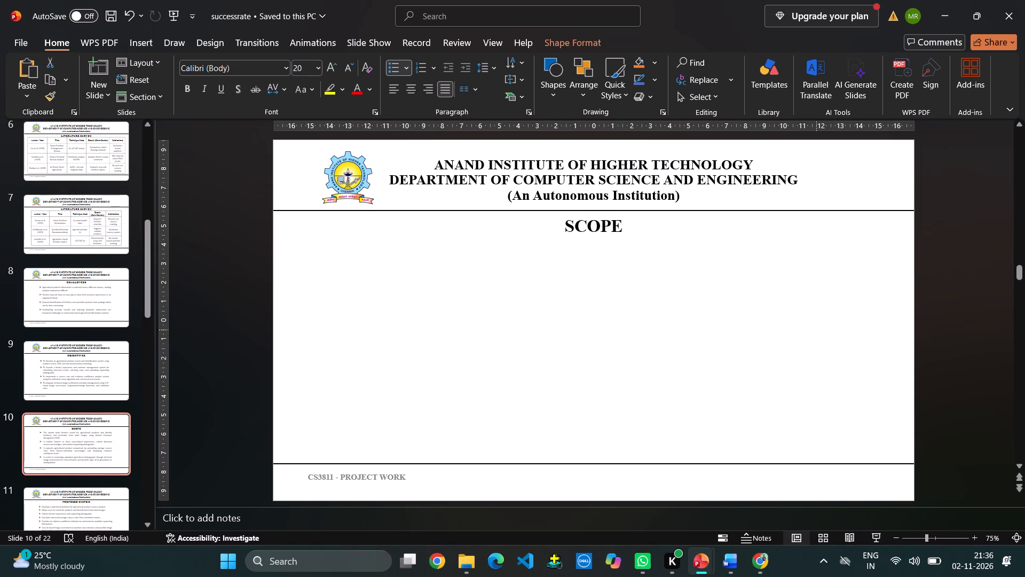
pyautogui.moveTo(819, 331); pyautogui.dragTo(822, 331)
pyautogui.click(858, 374)
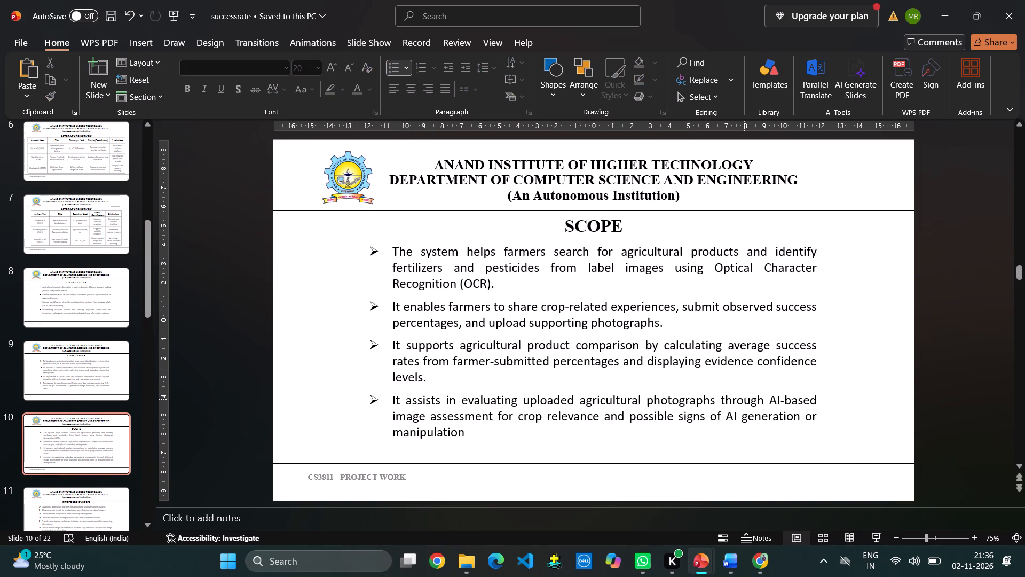
pyautogui.click(93, 365)
pyautogui.click(83, 430)
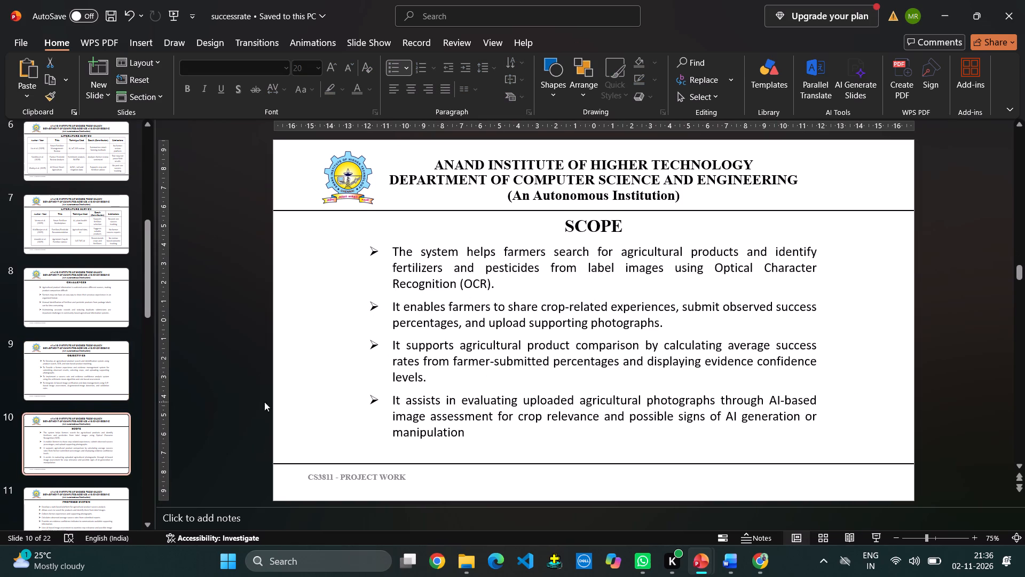
pyautogui.scroll(-1, 542, 317)
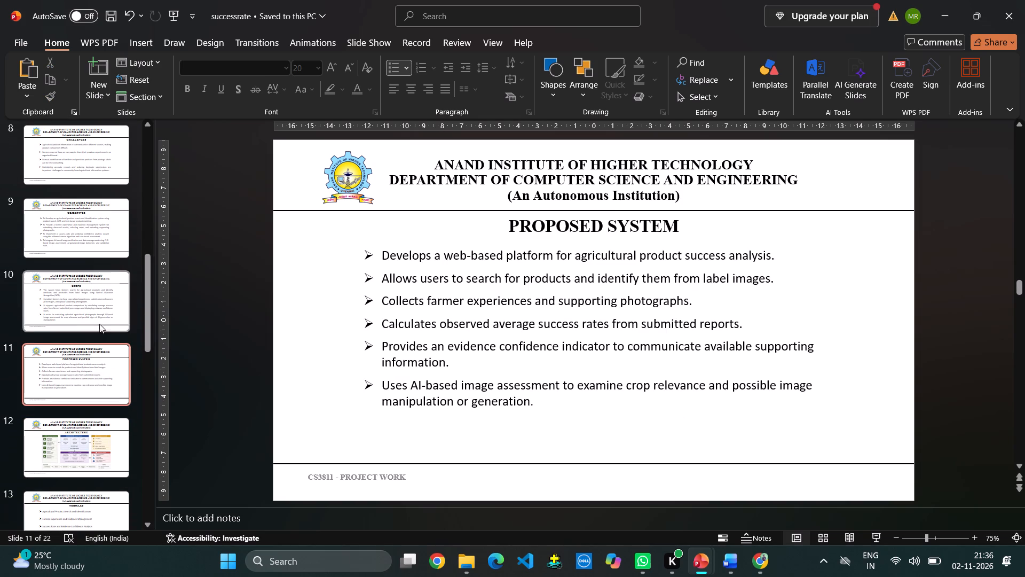
pyautogui.click(111, 364)
pyautogui.click(101, 318)
pyautogui.click(102, 363)
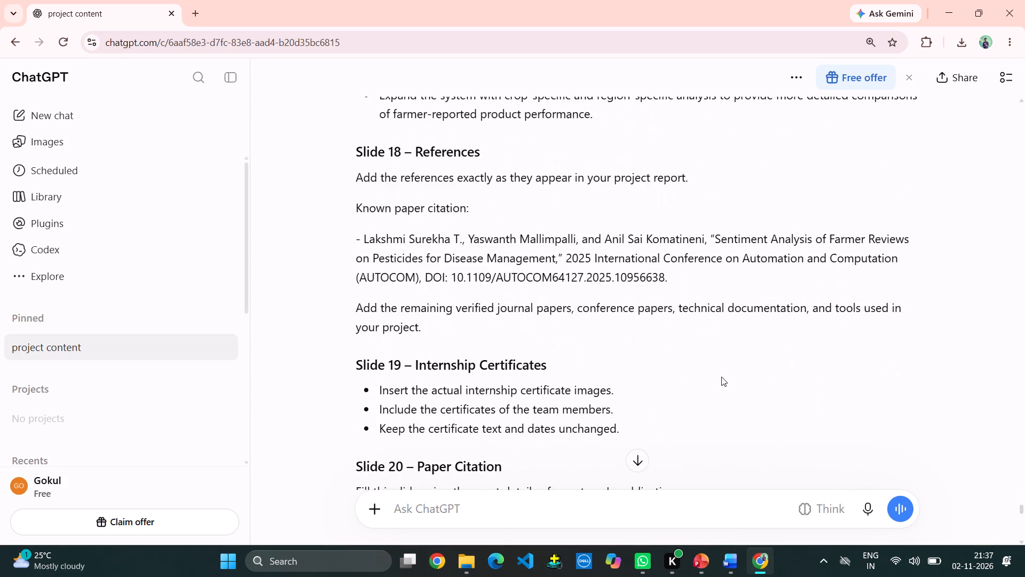
# Recheck ChatGPT's slide content from Existing System through Module Description, switching between it and the successrate presentation.
pyautogui.scroll(20, 721, 377)
pyautogui.scroll(7, 721, 377)
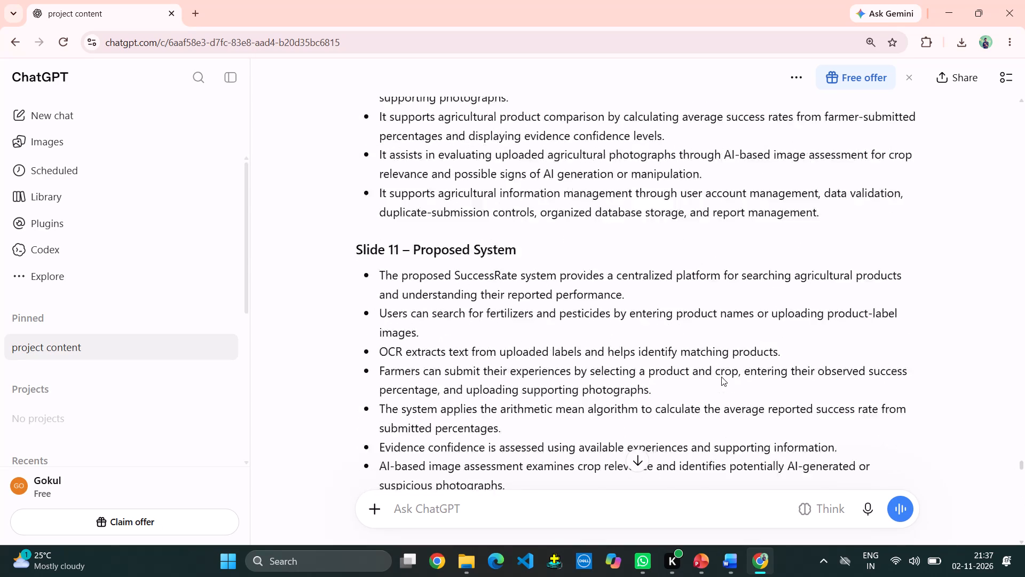
pyautogui.scroll(8, 721, 377)
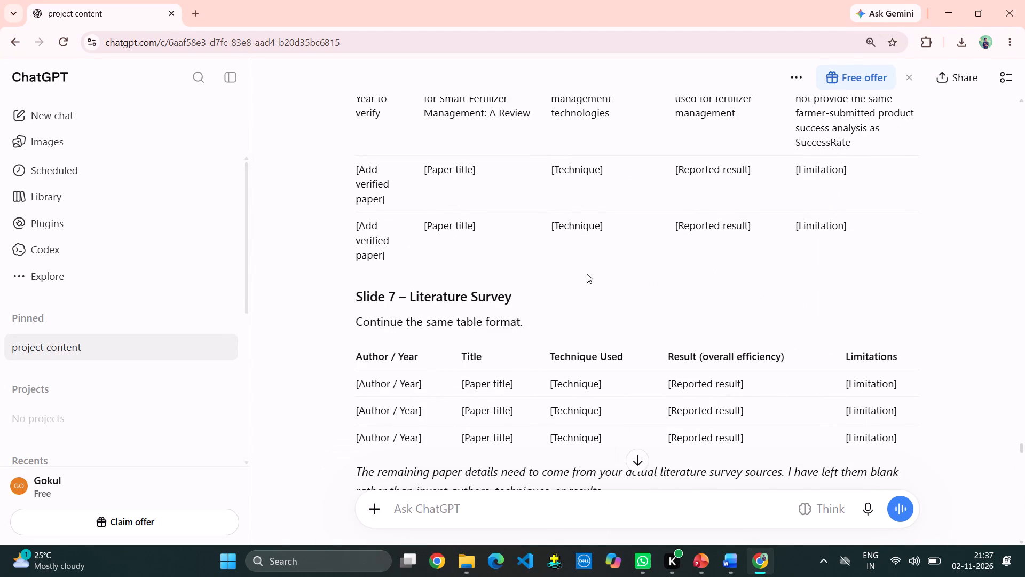
pyautogui.scroll(8, 586, 274)
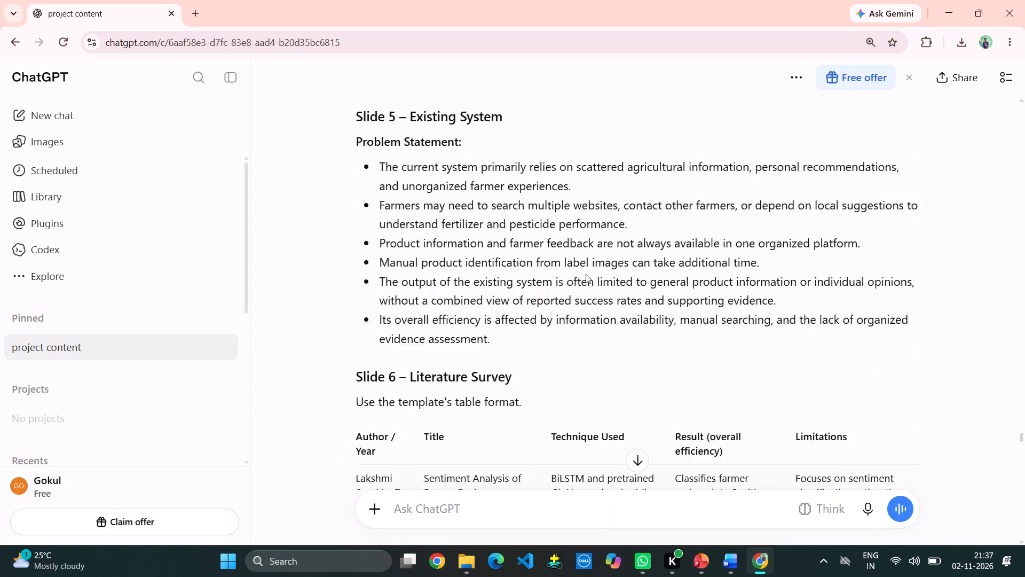
pyautogui.scroll(-18, 586, 274)
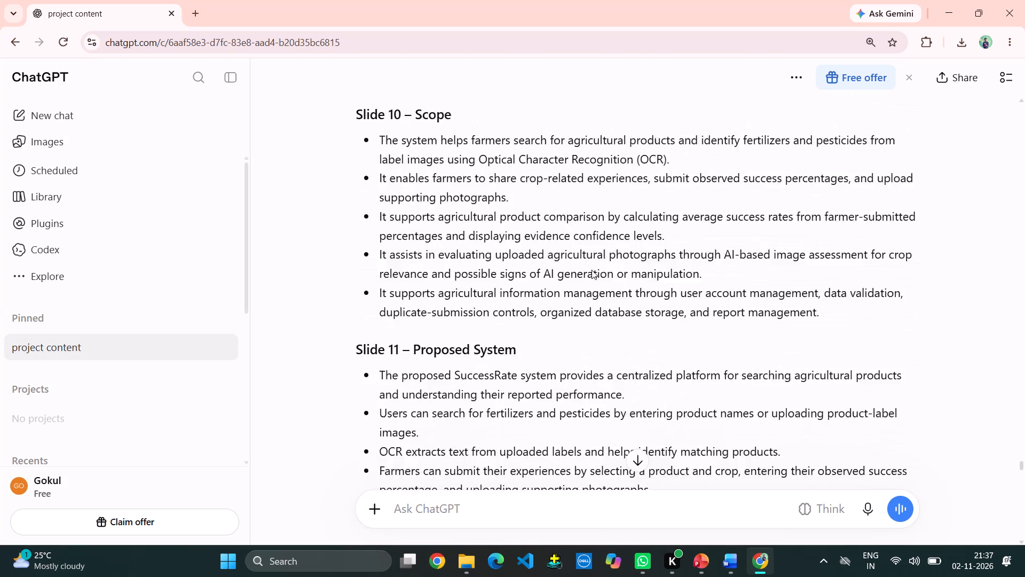
pyautogui.scroll(-4, 592, 270)
pyautogui.scroll(3, 592, 269)
pyautogui.scroll(-4, 592, 269)
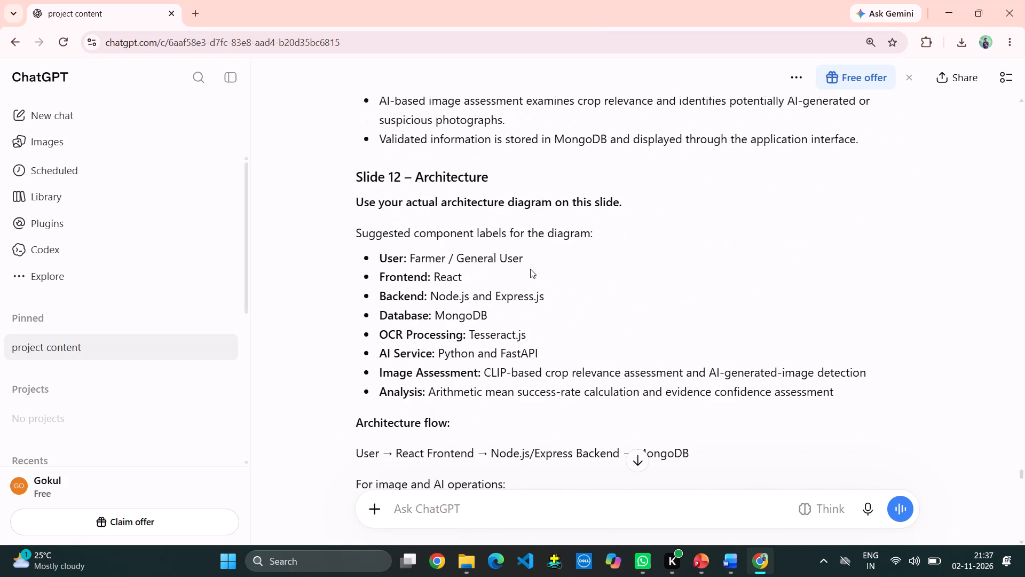
pyautogui.scroll(-5, 530, 269)
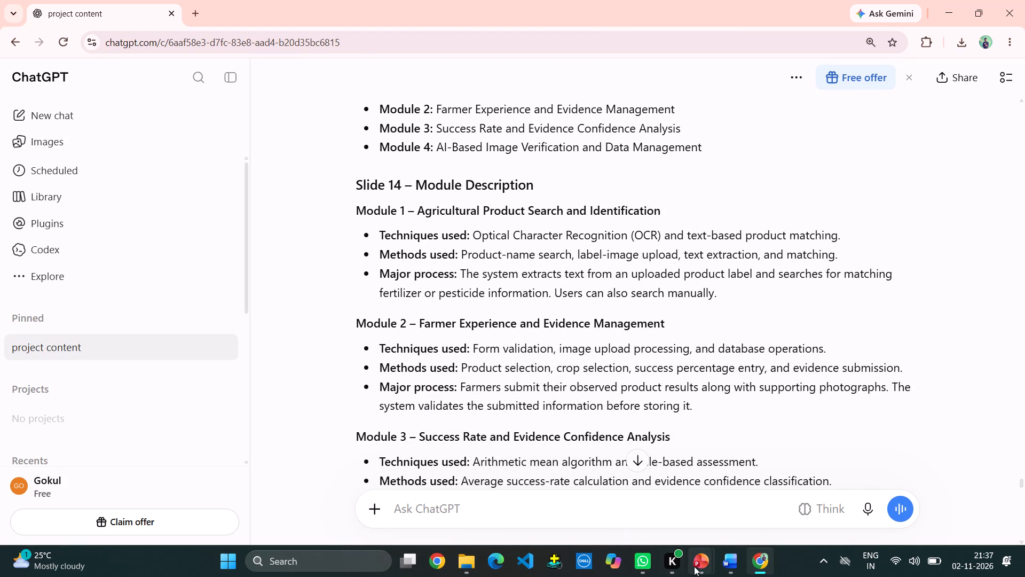
pyautogui.click(629, 496)
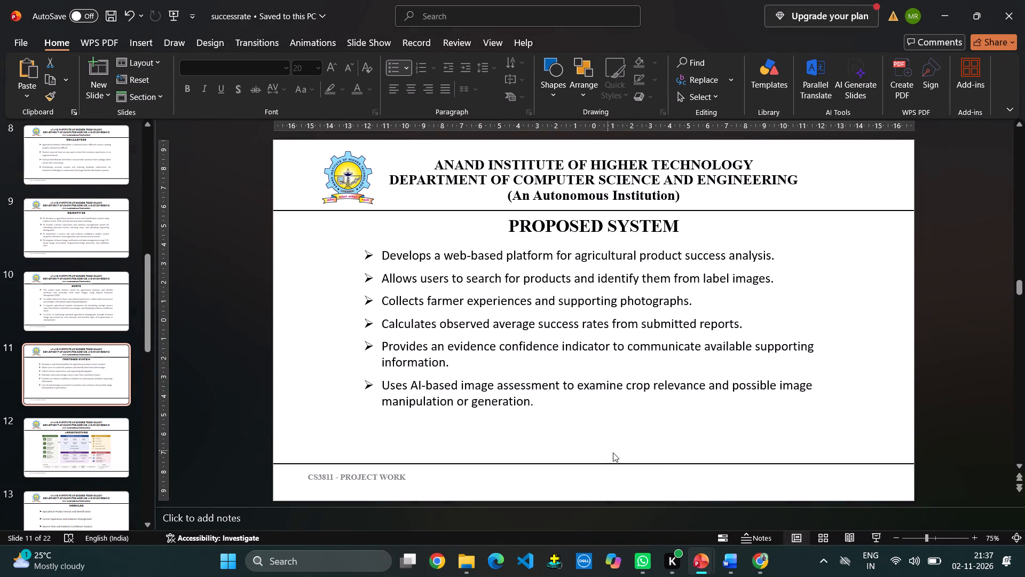
pyautogui.click(764, 559)
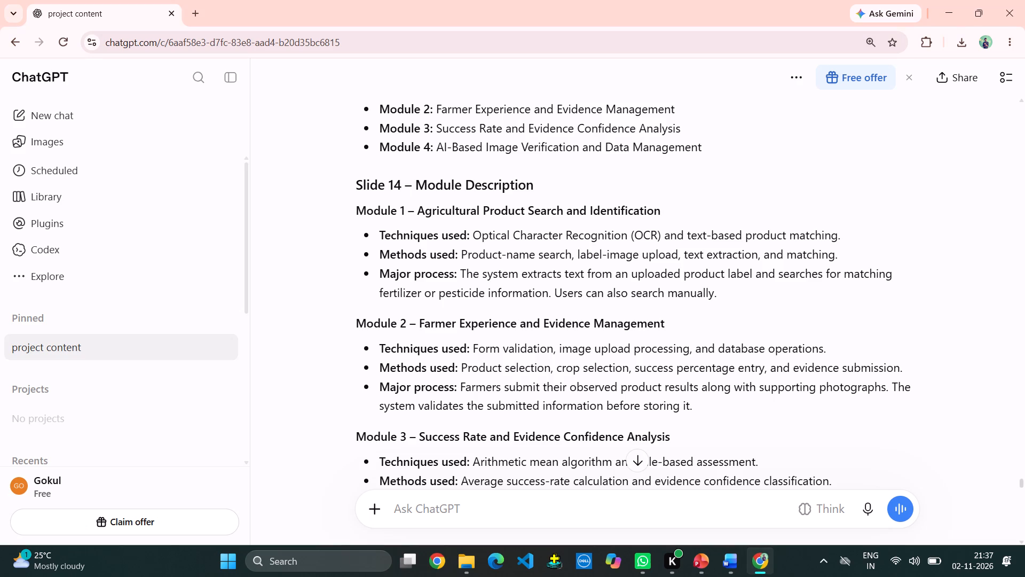
pyautogui.scroll(-1, 452, 374)
pyautogui.scroll(2, 453, 369)
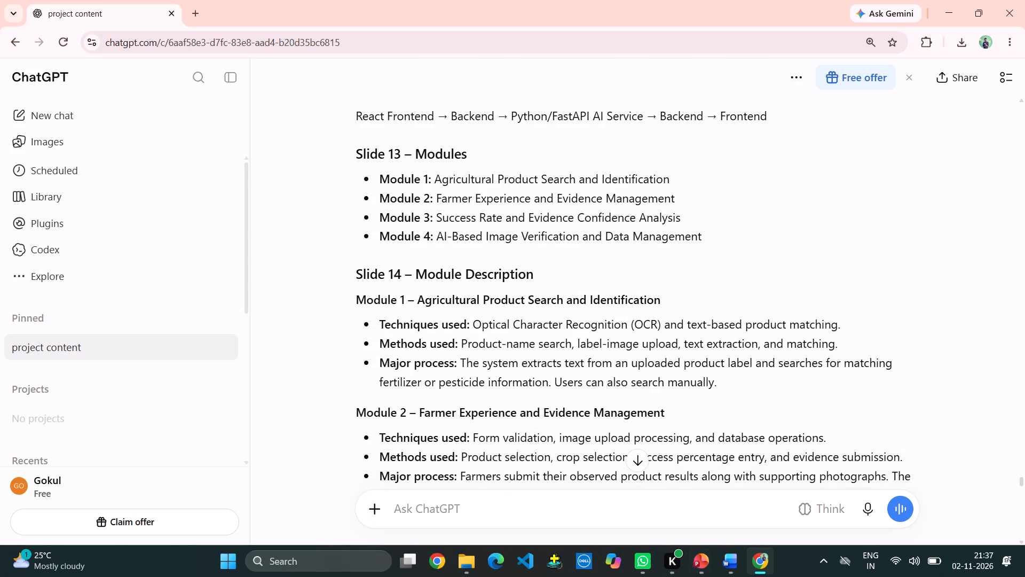
pyautogui.scroll(4, 503, 337)
pyautogui.scroll(-4, 501, 335)
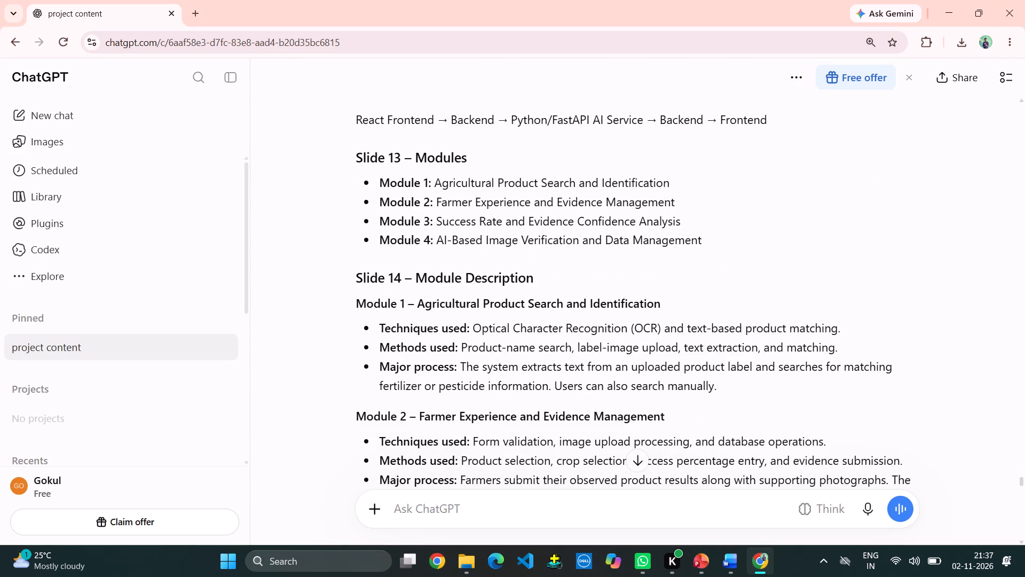
pyautogui.click(643, 514)
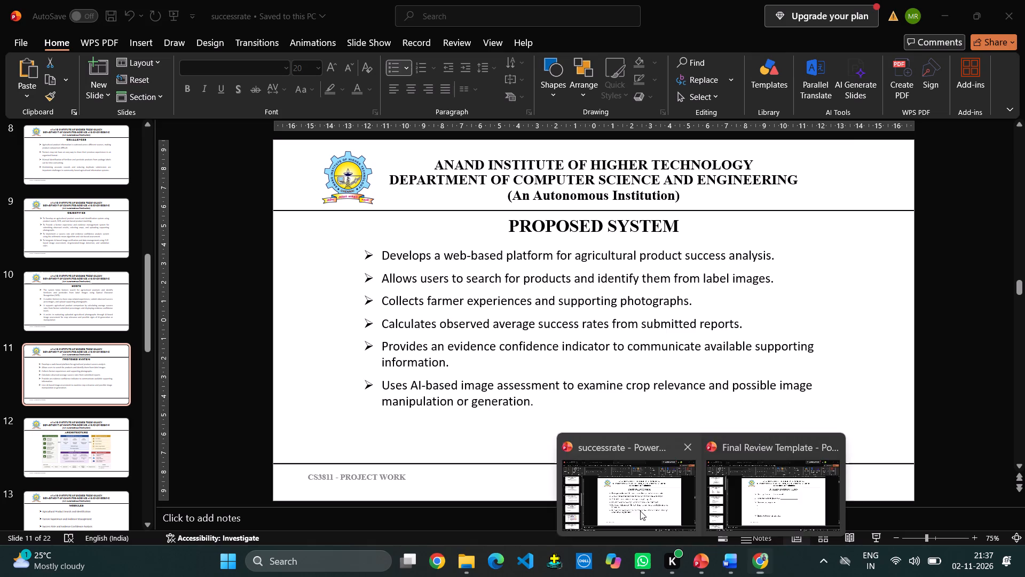
# On the Modules slide, pull the bullet text box's left side inward by about 0.9 cm to indent the list.
pyautogui.click(91, 461)
pyautogui.click(96, 510)
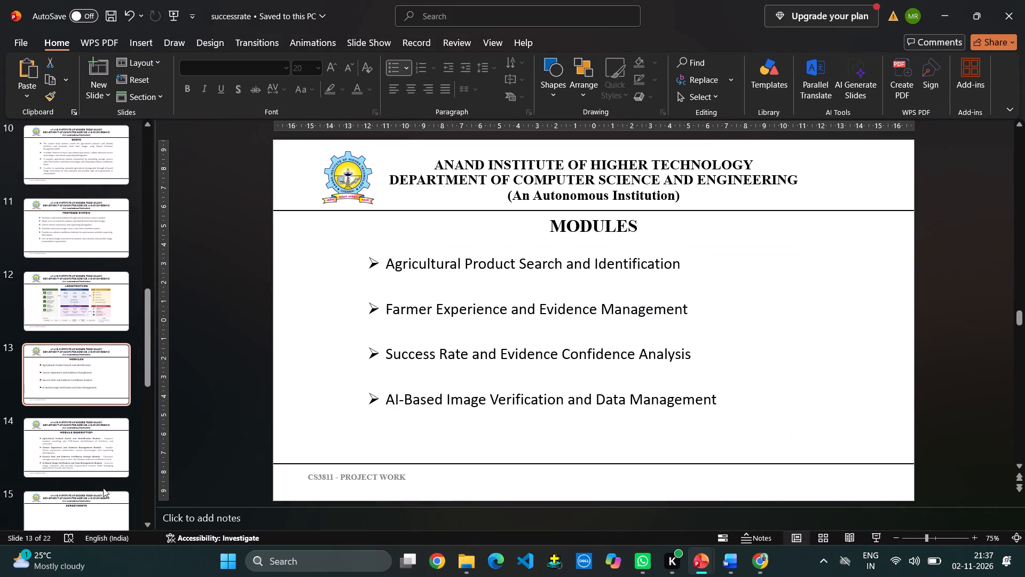
pyautogui.scroll(-2, 109, 484)
pyautogui.click(447, 323)
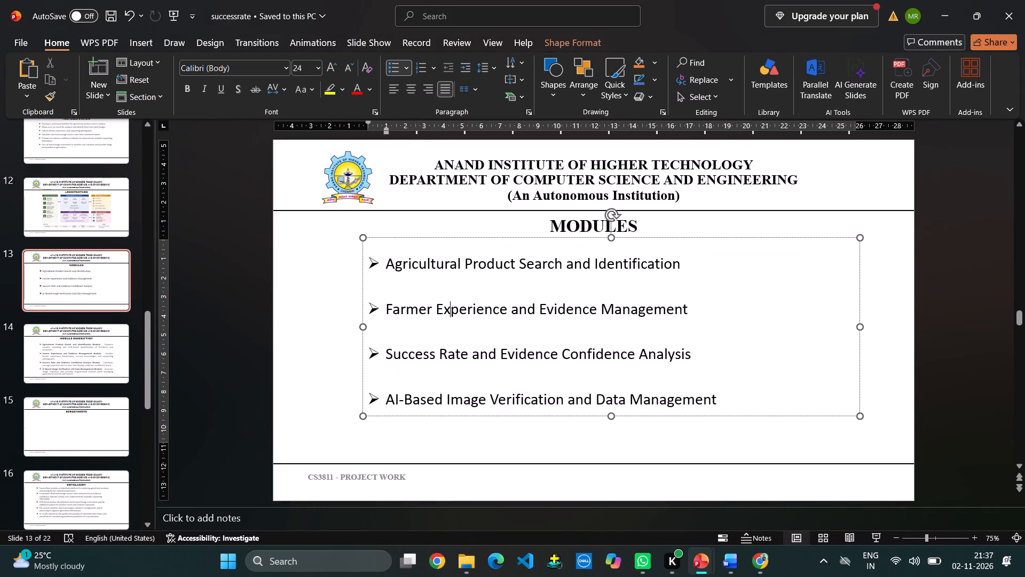
pyautogui.moveTo(361, 326); pyautogui.dragTo(379, 331)
pyautogui.click(470, 448)
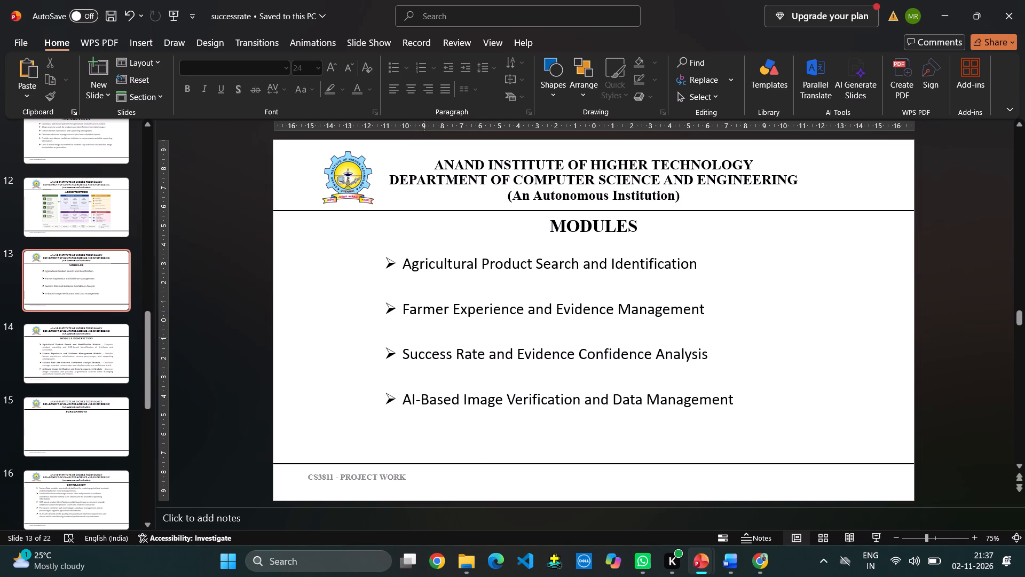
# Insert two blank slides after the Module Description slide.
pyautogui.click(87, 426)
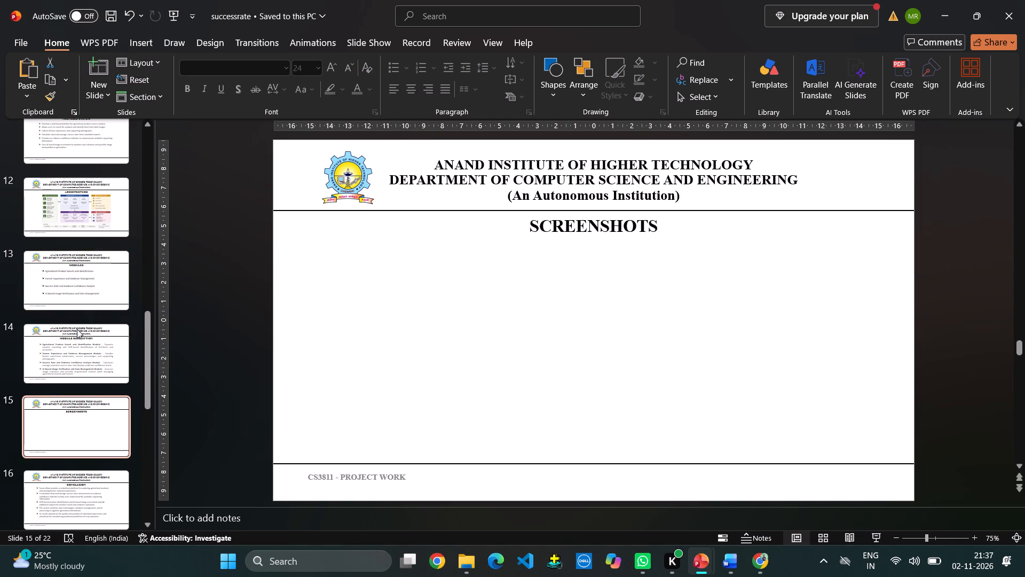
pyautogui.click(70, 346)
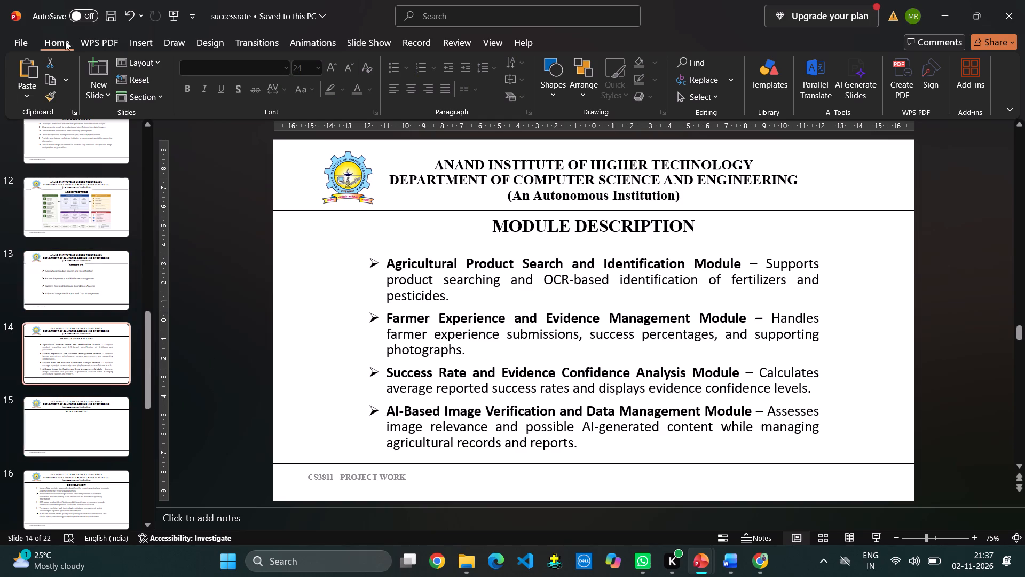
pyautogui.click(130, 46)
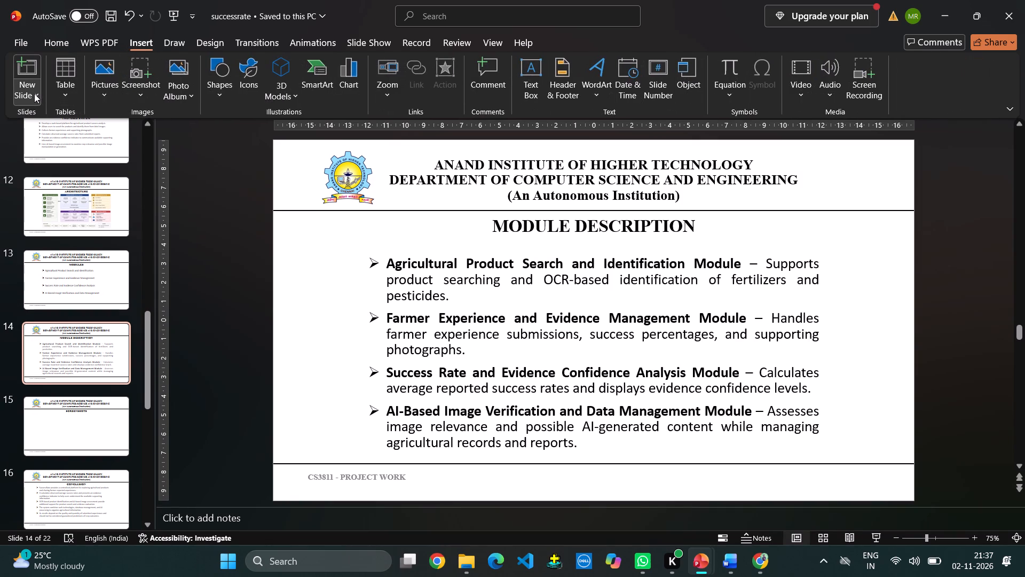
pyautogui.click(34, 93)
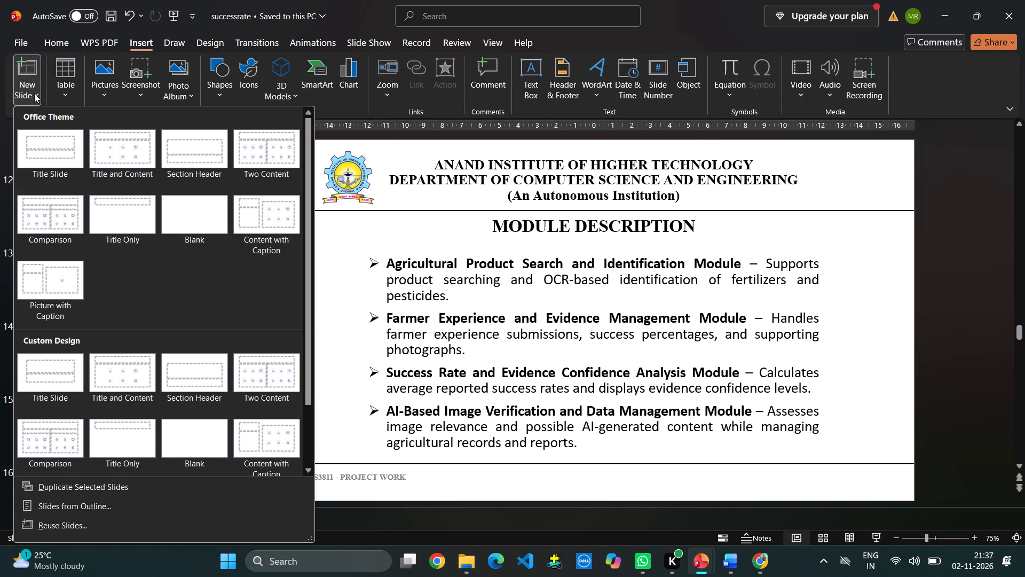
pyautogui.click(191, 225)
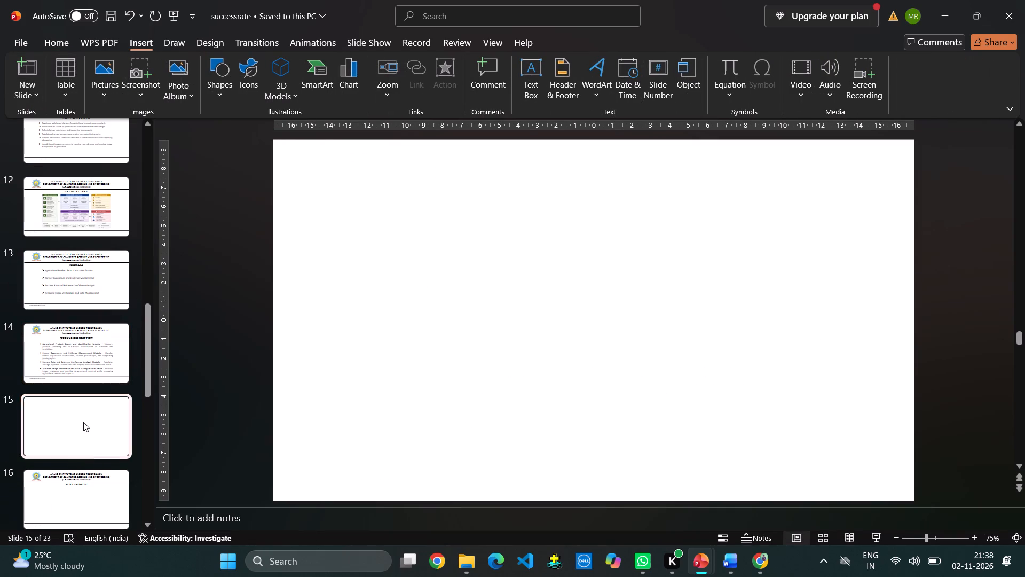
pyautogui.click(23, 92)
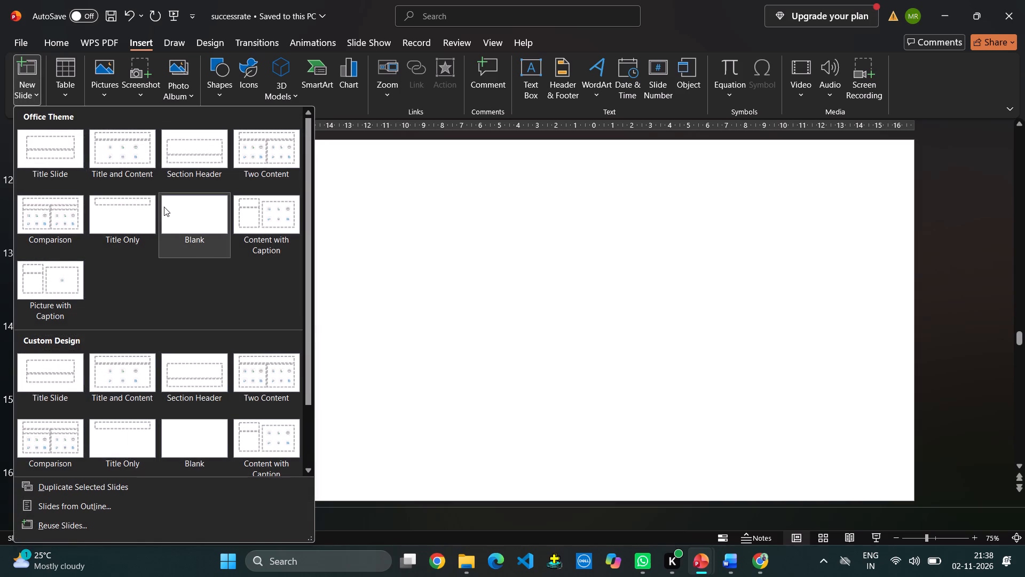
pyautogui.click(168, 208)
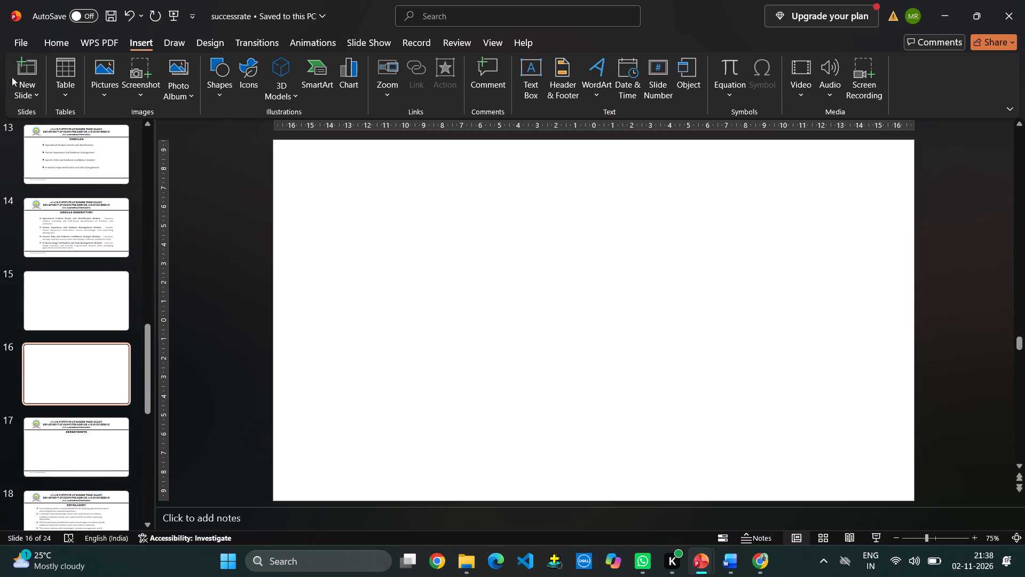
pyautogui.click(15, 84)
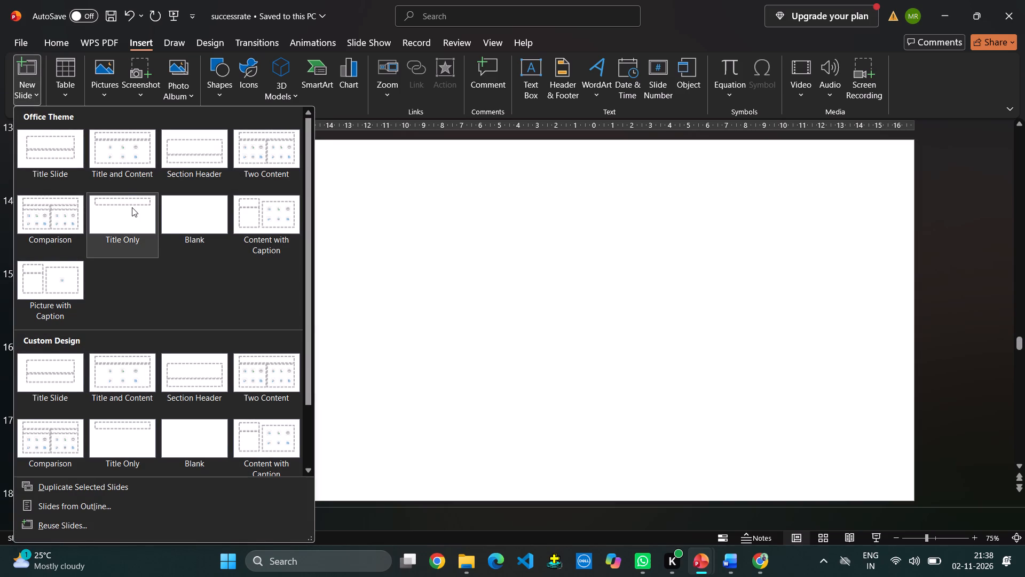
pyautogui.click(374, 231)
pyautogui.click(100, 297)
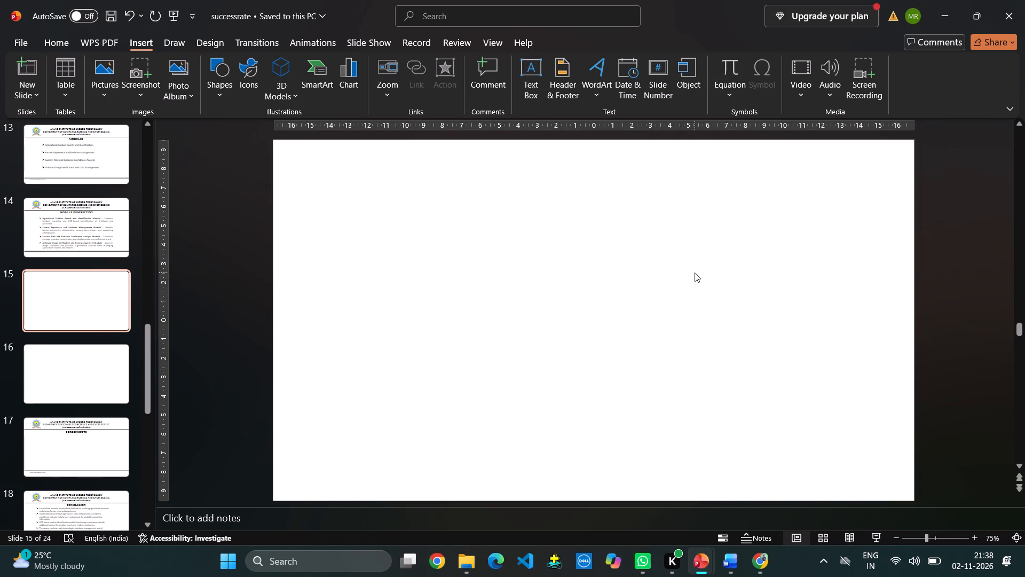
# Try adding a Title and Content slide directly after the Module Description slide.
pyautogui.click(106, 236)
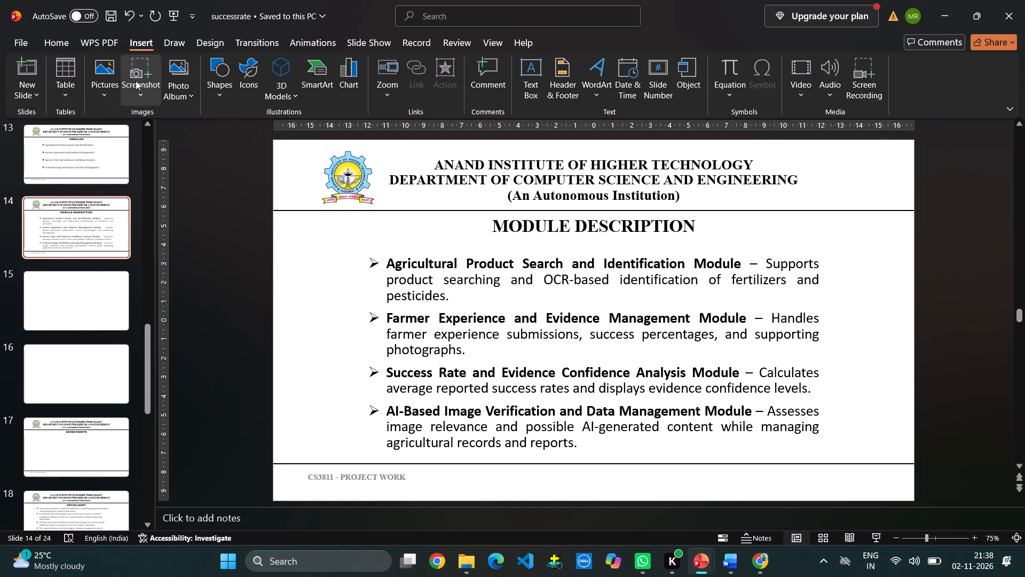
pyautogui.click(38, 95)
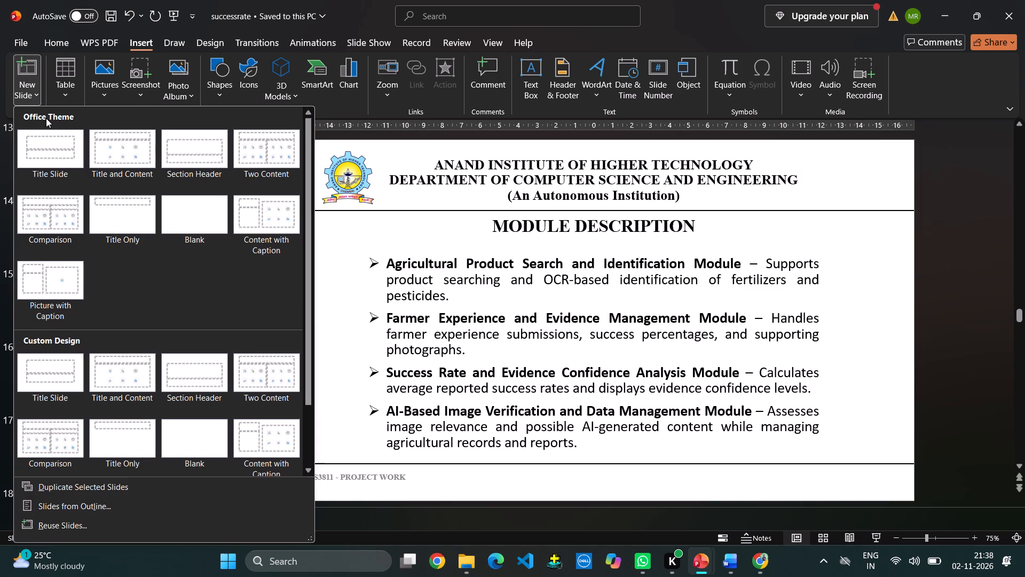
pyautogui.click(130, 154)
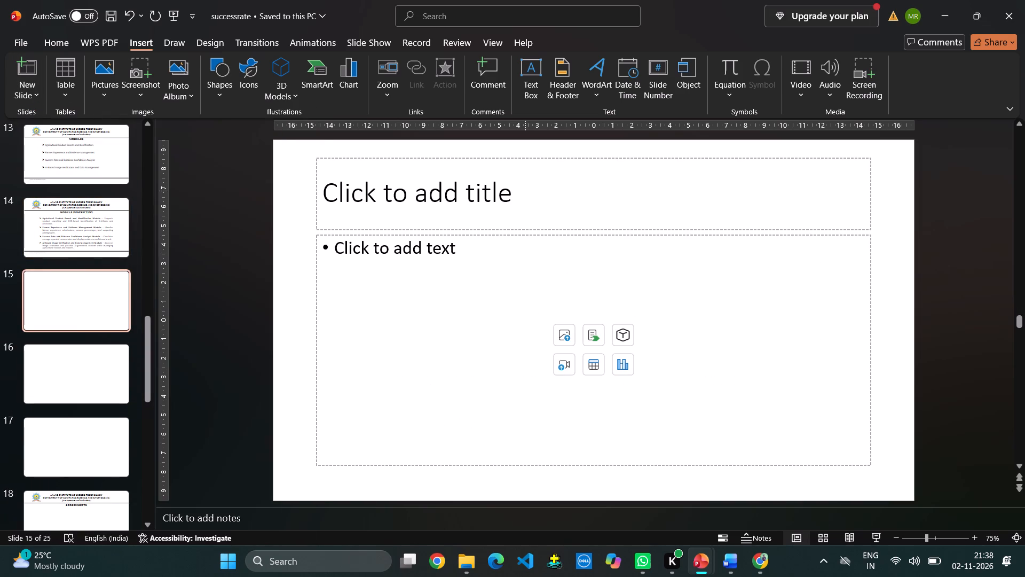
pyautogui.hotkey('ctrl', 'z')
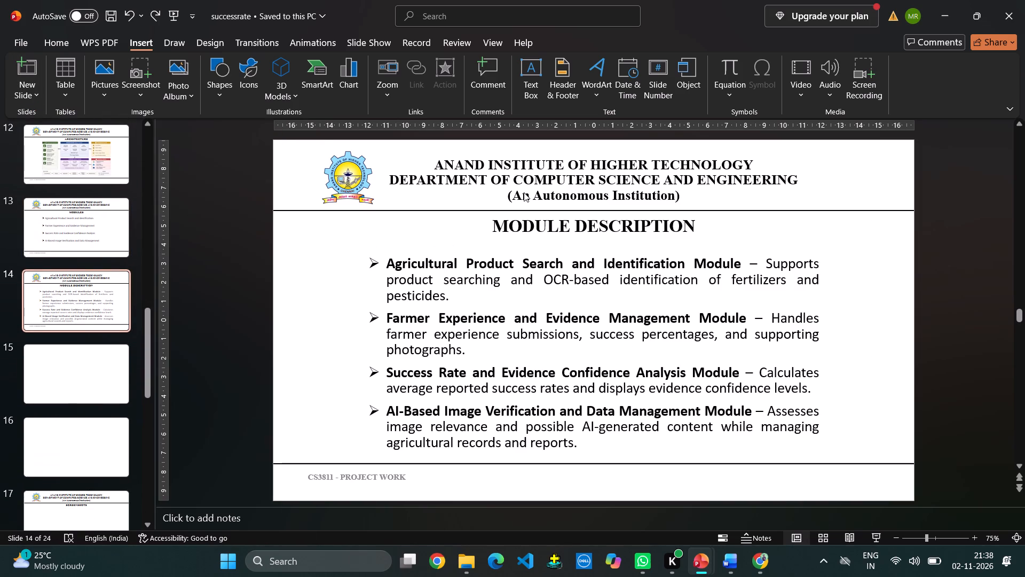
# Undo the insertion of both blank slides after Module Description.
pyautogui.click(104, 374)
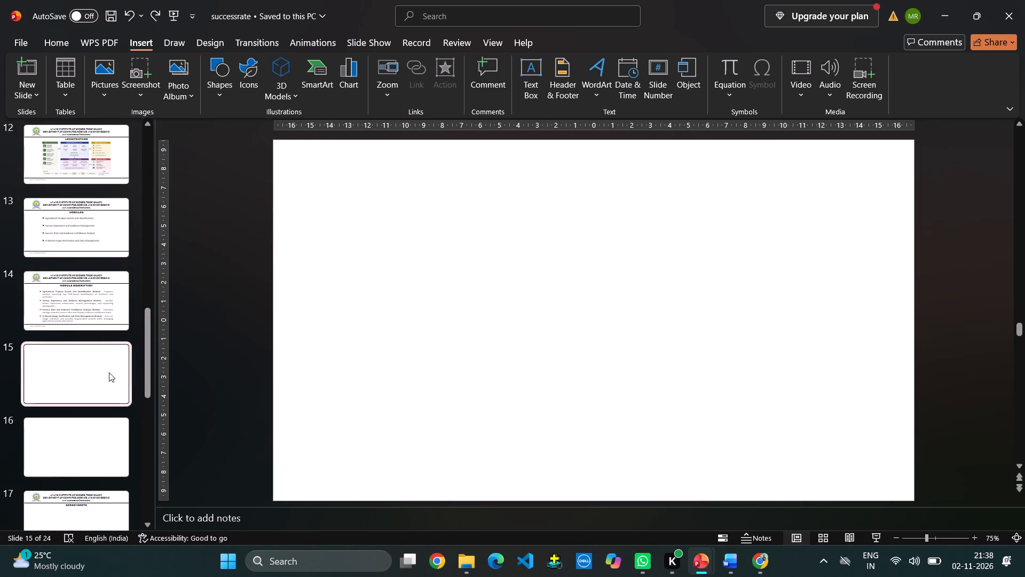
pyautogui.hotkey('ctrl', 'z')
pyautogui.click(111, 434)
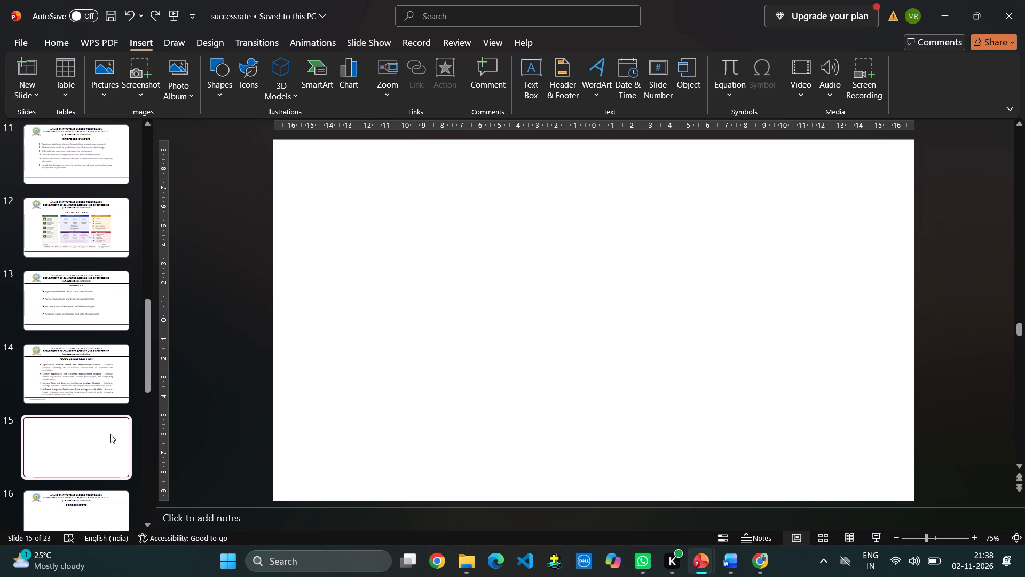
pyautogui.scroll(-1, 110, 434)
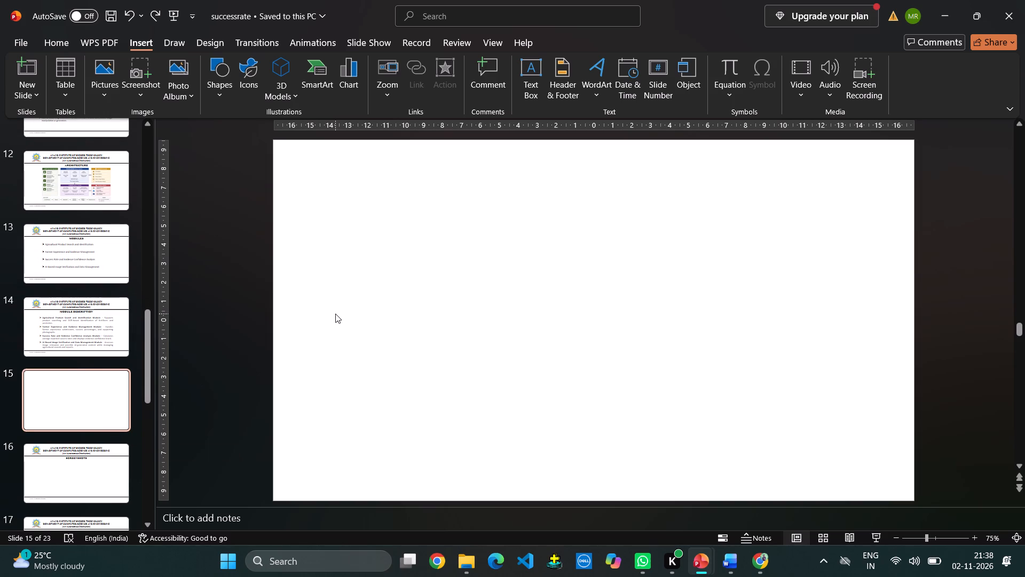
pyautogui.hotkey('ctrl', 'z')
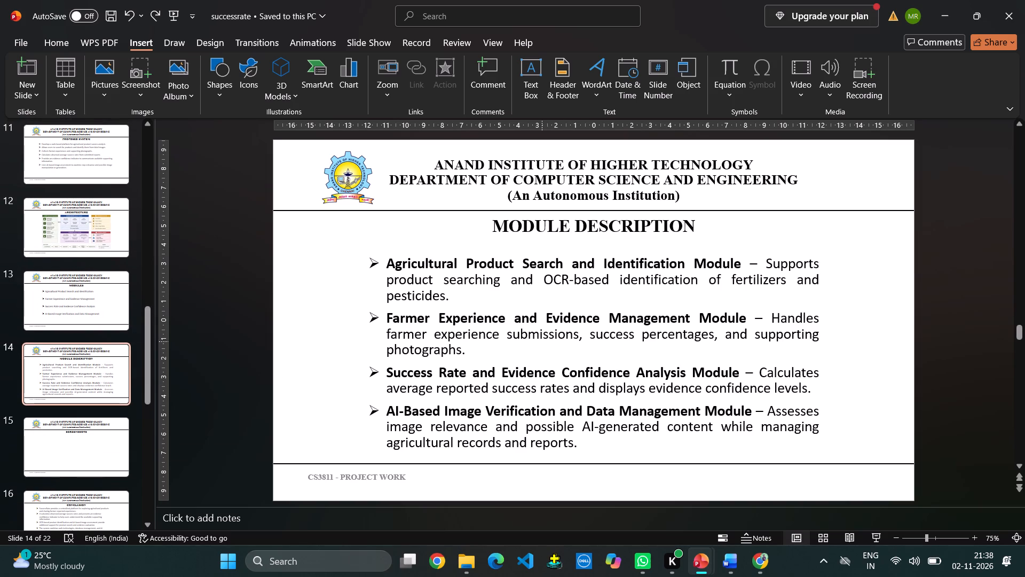
# Examine the Module Description slide's header, checking whether the college logo and institute heading can be selected.
pyautogui.click(94, 315)
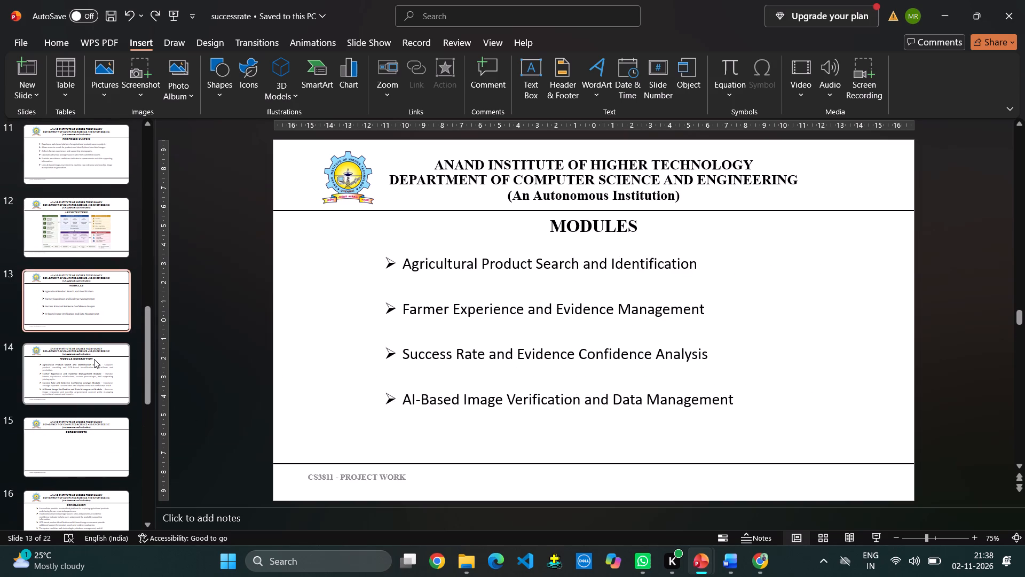
pyautogui.click(94, 359)
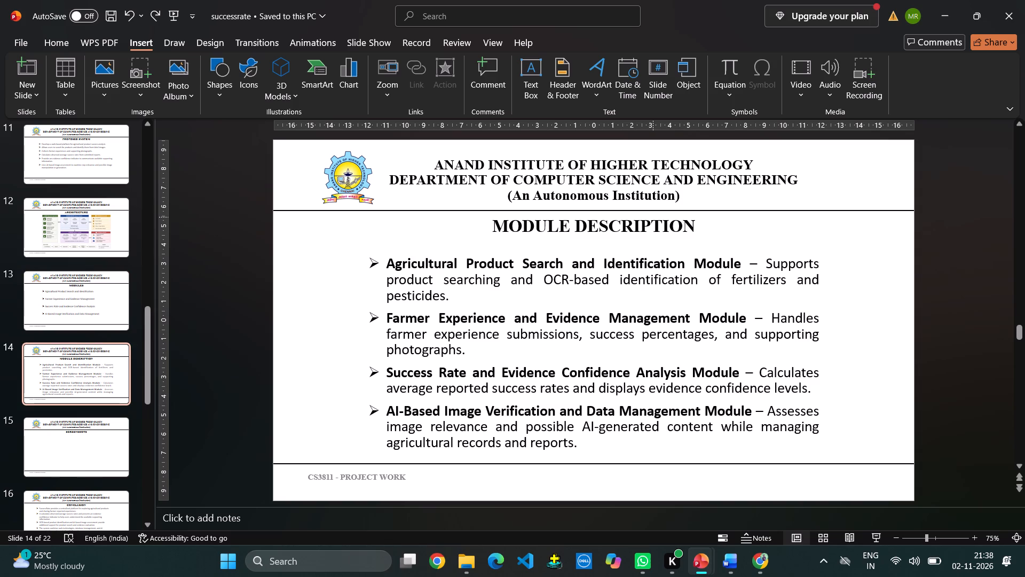
pyautogui.click(381, 176)
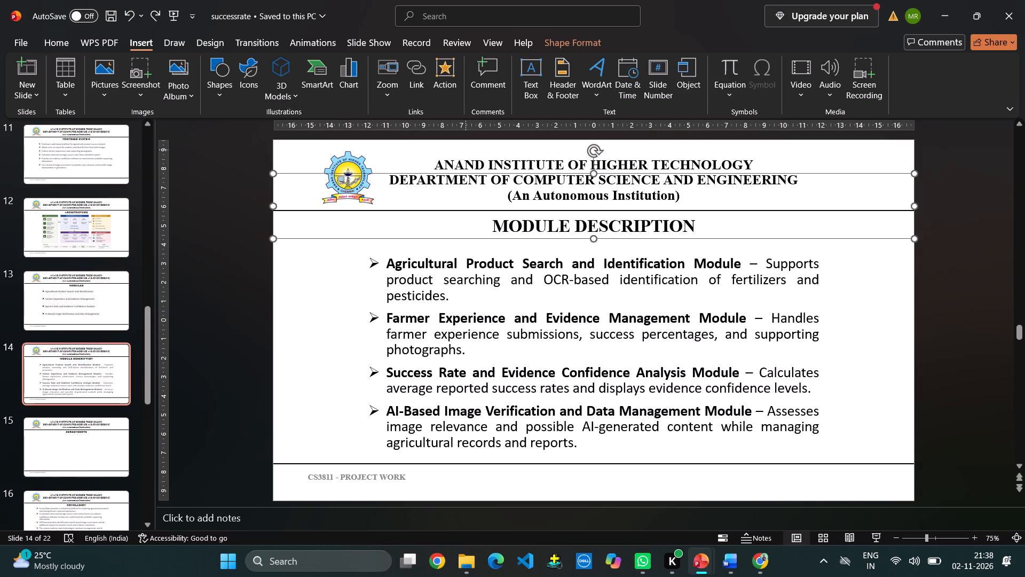
pyautogui.click(470, 151)
pyautogui.click(455, 168)
pyautogui.click(350, 182)
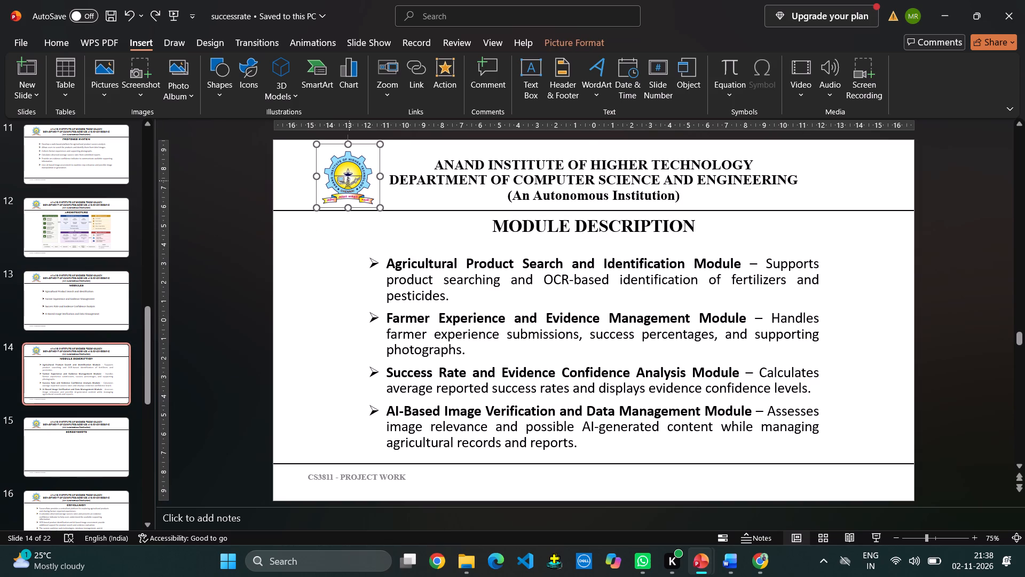
pyautogui.click(442, 167)
pyautogui.click(342, 178)
pyautogui.click(863, 482)
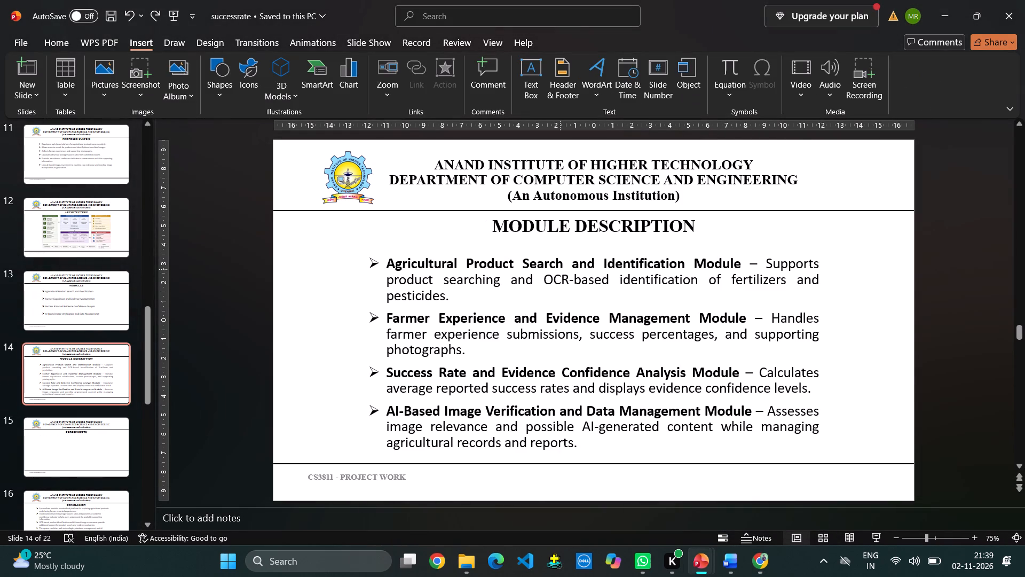
pyautogui.rightClick(824, 186)
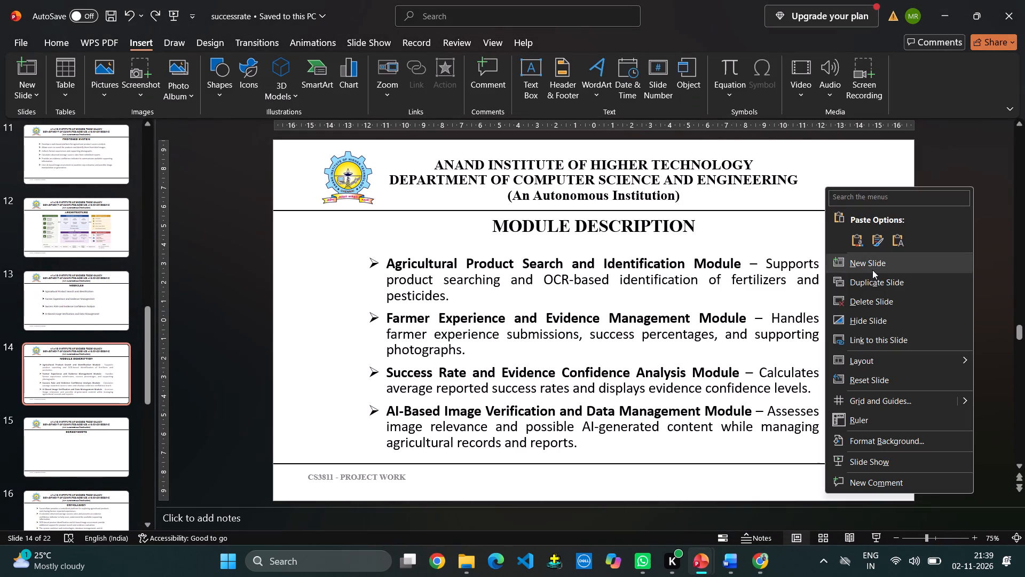
pyautogui.click(875, 289)
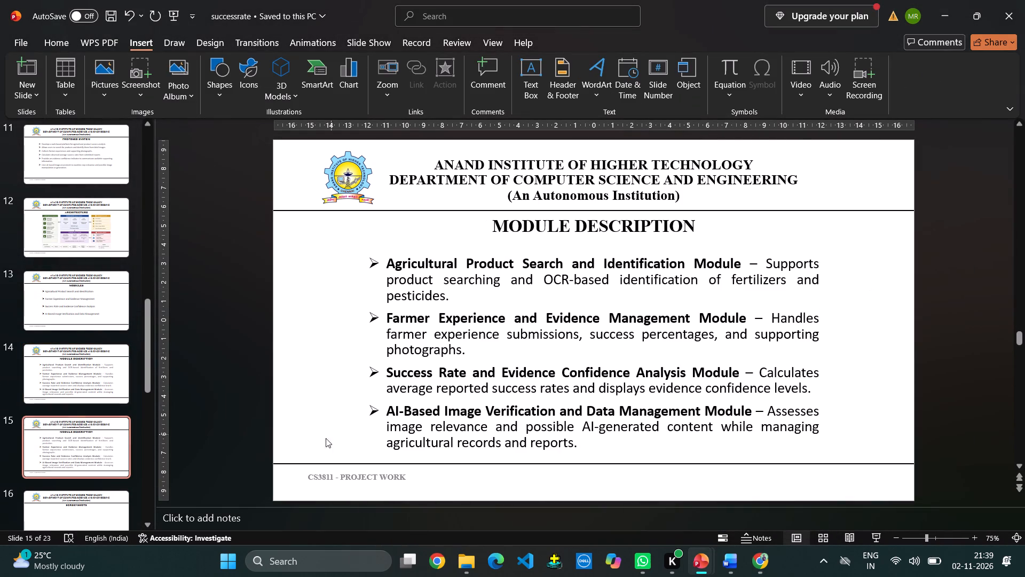
pyautogui.click(80, 374)
pyautogui.click(80, 425)
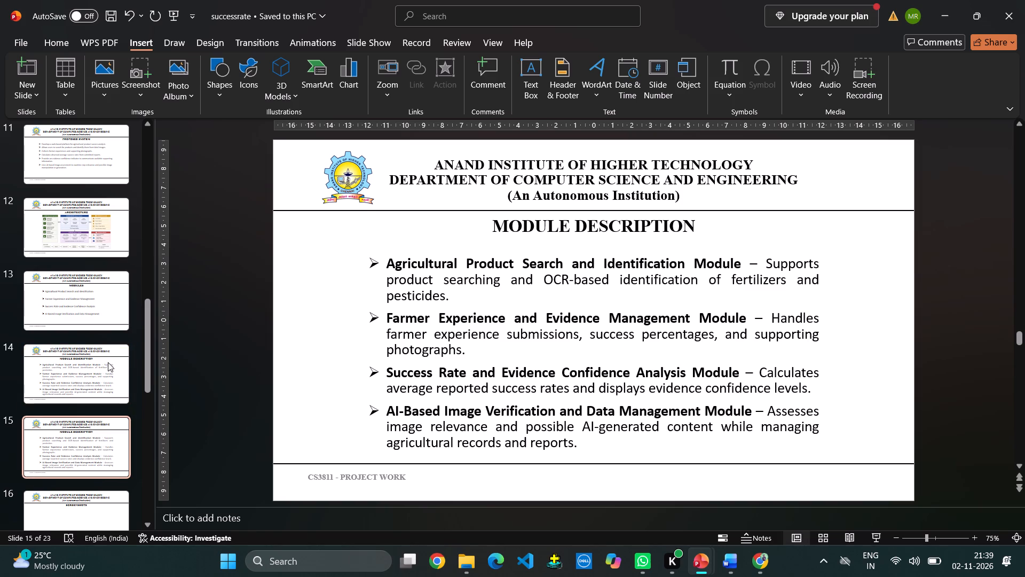
# Delete all four module bullets from the first Module Description slide, slide 14, keeping the slide title.
pyautogui.click(108, 362)
pyautogui.click(672, 306)
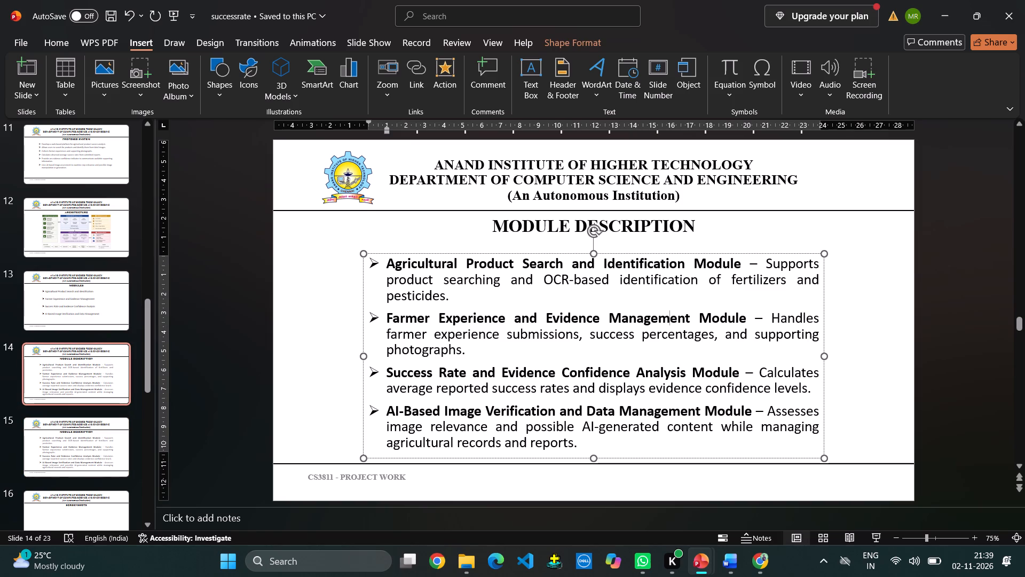
pyautogui.press('Delete')
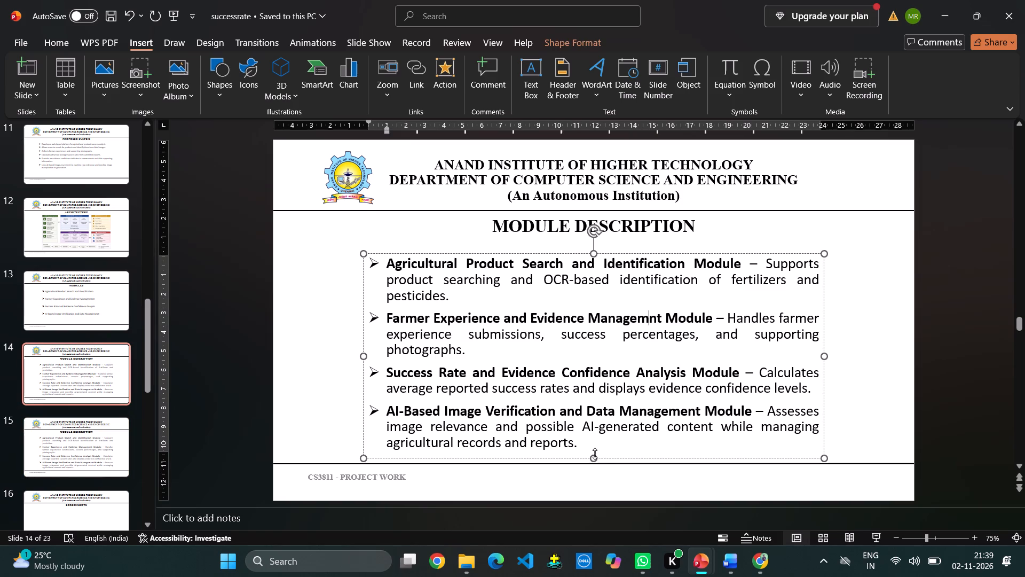
pyautogui.moveTo(589, 446); pyautogui.dragTo(444, 254)
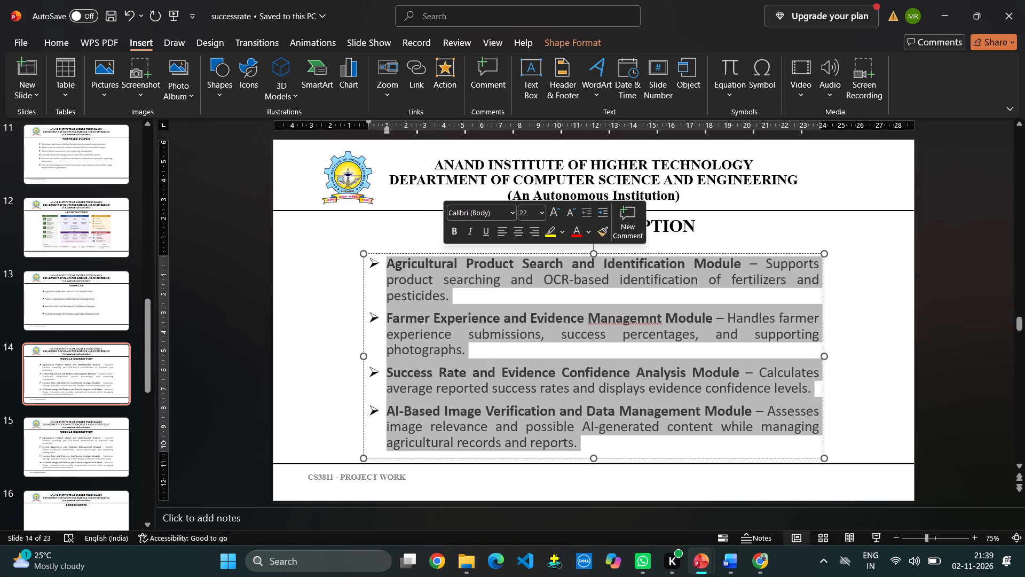
pyautogui.press('Delete')
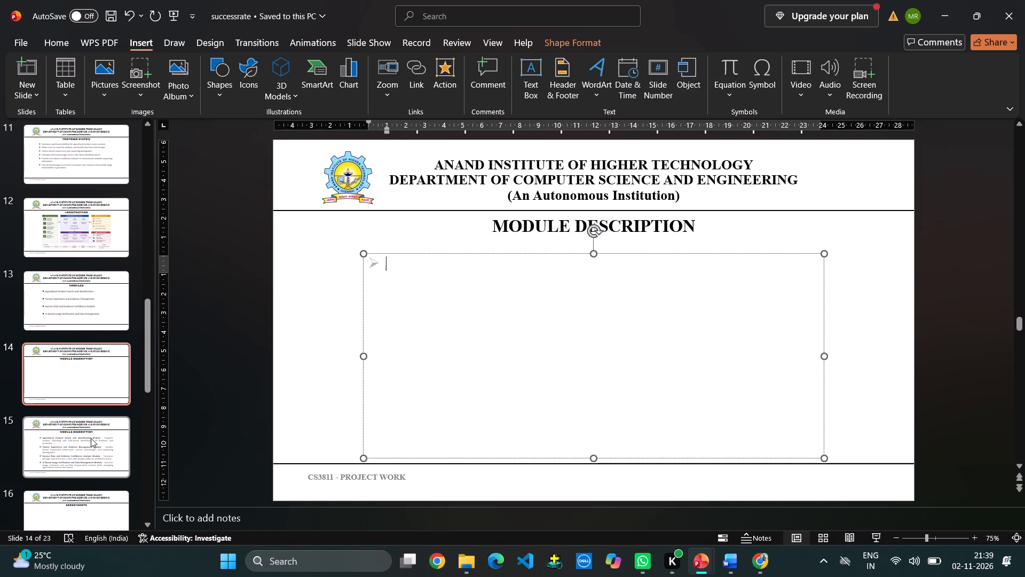
# Duplicate slide 15, the Module Description slide that still holds the four module bullets.
pyautogui.click(89, 438)
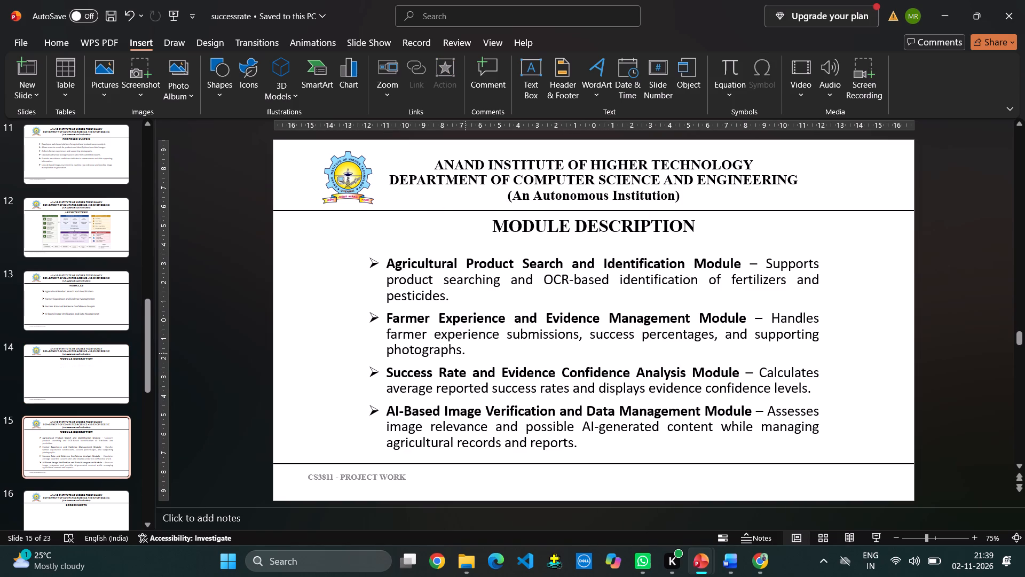
pyautogui.rightClick(556, 315)
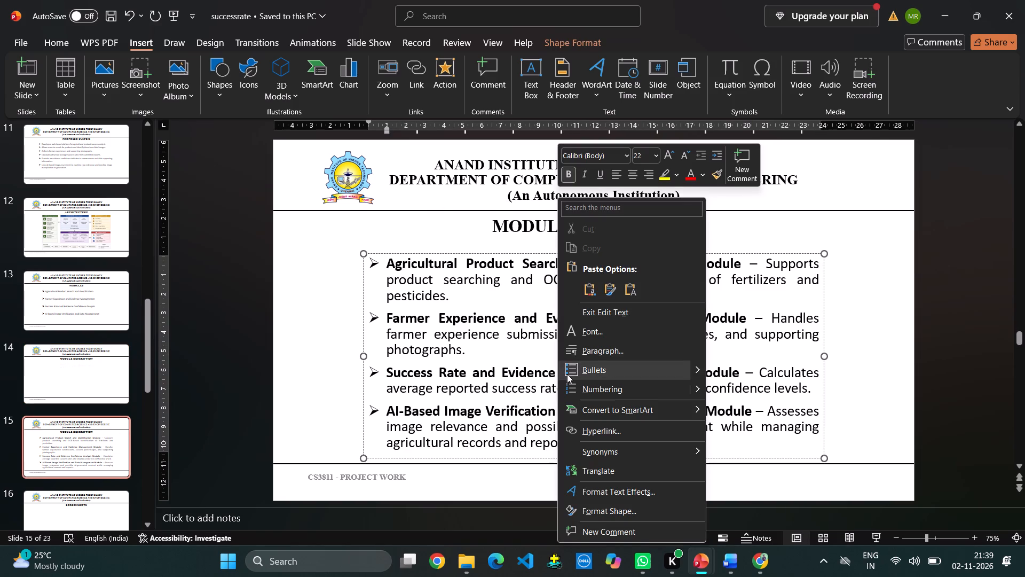
pyautogui.click(845, 313)
pyautogui.click(849, 241)
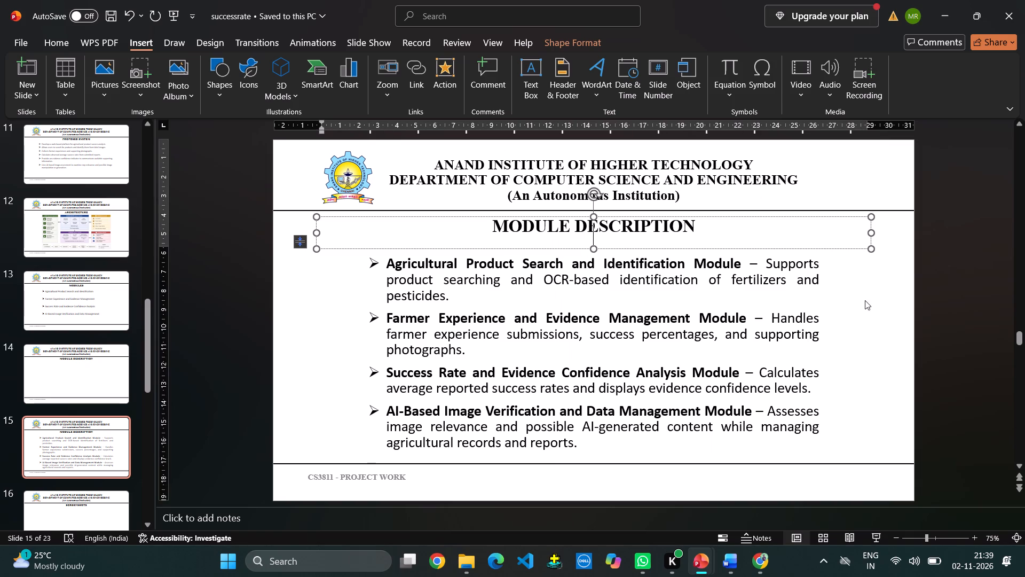
pyautogui.click(865, 300)
pyautogui.rightClick(885, 331)
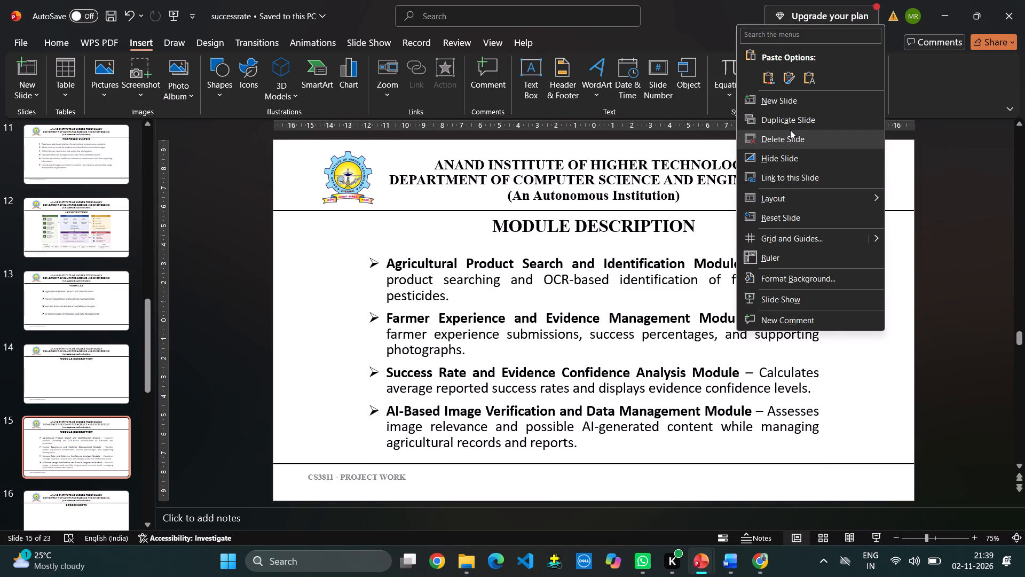
pyautogui.click(793, 125)
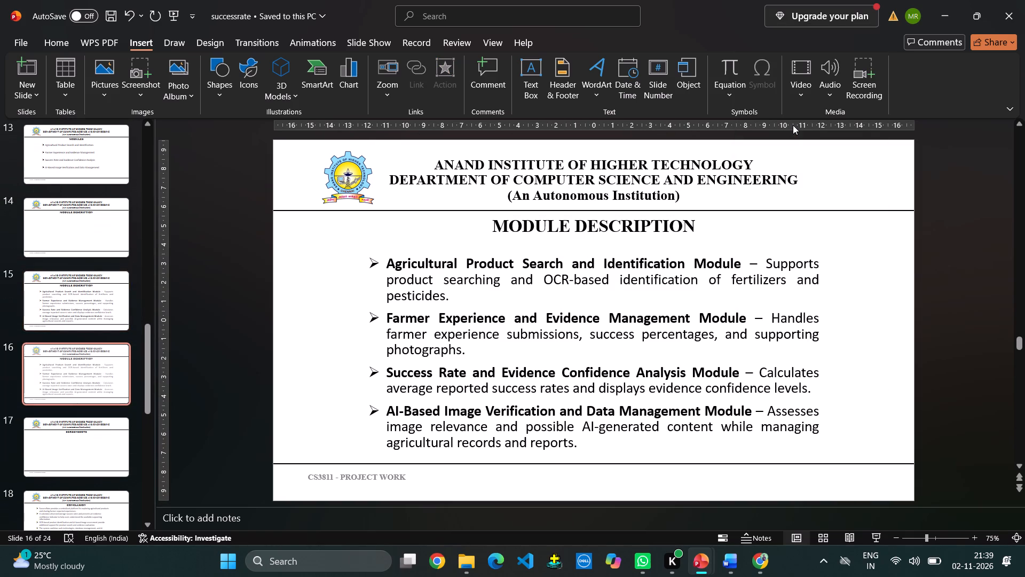
# Duplicate slide 16, the last Module Description slide, to add one more copy before Screenshots.
pyautogui.click(93, 236)
pyautogui.click(89, 298)
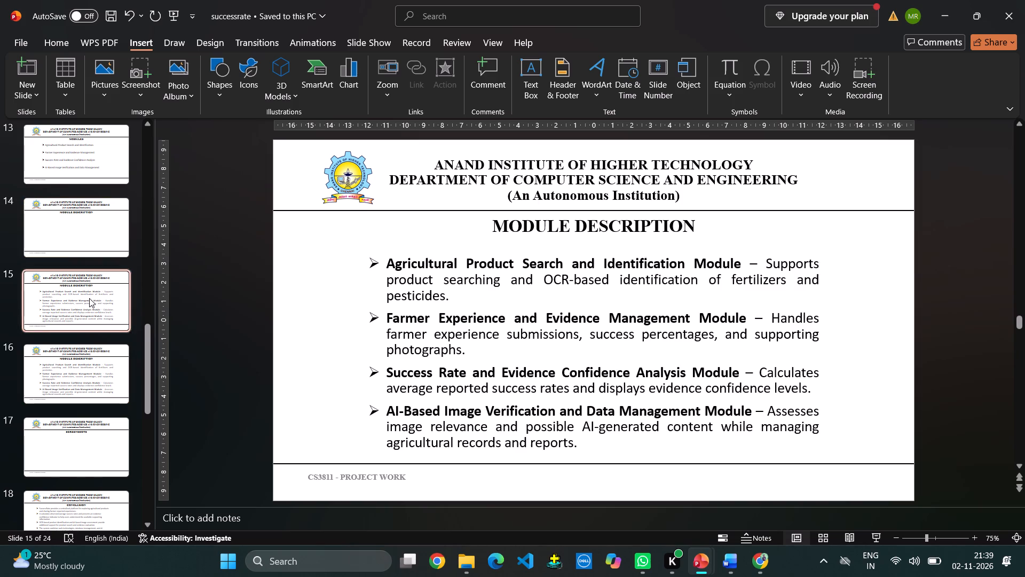
pyautogui.click(93, 364)
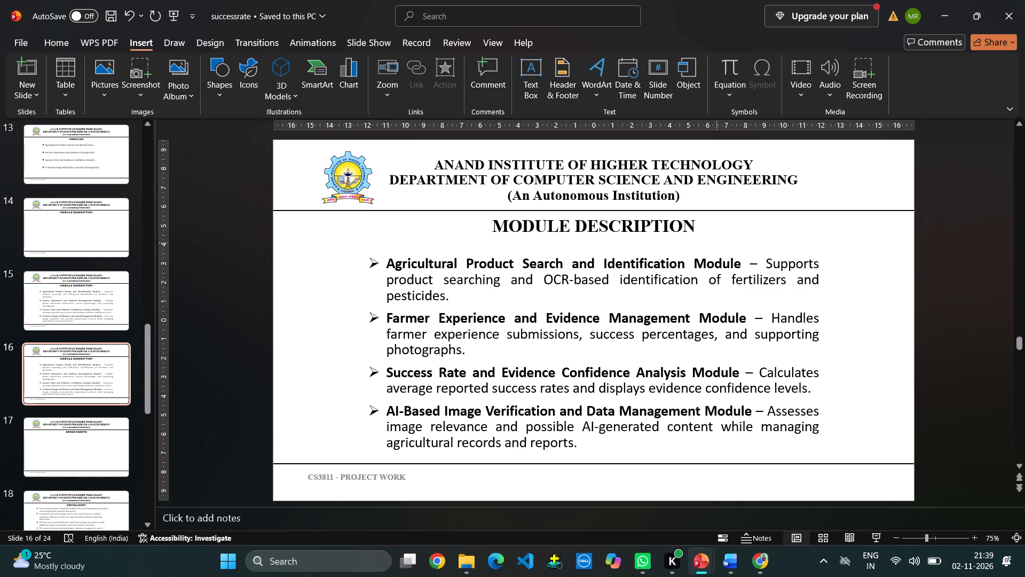
pyautogui.rightClick(858, 188)
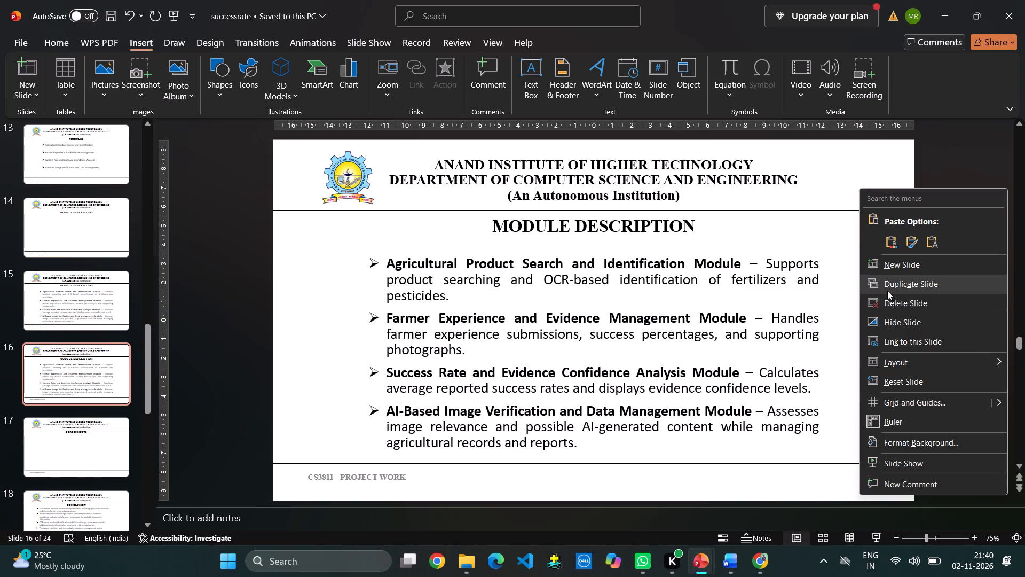
pyautogui.click(887, 291)
# Switch to the Final Review Template presentation and examine its slides from Challenges through Modules to Screenshots.
pyautogui.click(758, 562)
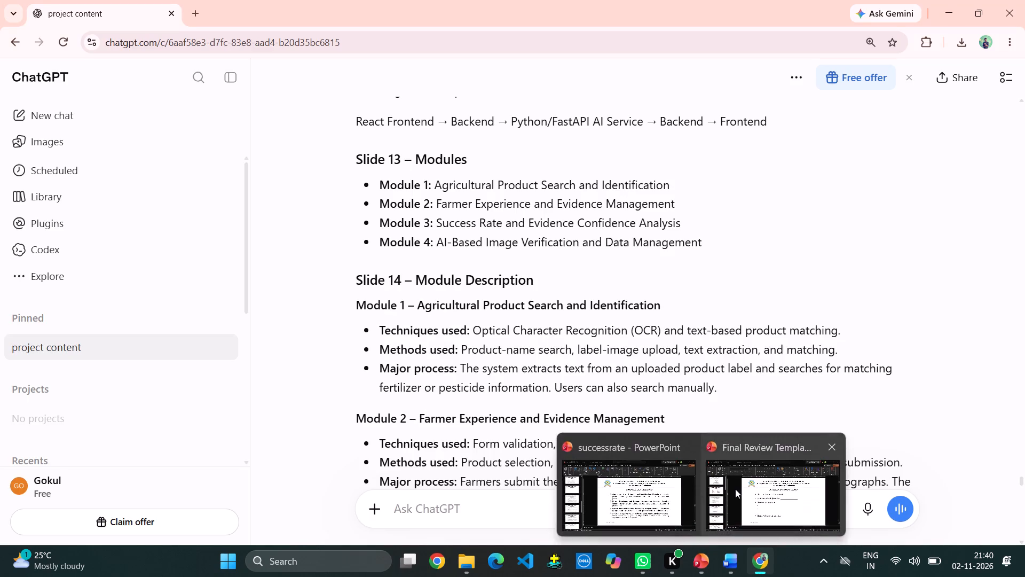
pyautogui.click(736, 488)
pyautogui.scroll(-4, 77, 408)
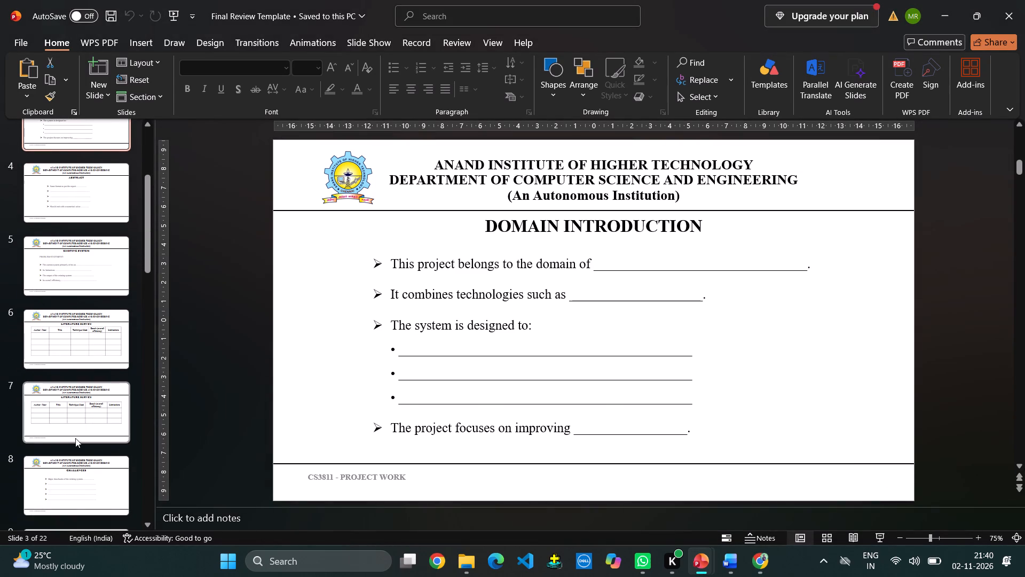
pyautogui.click(72, 475)
pyautogui.scroll(-5, 75, 464)
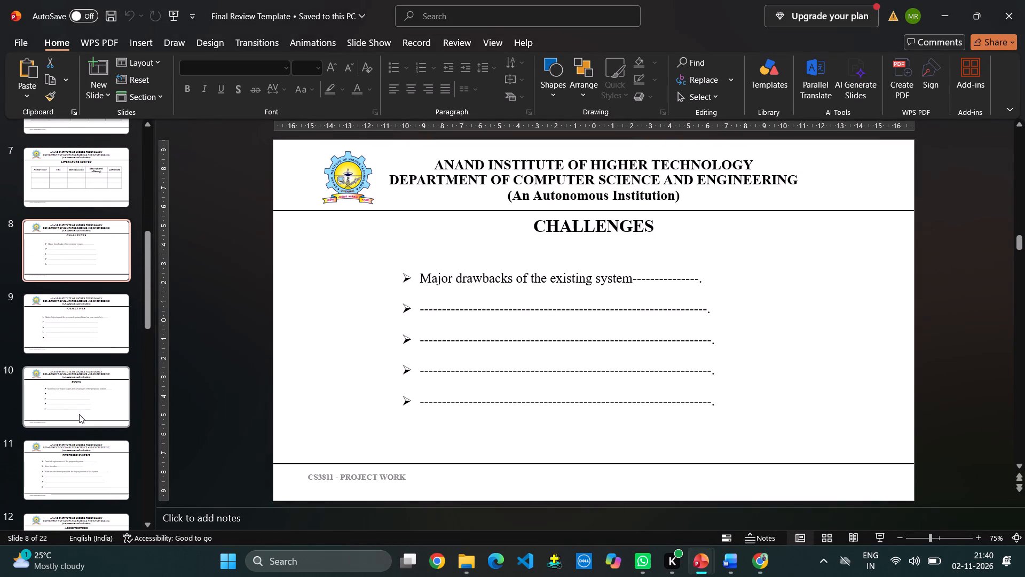
pyautogui.click(79, 414)
pyautogui.scroll(-2, 83, 411)
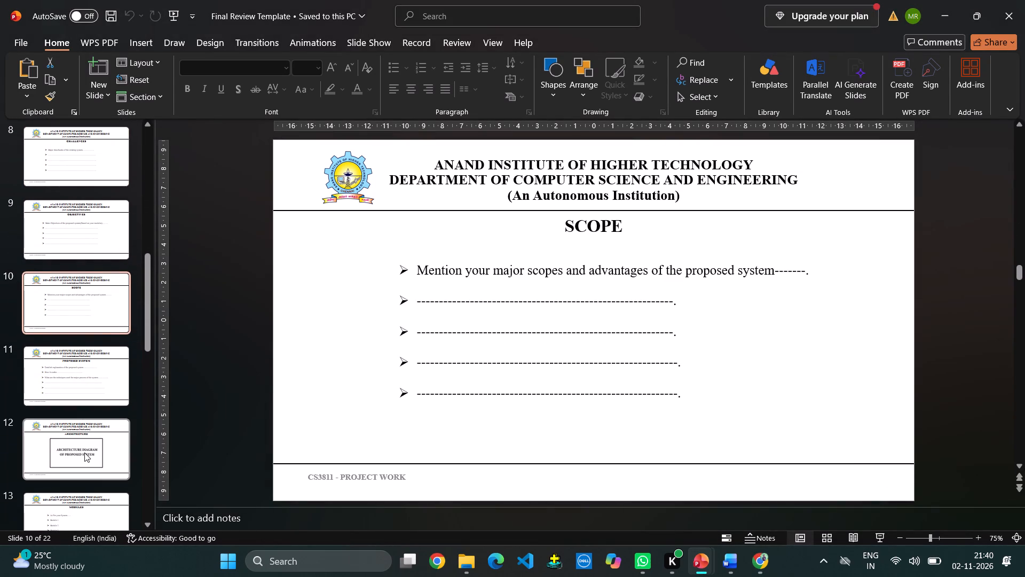
pyautogui.click(109, 386)
pyautogui.scroll(-3, 106, 386)
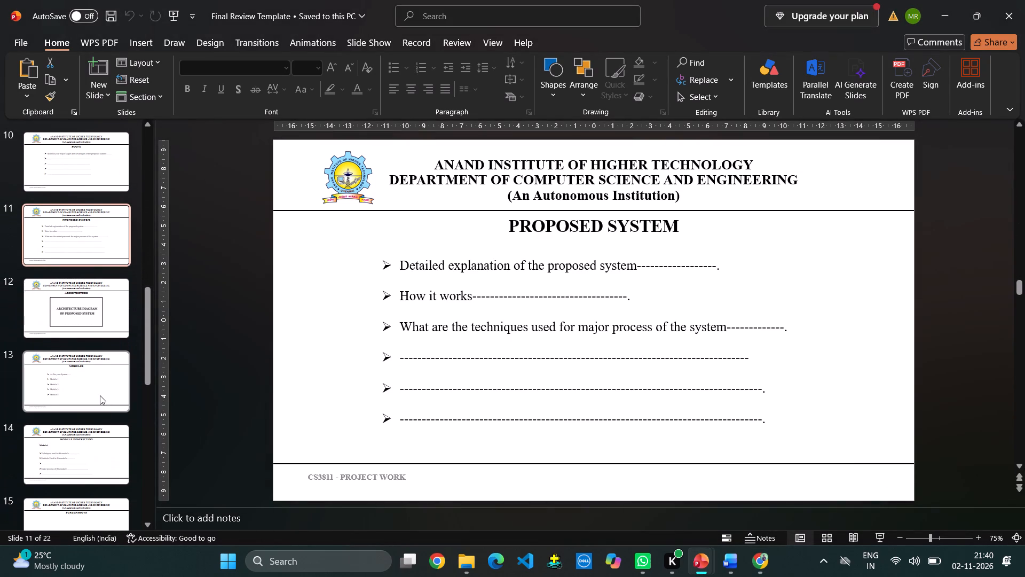
pyautogui.click(100, 395)
pyautogui.scroll(-3, 100, 395)
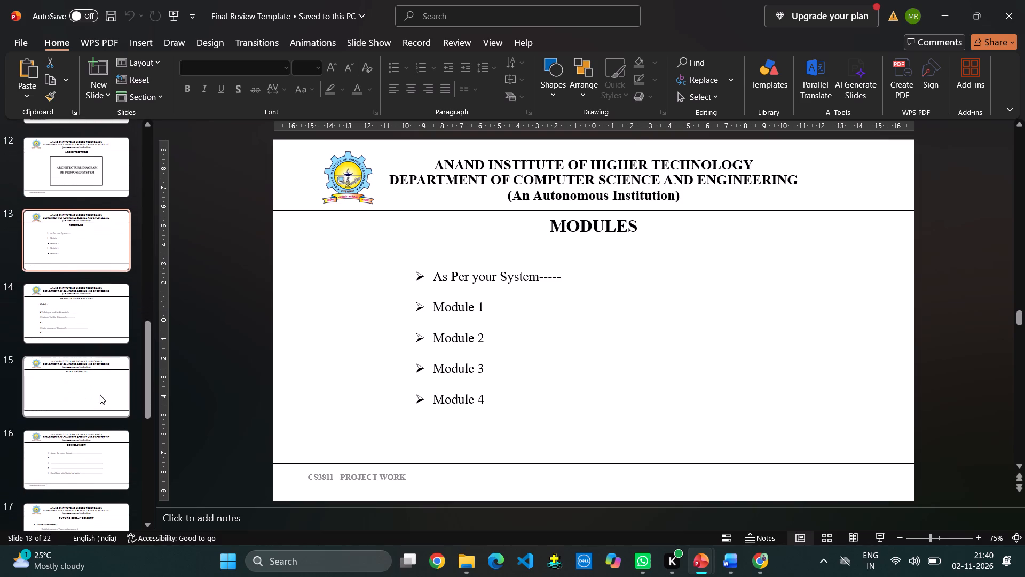
pyautogui.click(102, 394)
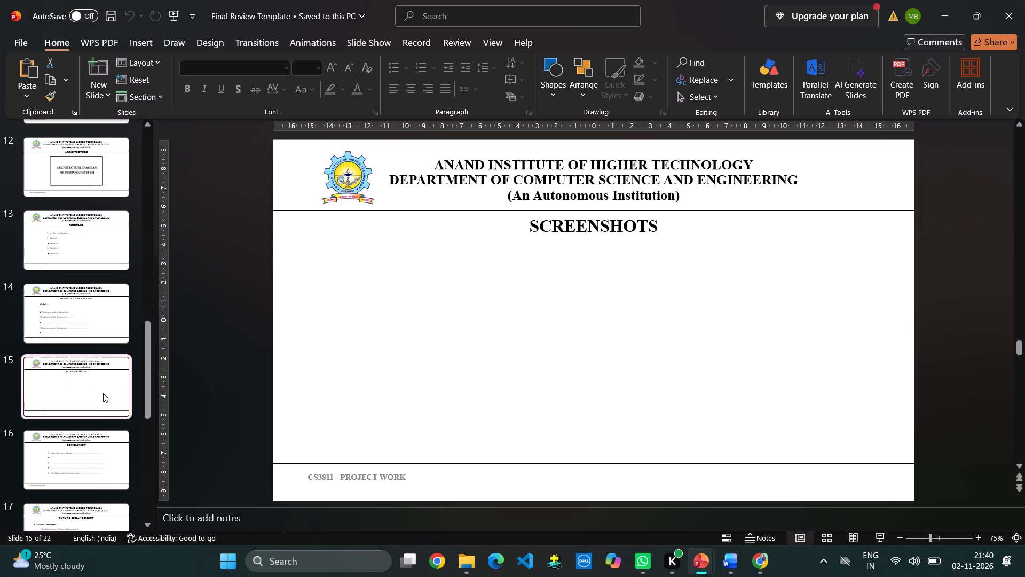
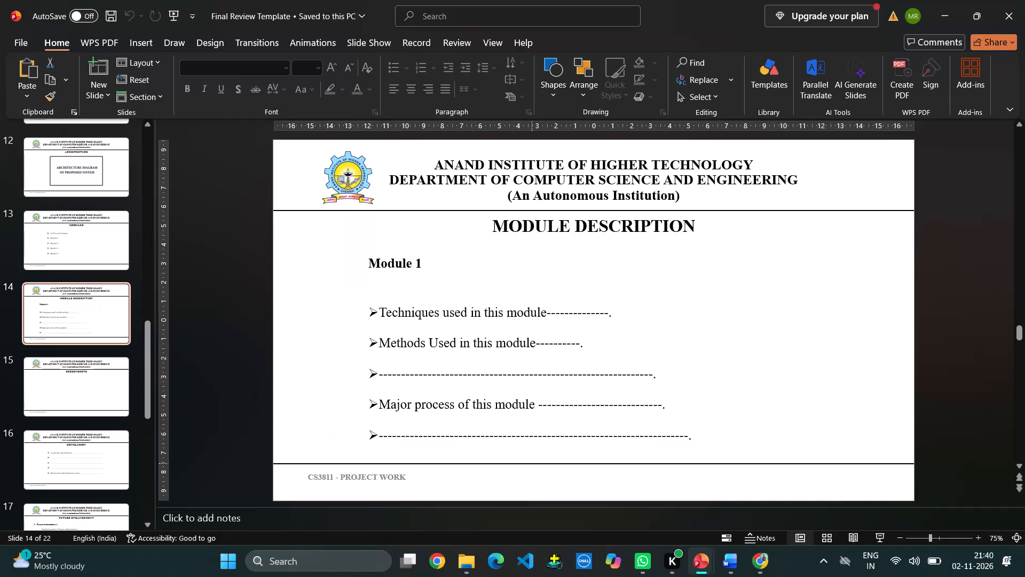
pyautogui.click(754, 564)
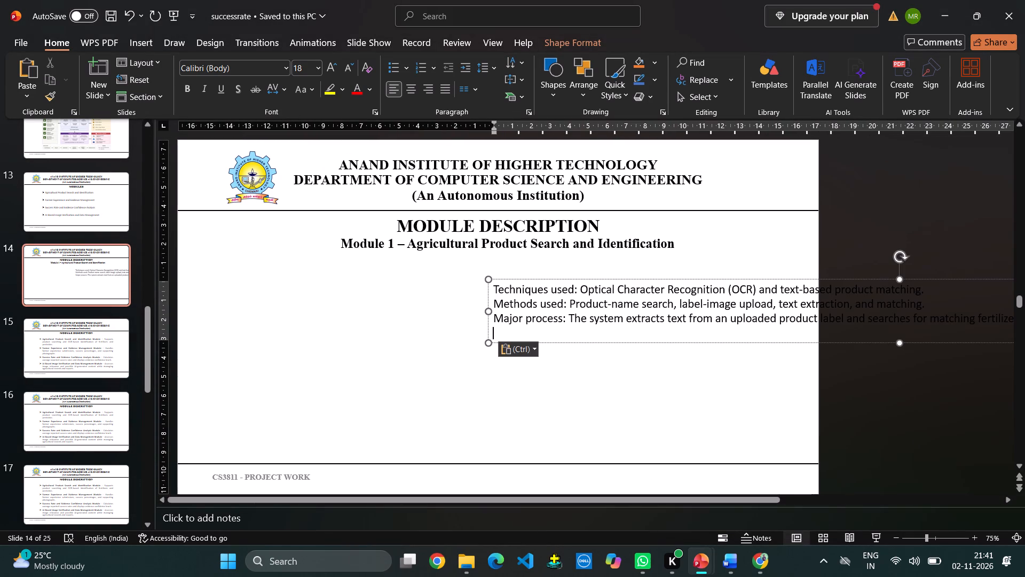
# Move the pasted Module 1 points to the slide's left margin, just below the Module 1 heading.
pyautogui.moveTo(488, 306); pyautogui.dragTo(232, 293)
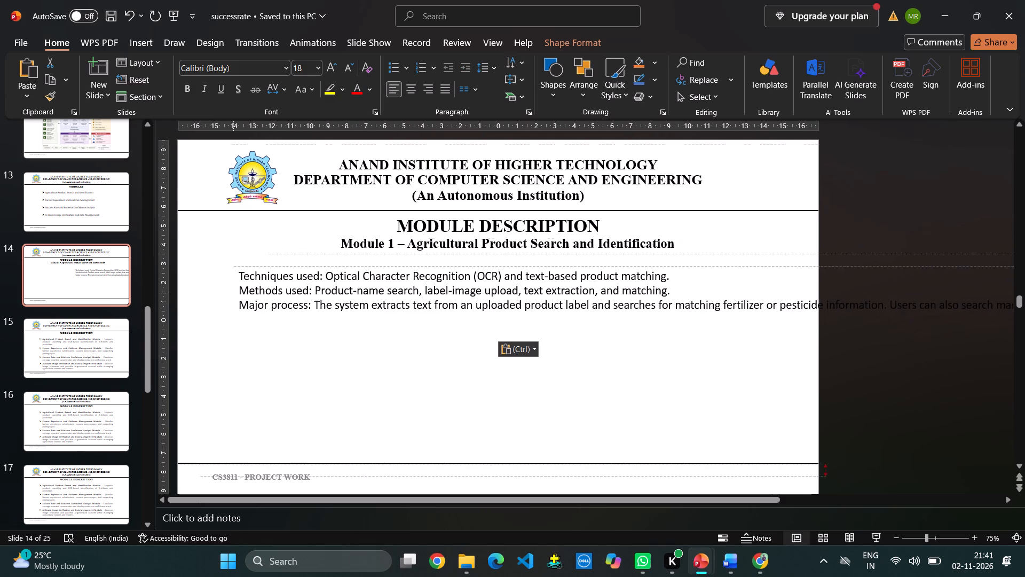
pyautogui.moveTo(232, 293); pyautogui.dragTo(227, 294)
pyautogui.scroll(-1, 515, 396)
pyautogui.scroll(2, 516, 394)
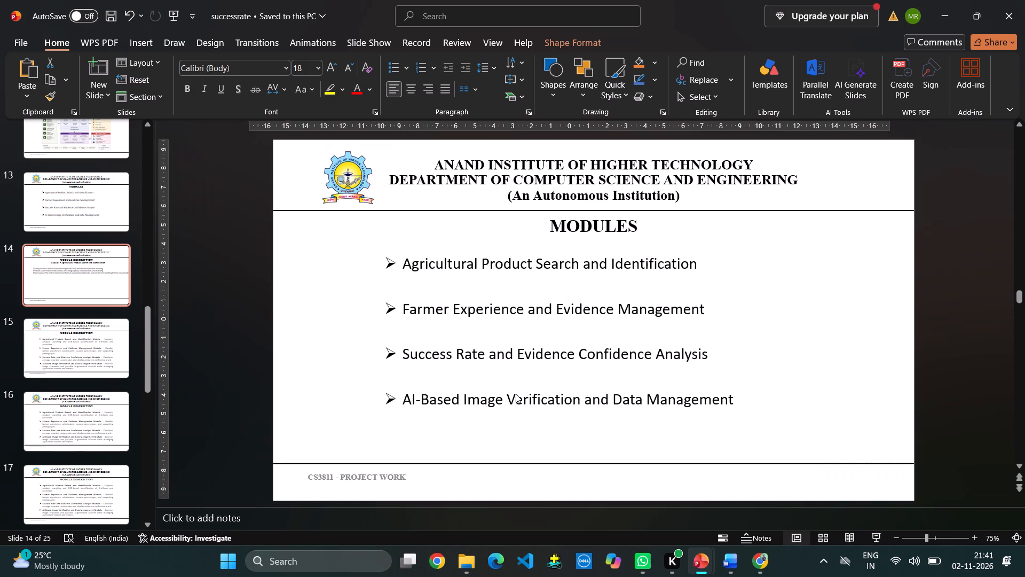
pyautogui.scroll(-1, 556, 368)
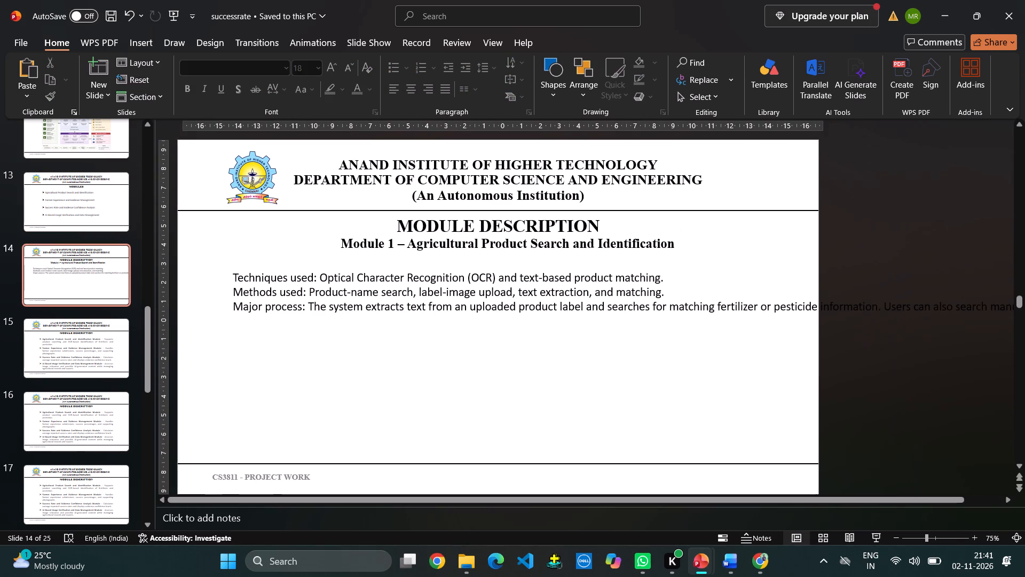
# Justify the "Methods used" line in the Module 1 points text box.
pyautogui.click(551, 297)
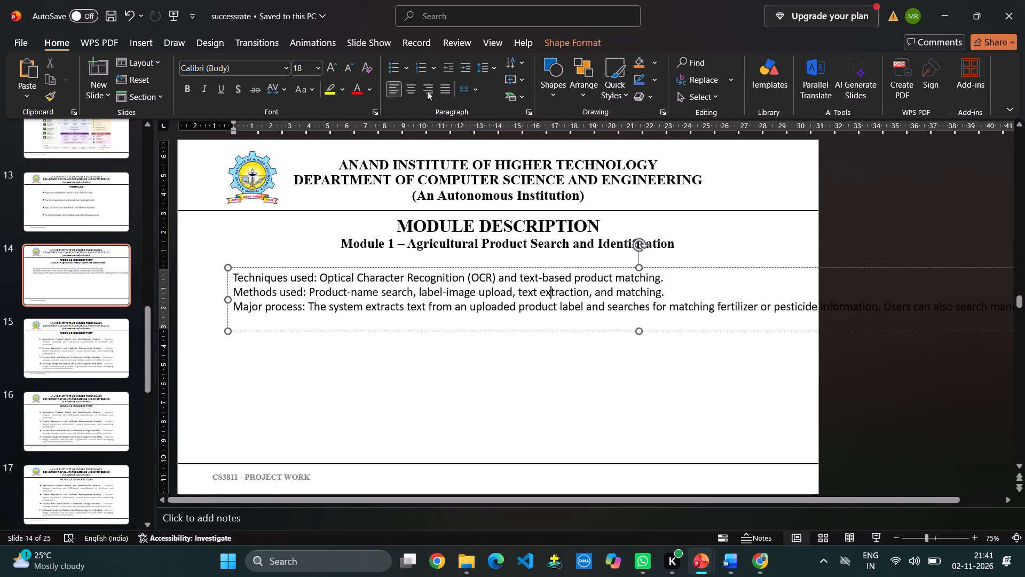
pyautogui.click(447, 88)
# Narrow the Module 1 points text box so its text wraps within the slide, and place it beneath the Module 1 heading.
pyautogui.moveTo(536, 330); pyautogui.dragTo(259, 345)
pyautogui.moveTo(966, 314); pyautogui.dragTo(677, 305)
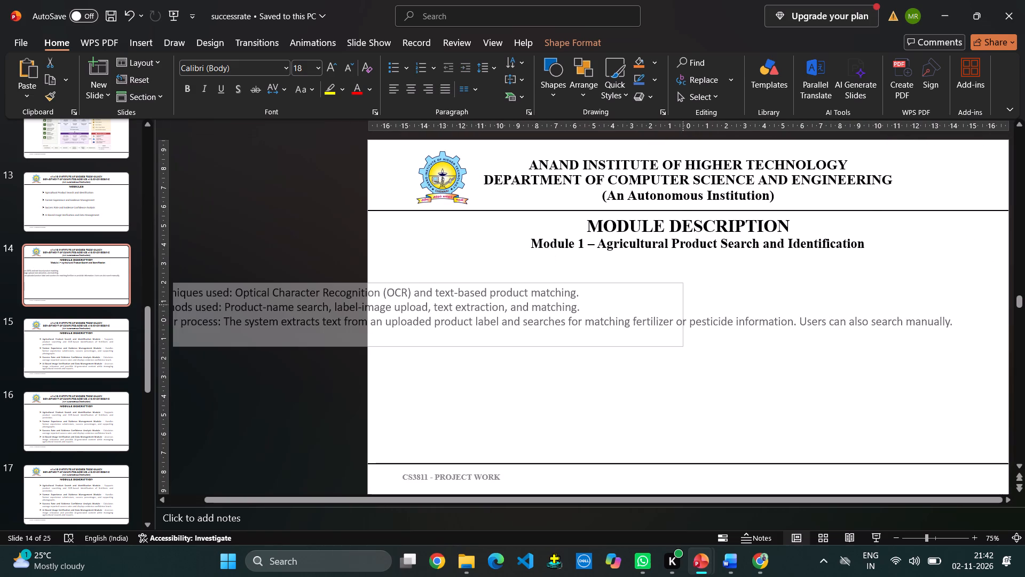
pyautogui.moveTo(677, 305); pyautogui.dragTo(631, 305)
pyautogui.moveTo(445, 361); pyautogui.dragTo(803, 355)
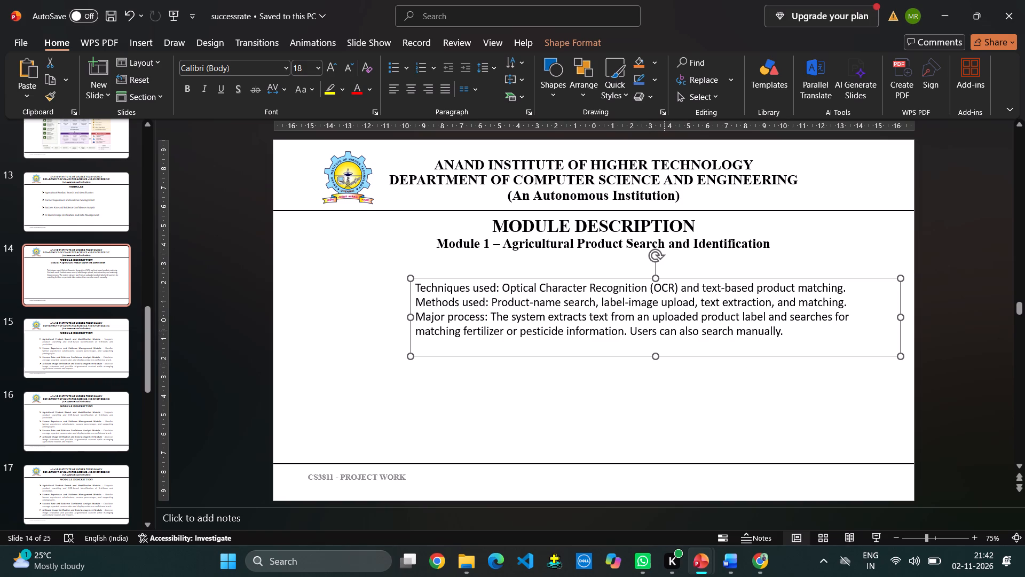
# Give the Module 1 points arrow bullets and shift their text box closer beneath the Module 1 heading, nearer the slide's centre.
pyautogui.click(391, 73)
pyautogui.click(403, 69)
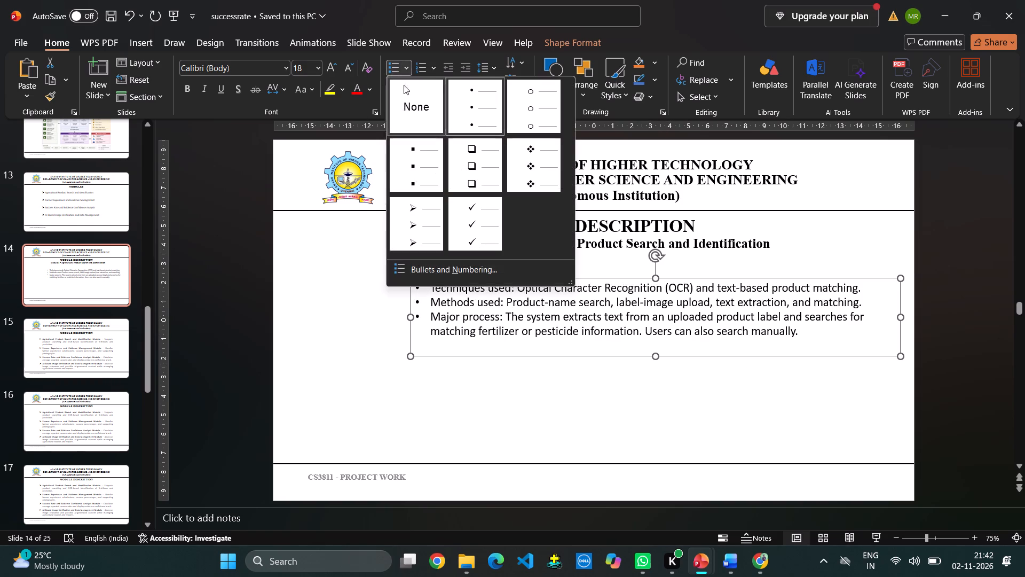
pyautogui.click(414, 217)
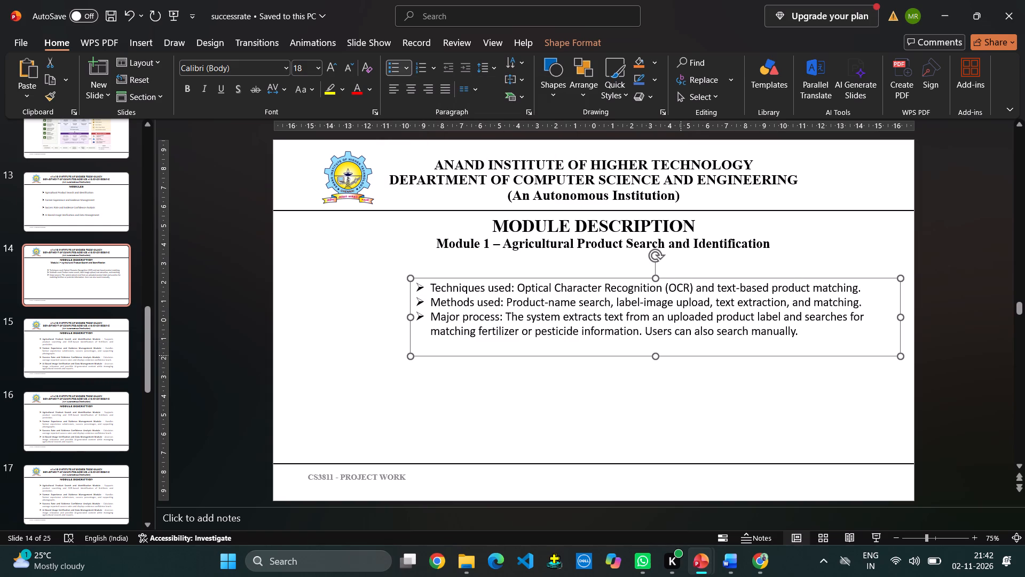
pyautogui.moveTo(681, 355); pyautogui.dragTo(645, 342)
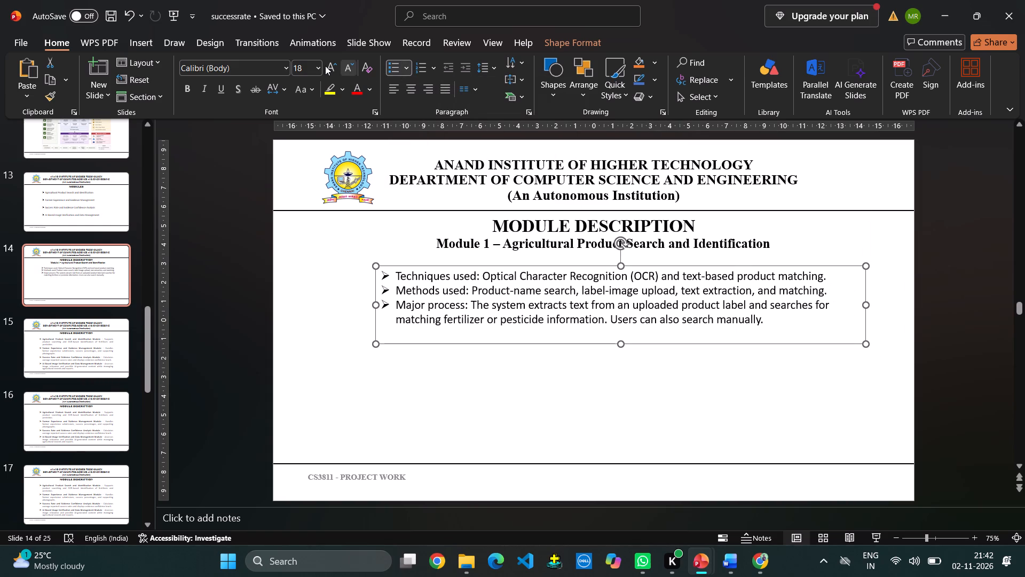
# Delete the empty last line in the Module 1 points text box.
pyautogui.click(408, 302)
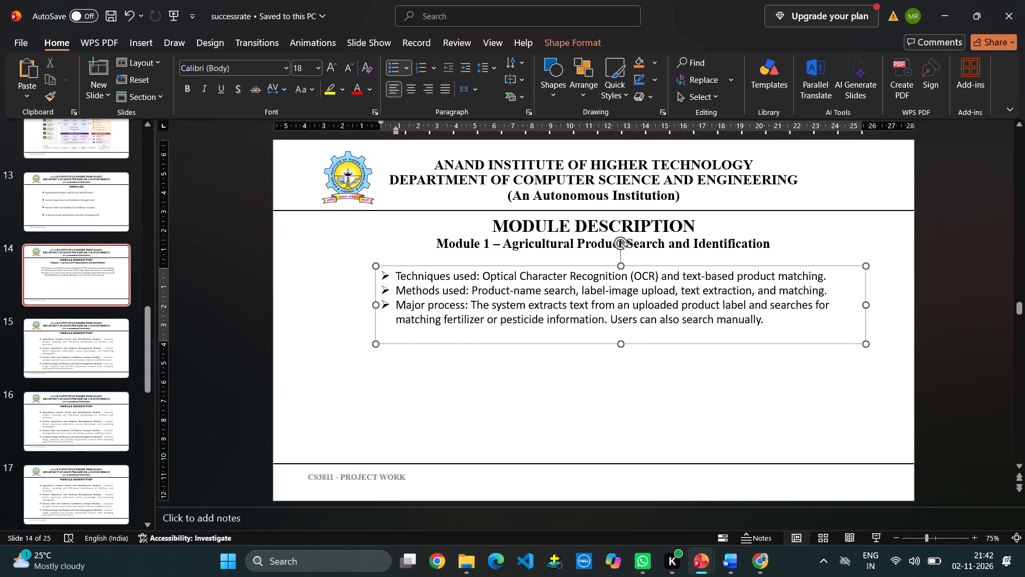
pyautogui.hotkey('ctrl', 'a')
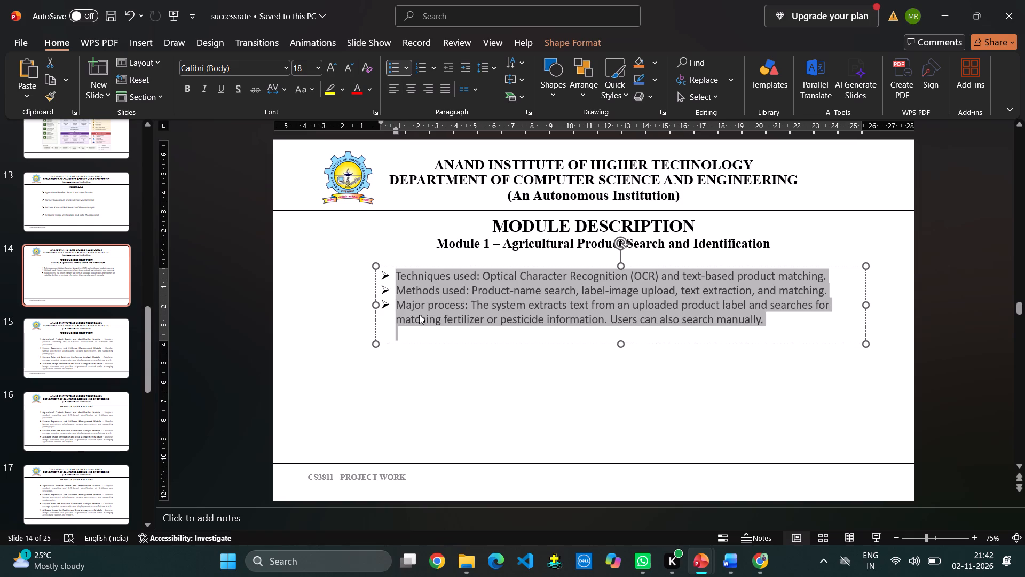
pyautogui.click(422, 330)
pyautogui.press('BackSpace')
pyautogui.press('BackSpace')
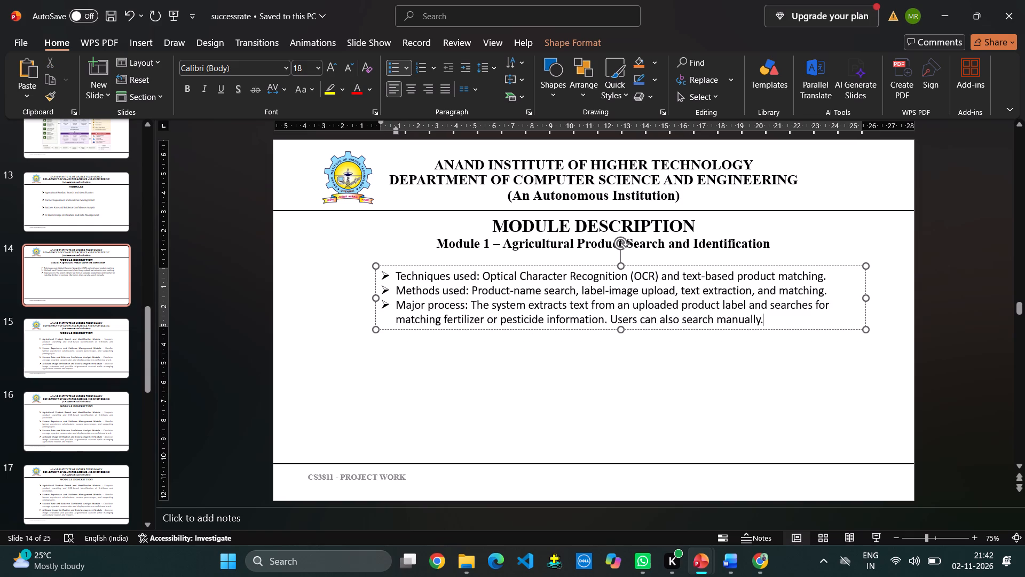
# Set all the text of the Module 1 points to font size 20.
pyautogui.click(444, 314)
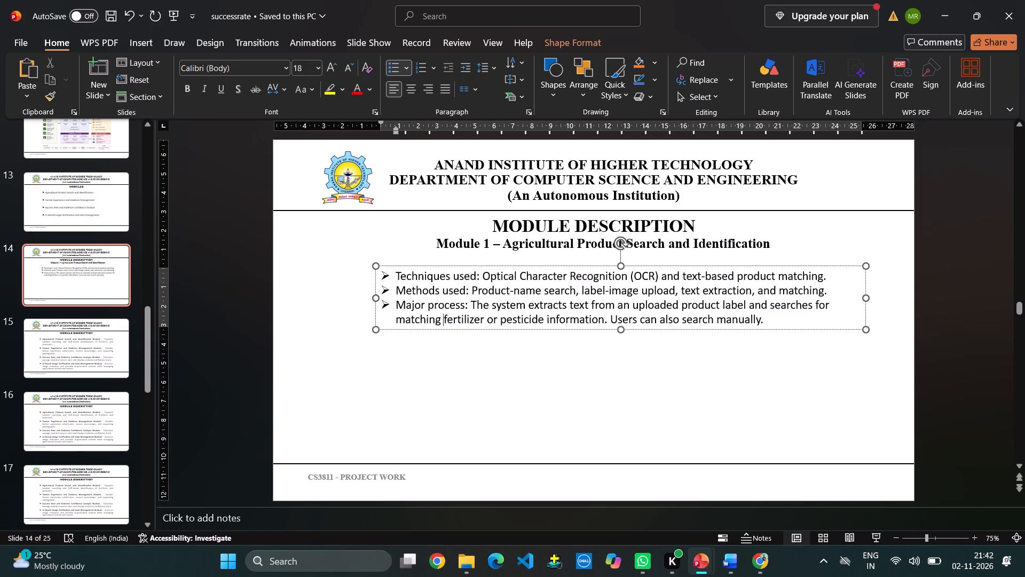
pyautogui.hotkey('ctrl', 'a')
pyautogui.hotkey('ctrl', 'c')
pyautogui.keyDown('ctrl'); pyautogui.click(445, 311); pyautogui.keyUp('ctrl')
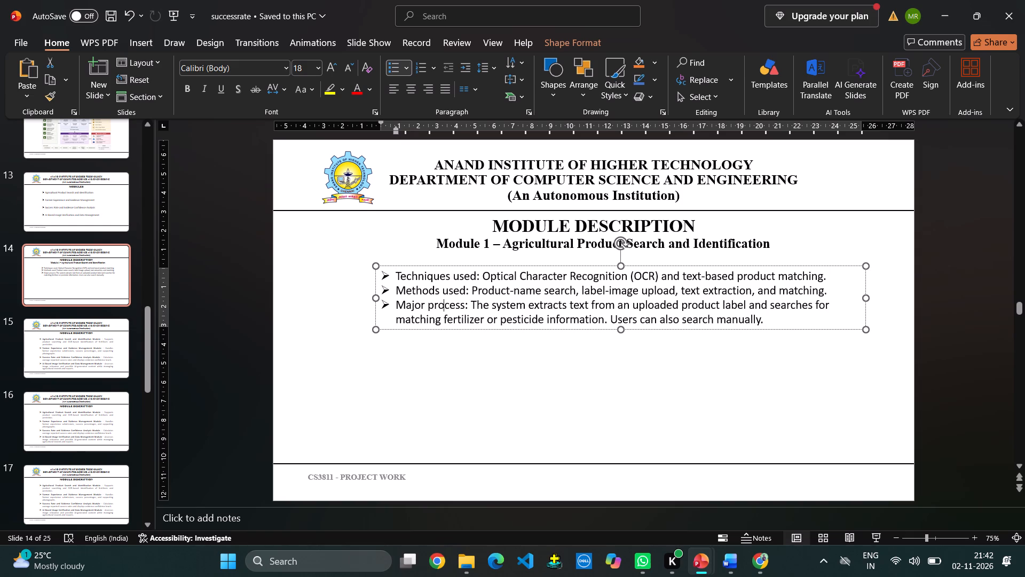
pyautogui.keyDown('ctrl'); pyautogui.click(445, 305); pyautogui.keyUp('ctrl')
pyautogui.hotkey('ctrl', 'a')
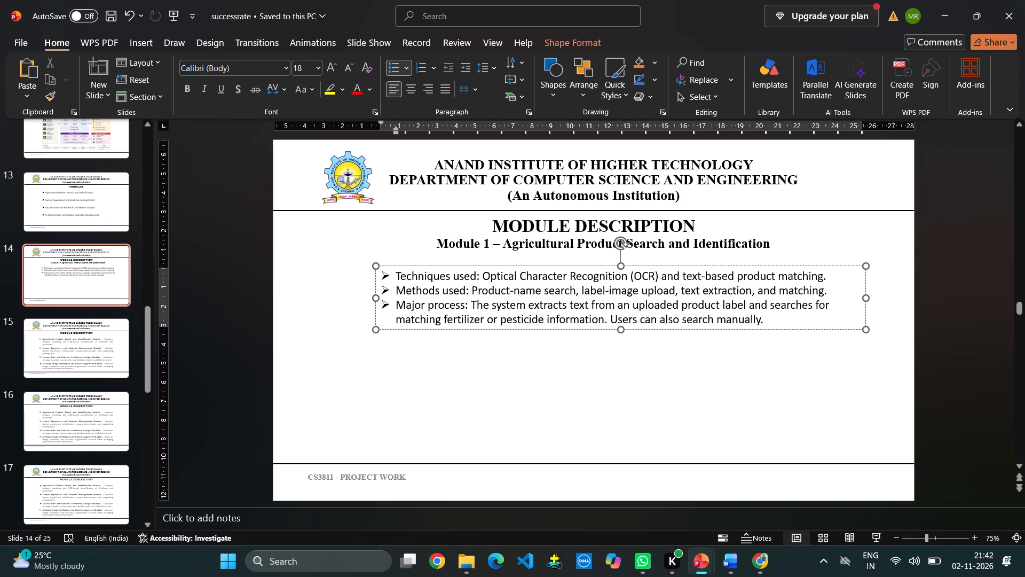
pyautogui.click(447, 302)
pyautogui.hotkey('ctrl', 'a')
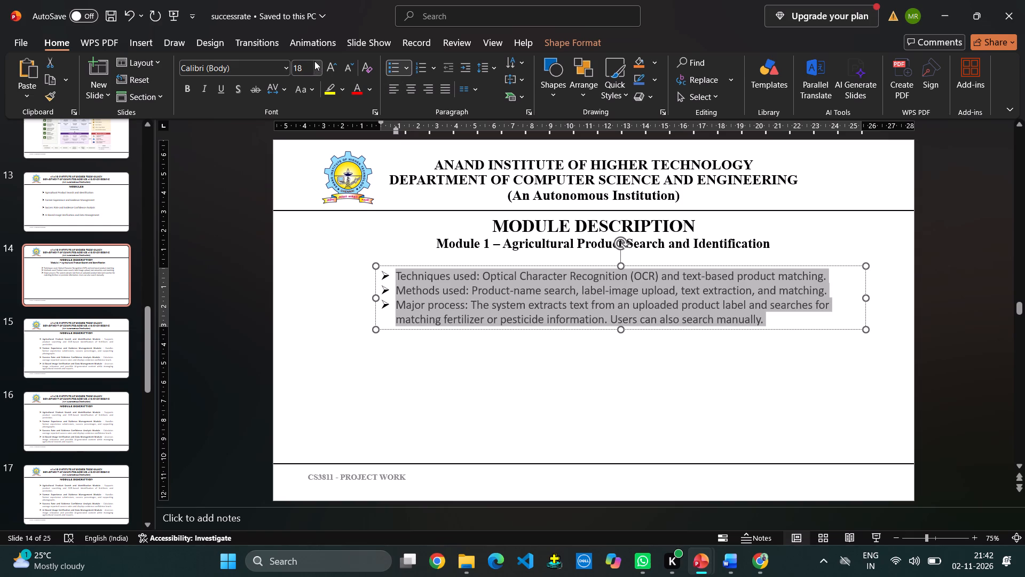
pyautogui.click(316, 64)
pyautogui.click(316, 232)
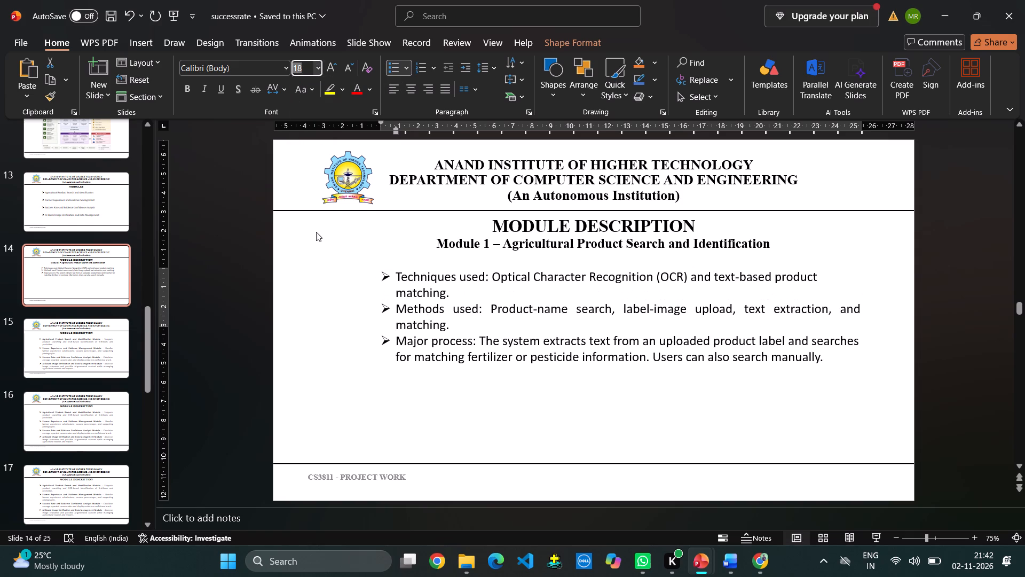
# Justify all the Module 1 points and set their line spacing to 1.5.
pyautogui.click(444, 88)
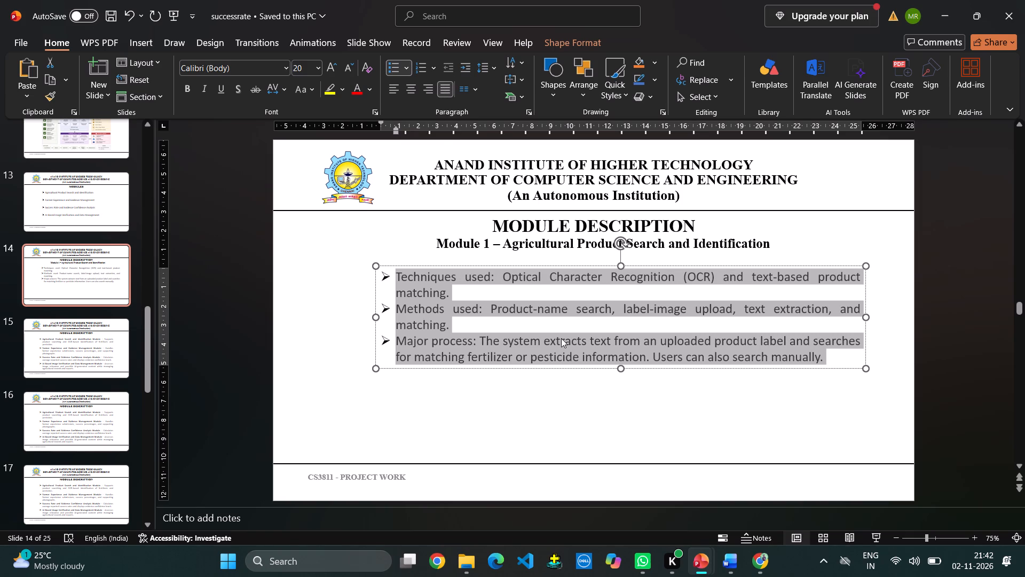
pyautogui.click(482, 67)
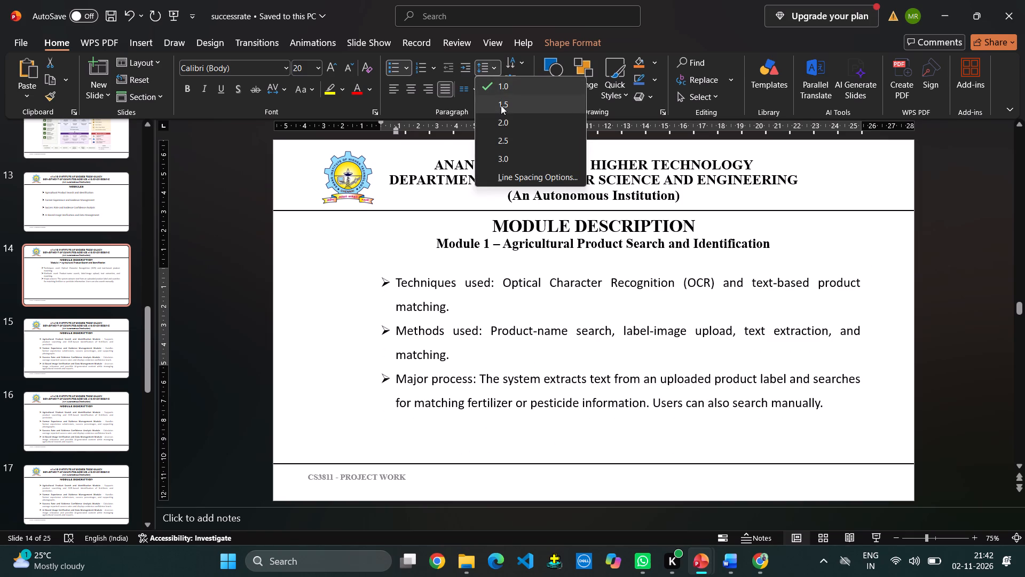
pyautogui.click(501, 105)
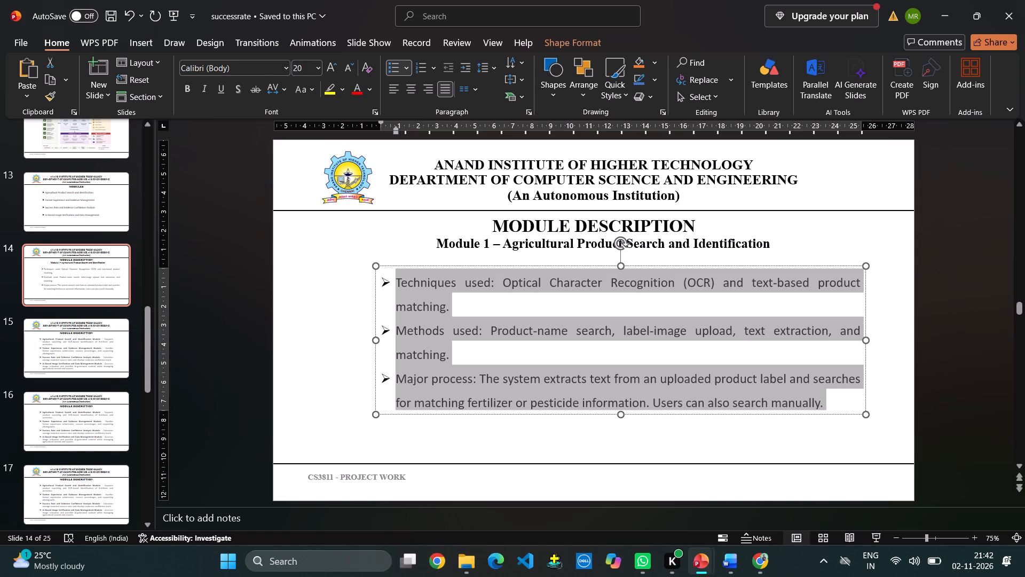
# Widen the Module 1 points text box slightly by extending its left edge.
pyautogui.click(819, 246)
pyautogui.click(698, 362)
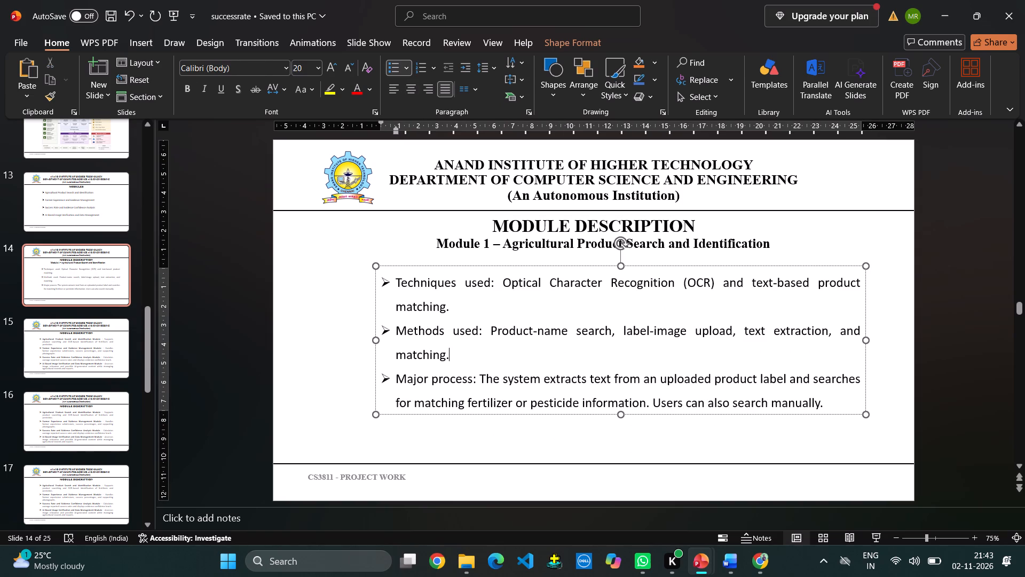
pyautogui.moveTo(379, 342); pyautogui.dragTo(362, 337)
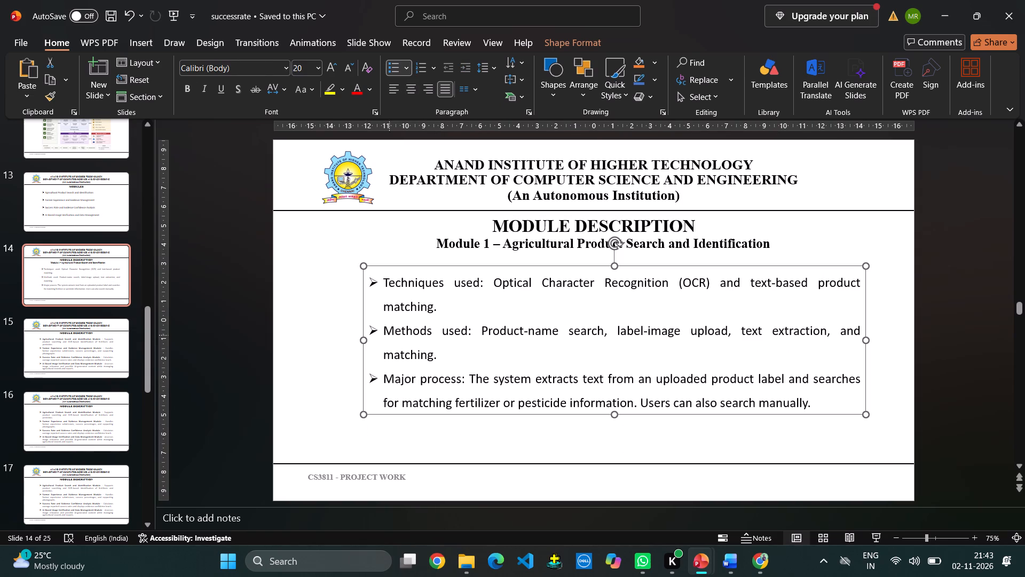
# Nudge the Module 1 heading down so it sits between the Module Description title and the bulleted points.
pyautogui.click(833, 233)
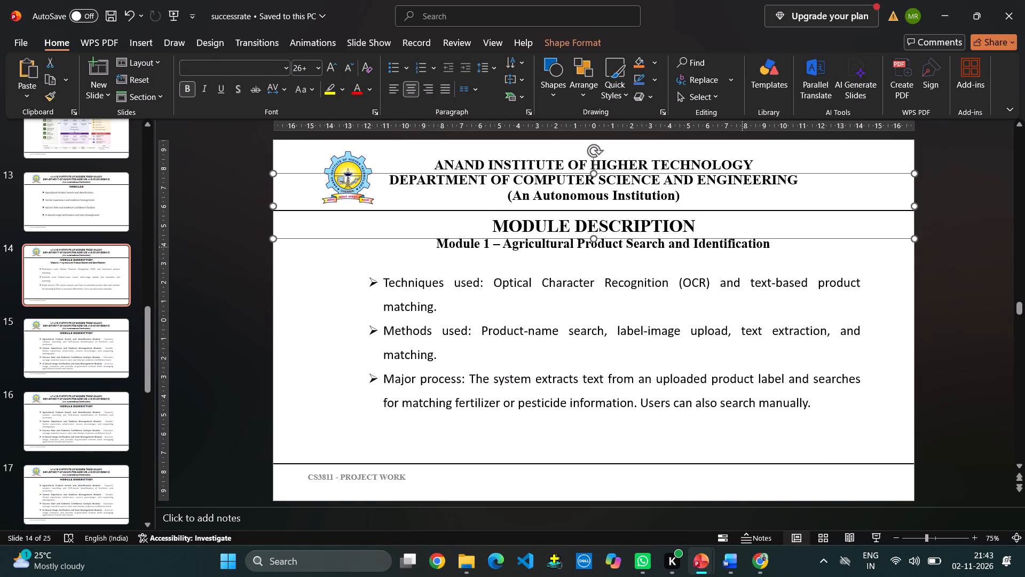
pyautogui.click(739, 267)
pyautogui.click(732, 243)
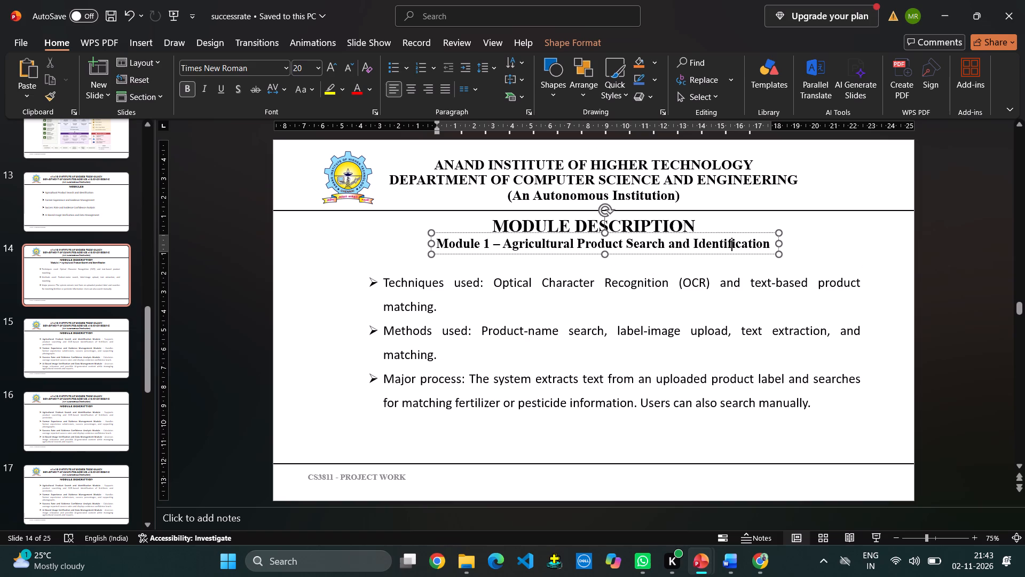
pyautogui.press('Down')
pyautogui.press('Down')
pyautogui.click(694, 255)
pyautogui.press('Down')
pyautogui.press('Down')
pyautogui.press('Down')
pyautogui.press('Down')
pyautogui.press('Down')
pyautogui.press('Down')
pyautogui.press('Down')
pyautogui.press('Down')
pyautogui.press('Down')
pyautogui.press('Down')
pyautogui.press('Down')
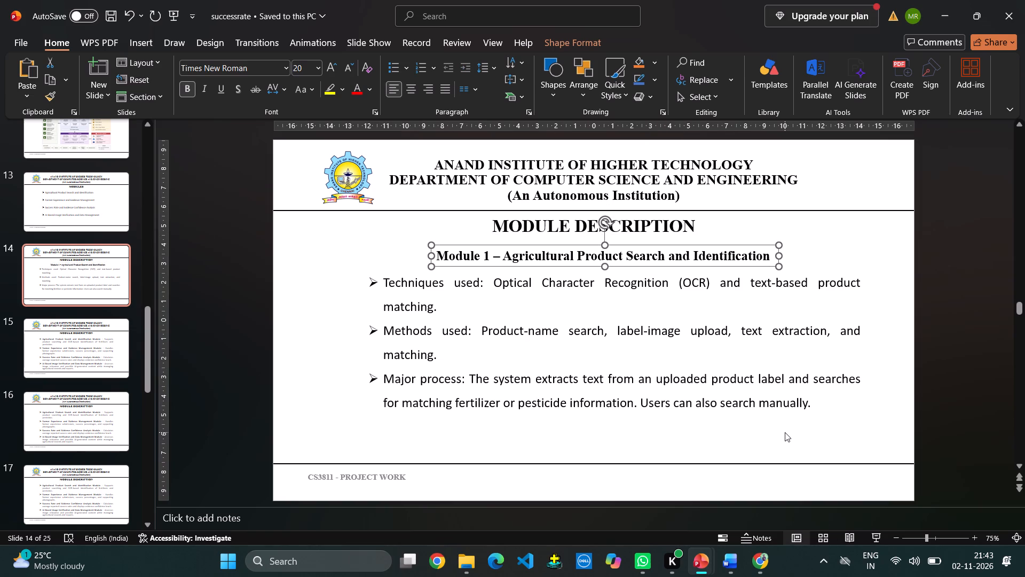
pyautogui.click(785, 432)
pyautogui.click(712, 258)
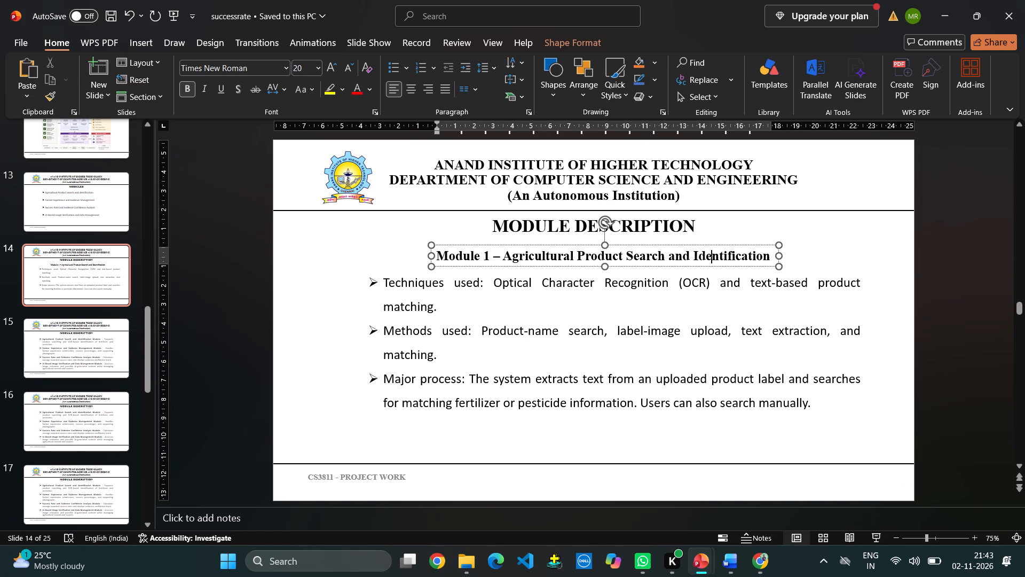
pyautogui.click(717, 244)
pyautogui.press('Up')
pyautogui.press('Up')
pyautogui.press('Up')
pyautogui.press('Up')
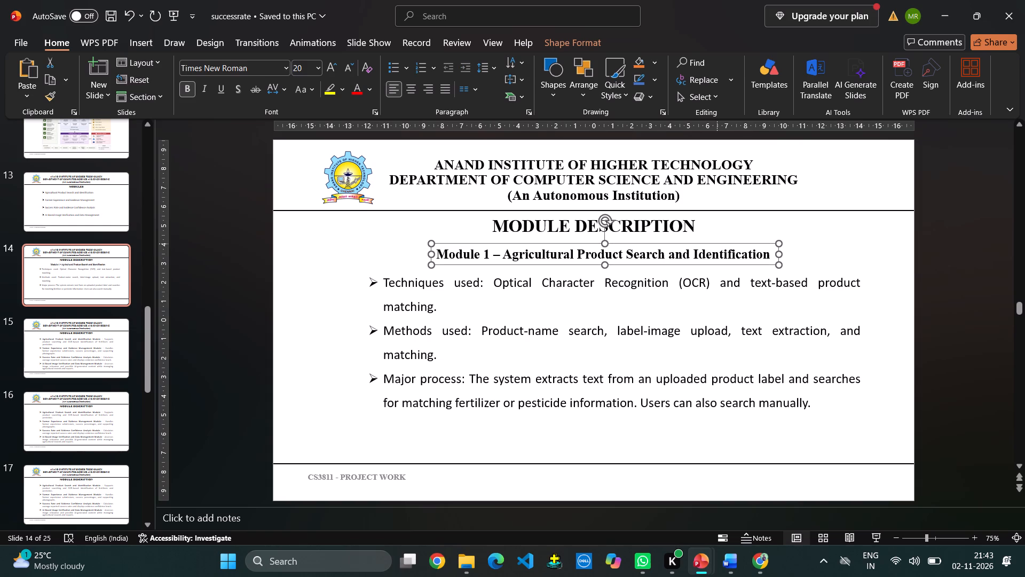
pyautogui.click(778, 430)
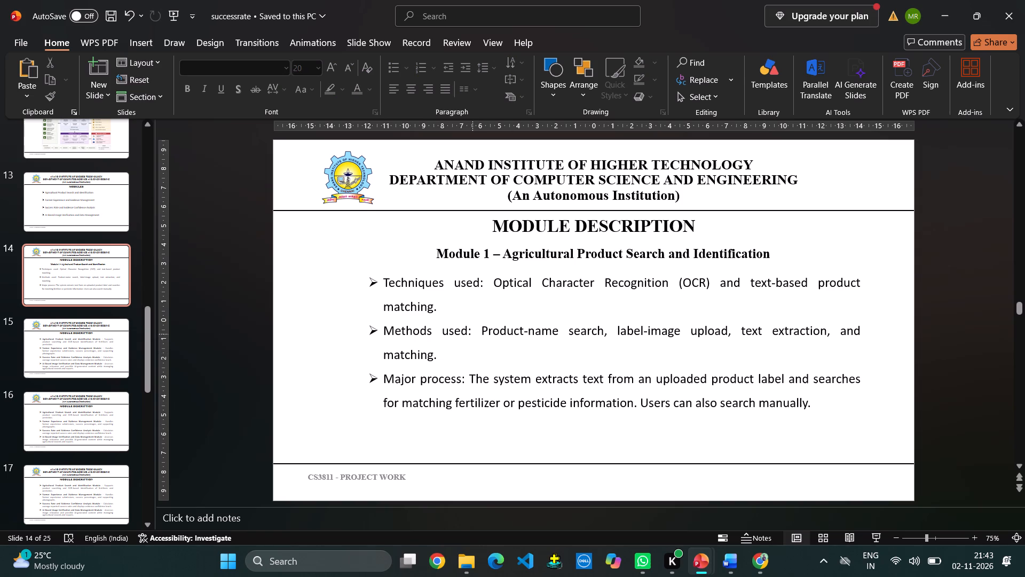
# Bold the labels "Techniques used:", "Methods used:" and "Major process:" in the Module 1 points.
pyautogui.moveTo(383, 282); pyautogui.dragTo(429, 297)
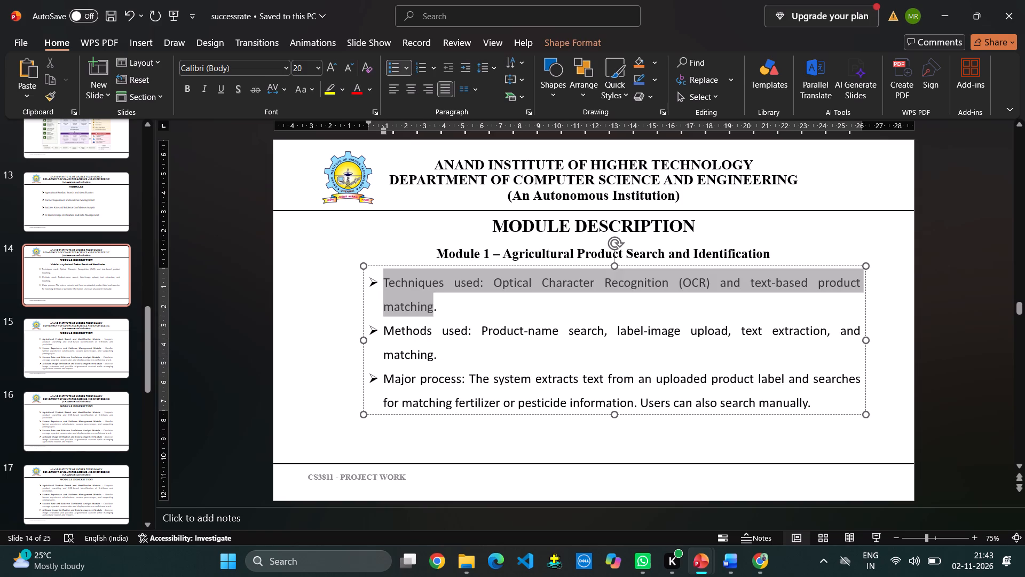
pyautogui.moveTo(429, 297); pyautogui.dragTo(482, 284)
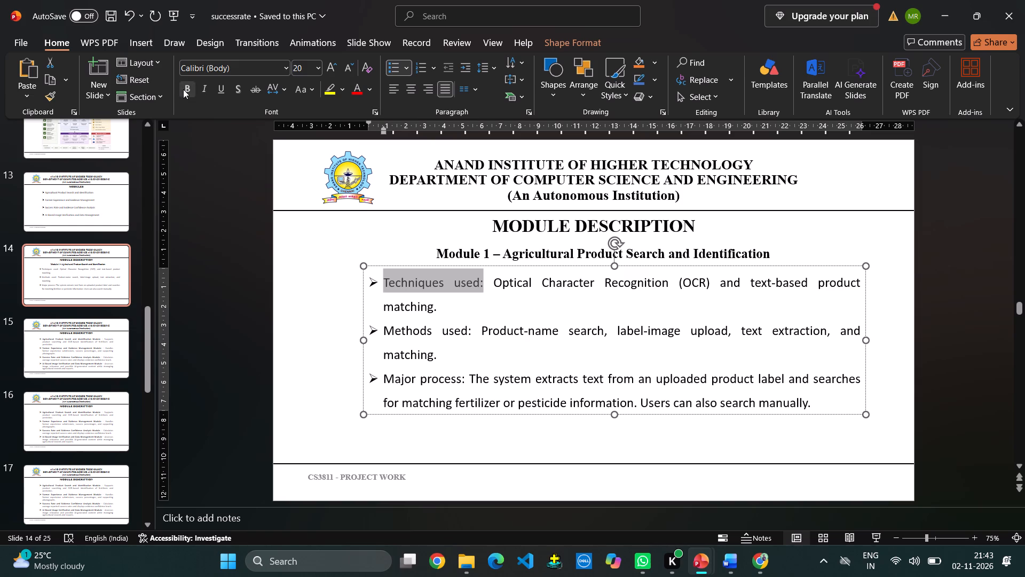
pyautogui.click(183, 89)
pyautogui.moveTo(383, 326); pyautogui.dragTo(424, 333)
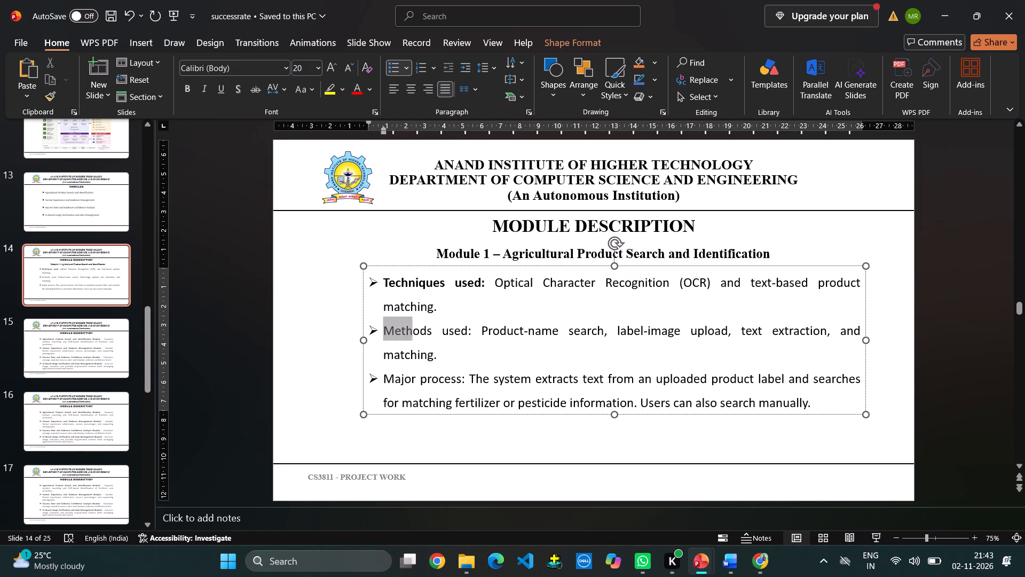
pyautogui.moveTo(424, 333); pyautogui.dragTo(471, 331)
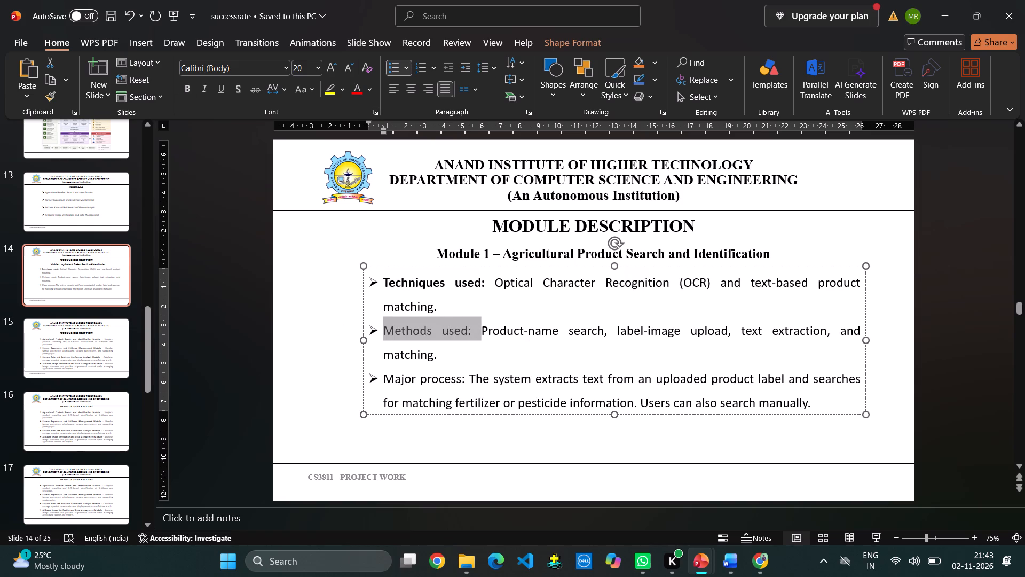
pyautogui.moveTo(471, 331); pyautogui.dragTo(470, 331)
pyautogui.click(187, 88)
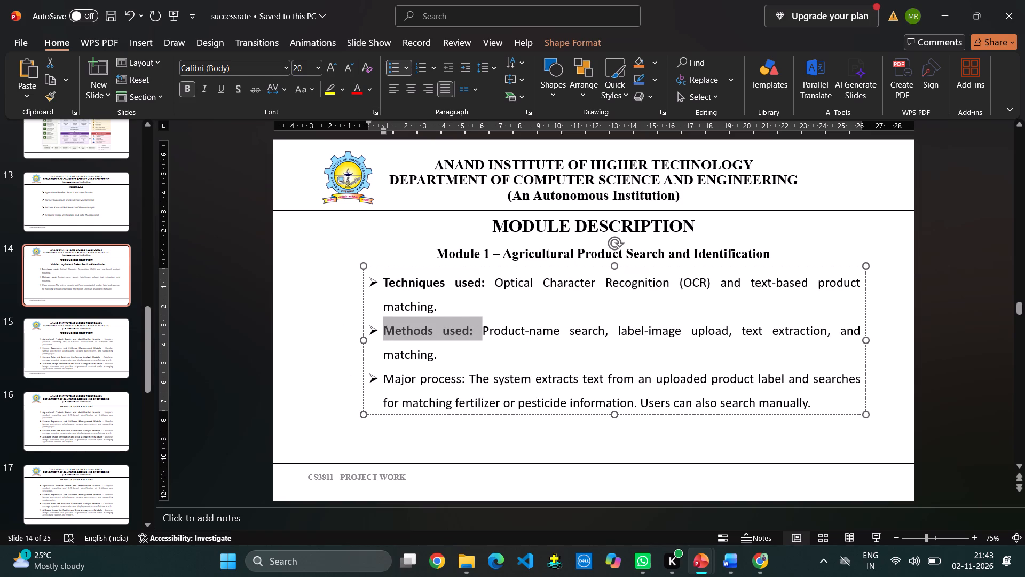
pyautogui.moveTo(384, 376); pyautogui.dragTo(462, 386)
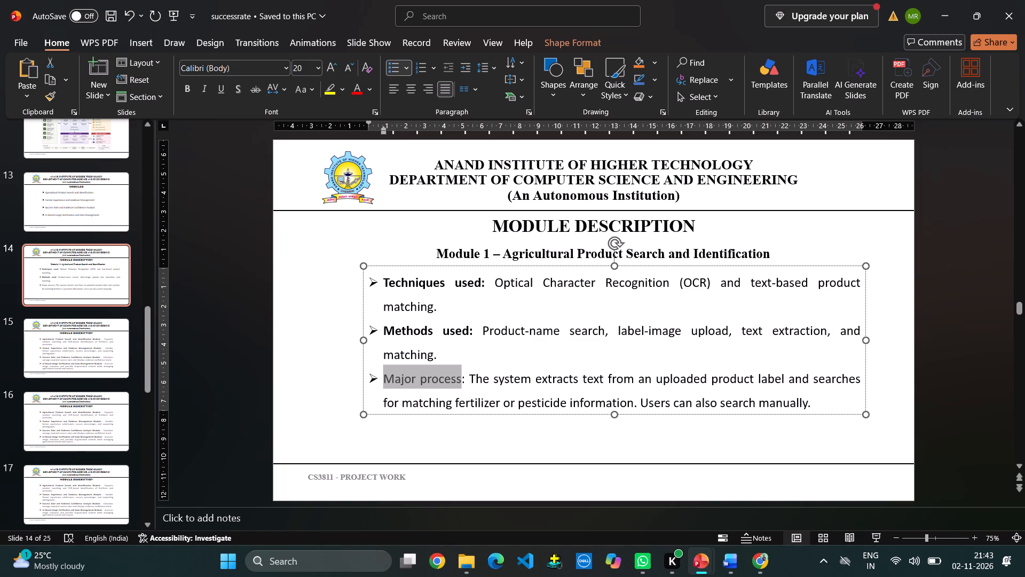
pyautogui.moveTo(462, 386); pyautogui.dragTo(467, 380)
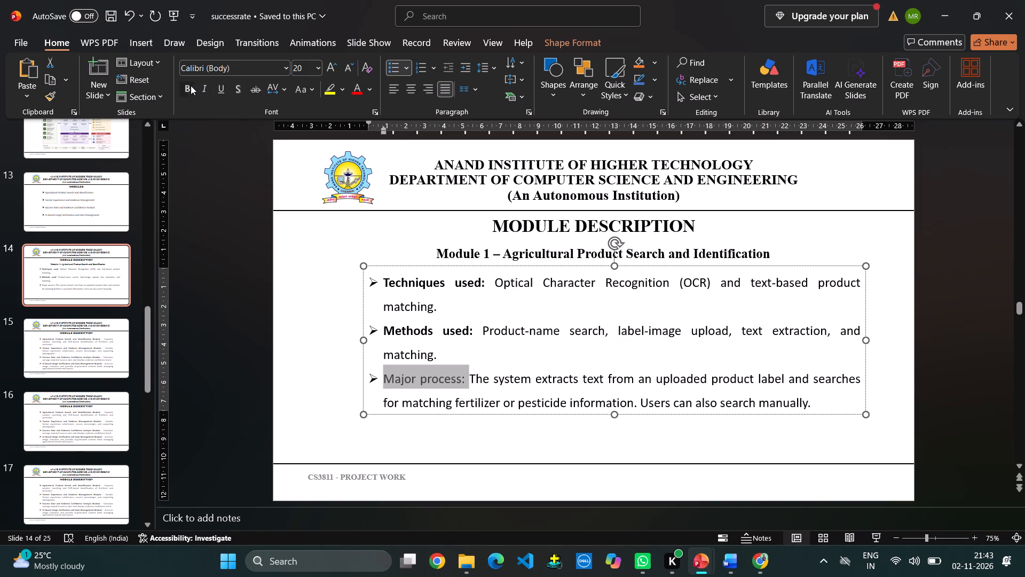
pyautogui.click(191, 85)
pyautogui.click(689, 448)
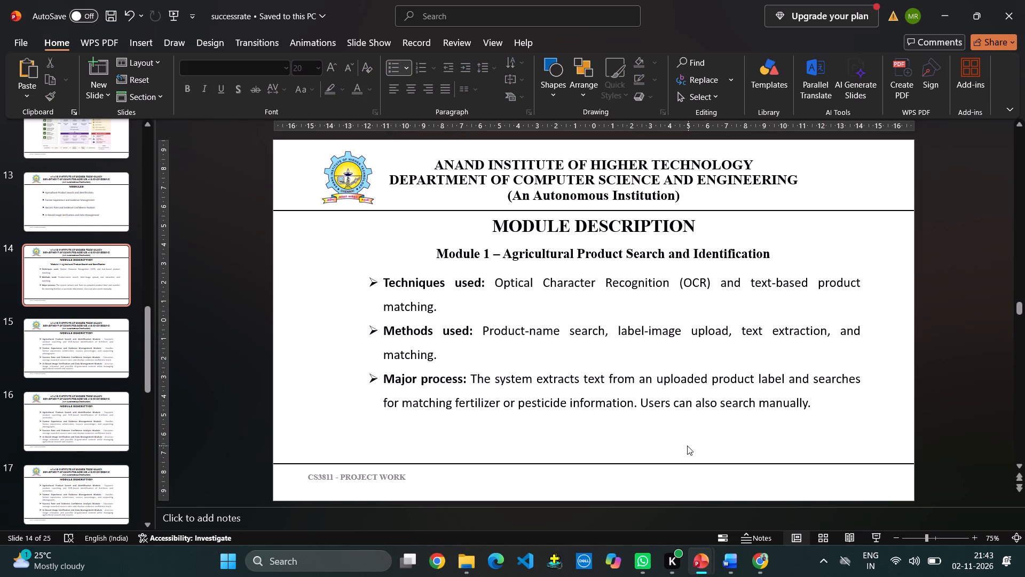
# Remove slide 15, the Module Description copy listing all four modules, that follows the Module 1 slide.
pyautogui.click(80, 340)
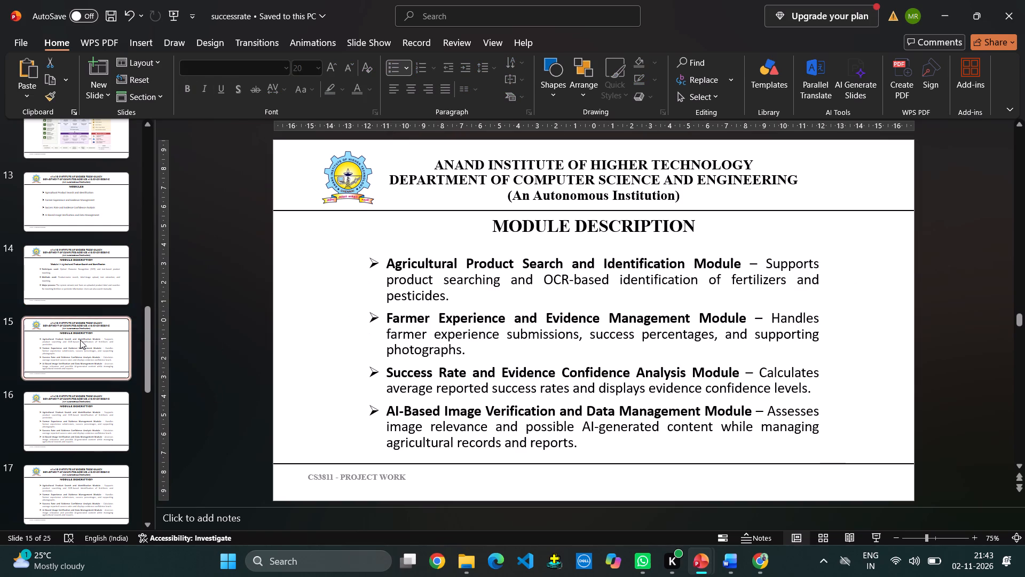
pyautogui.rightClick(325, 347)
pyautogui.click(380, 162)
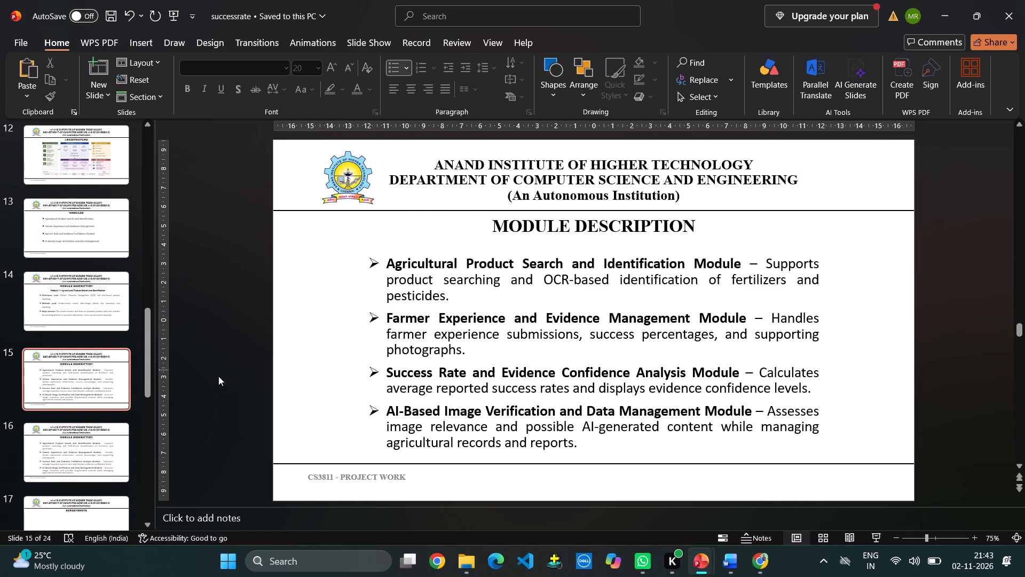
# Delete the two remaining Module Description slides that list all four modules, slides 15 and 16.
pyautogui.rightClick(309, 349)
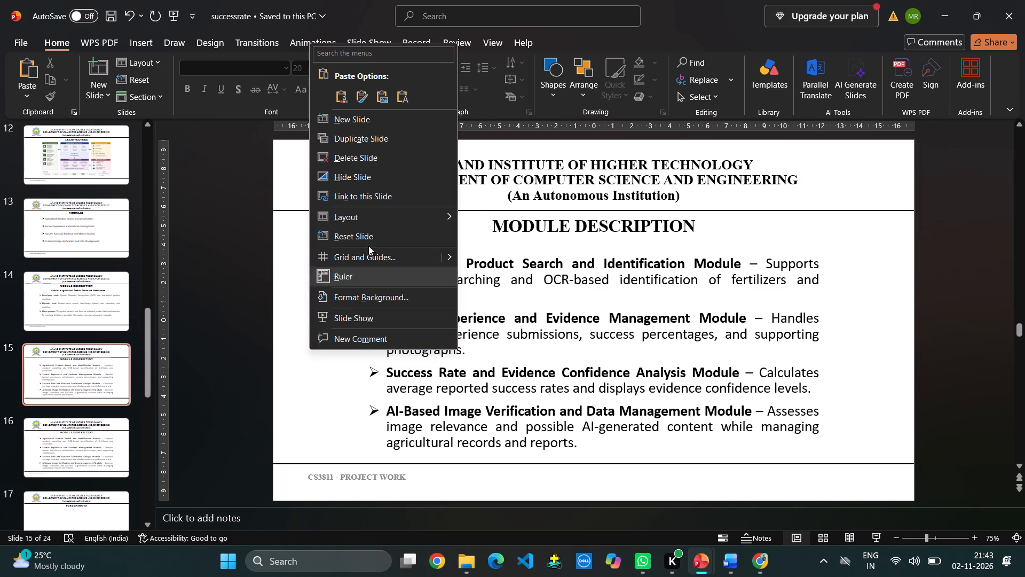
pyautogui.click(364, 159)
pyautogui.rightClick(325, 310)
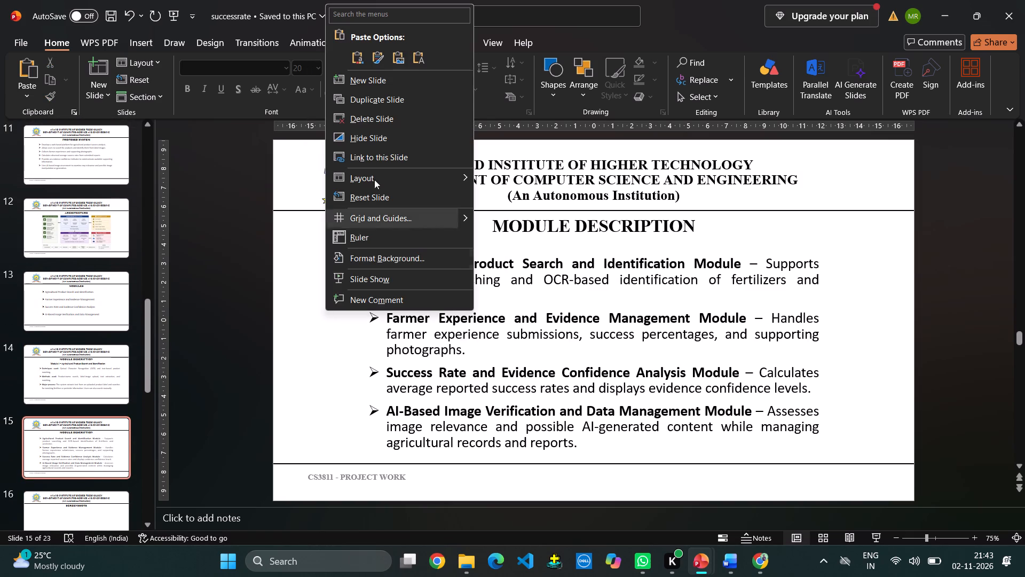
pyautogui.click(375, 125)
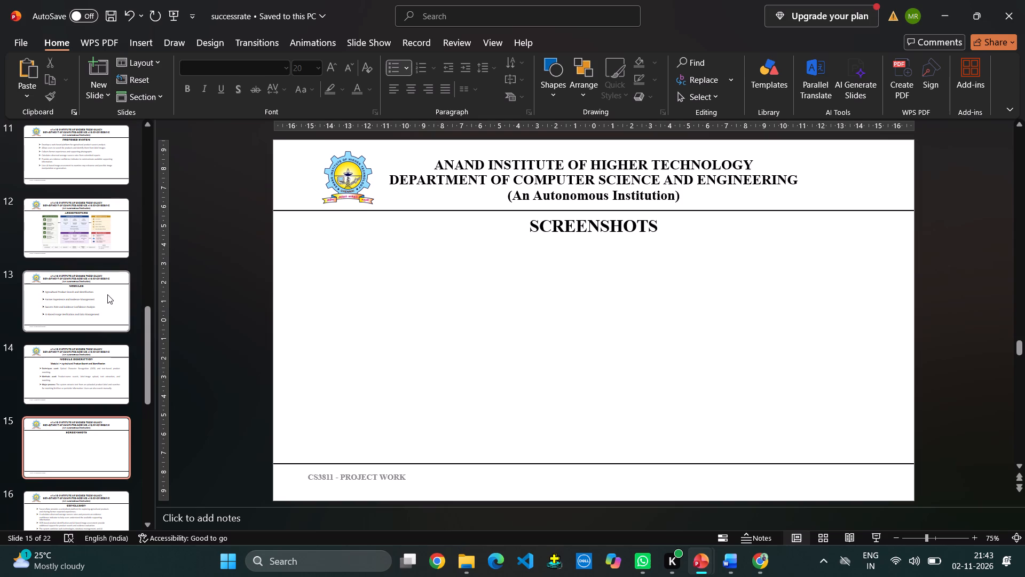
# Narrow the Module 1 points text box on slide 14 by pulling its right edge inward.
pyautogui.click(107, 294)
pyautogui.click(79, 379)
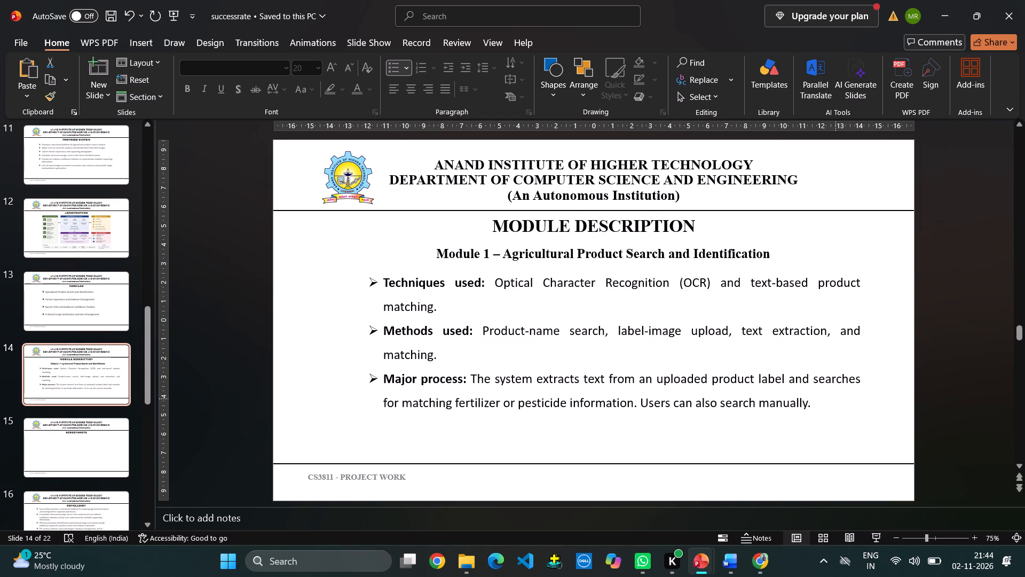
pyautogui.click(816, 347)
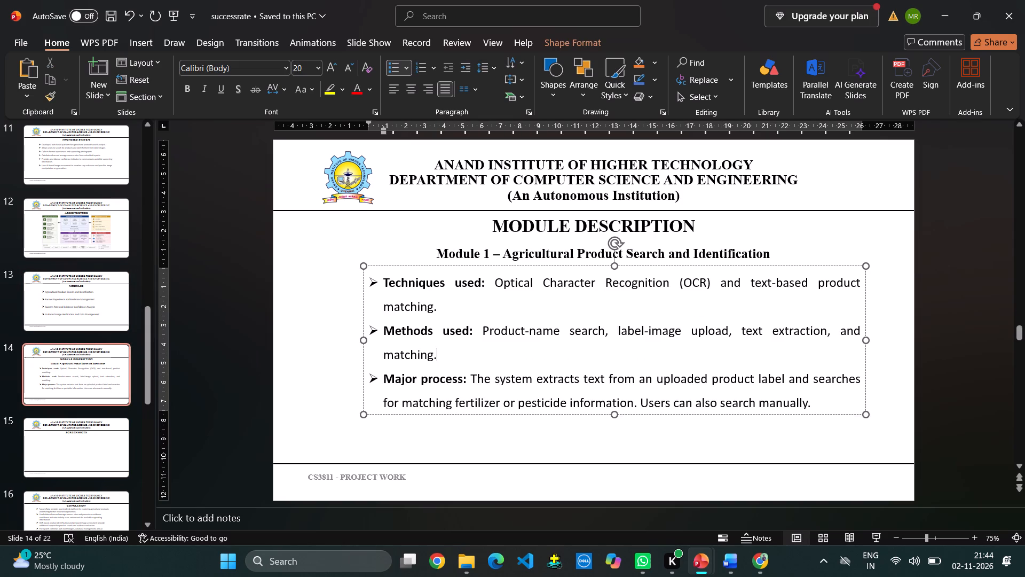
pyautogui.moveTo(866, 341); pyautogui.dragTo(858, 341)
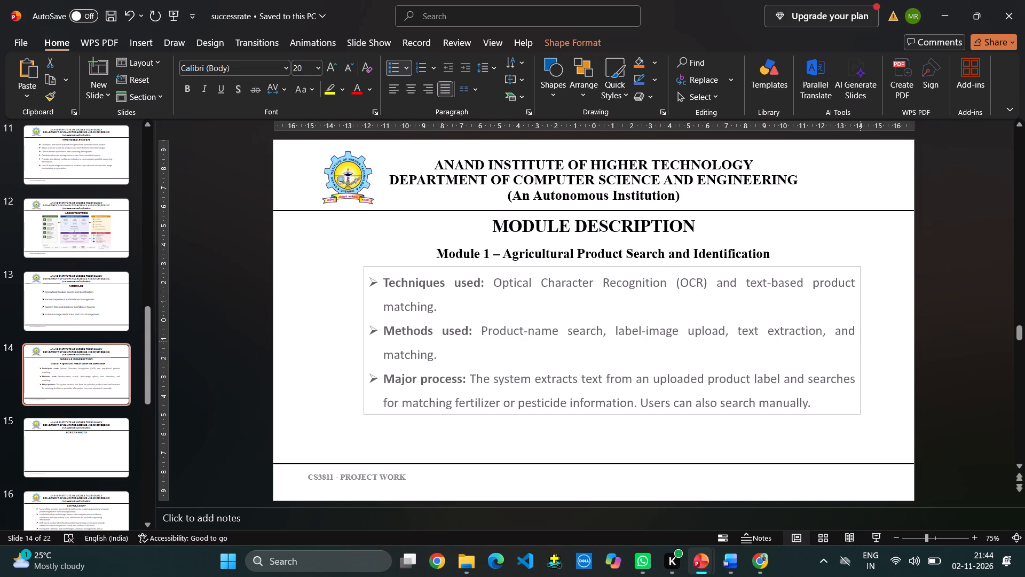
pyautogui.moveTo(858, 341); pyautogui.dragTo(839, 342)
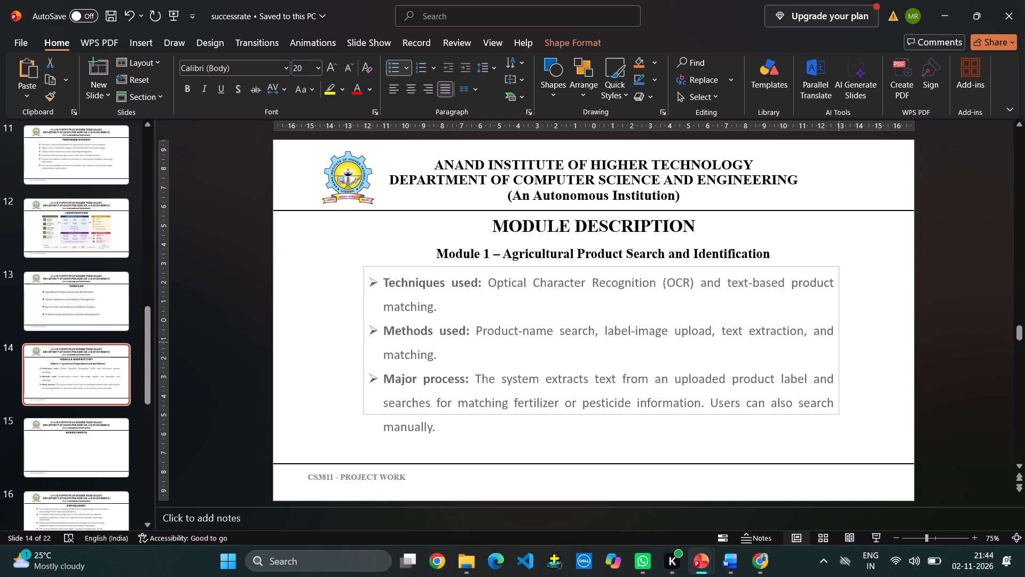
pyautogui.moveTo(839, 342); pyautogui.dragTo(834, 342)
pyautogui.click(868, 362)
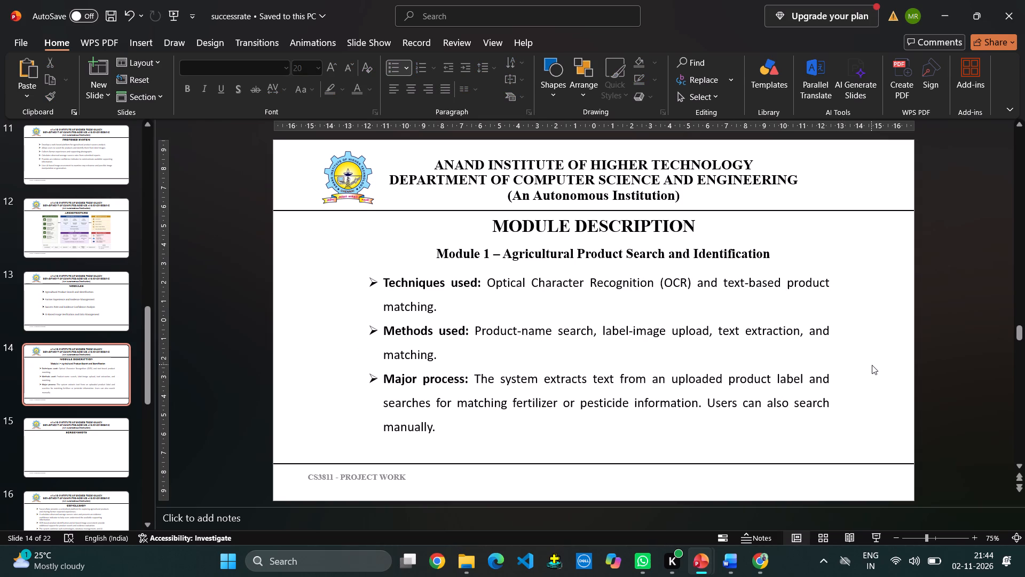
# Duplicate the Module 1 description slide three times to get one slide for each of the four modules.
pyautogui.rightClick(872, 365)
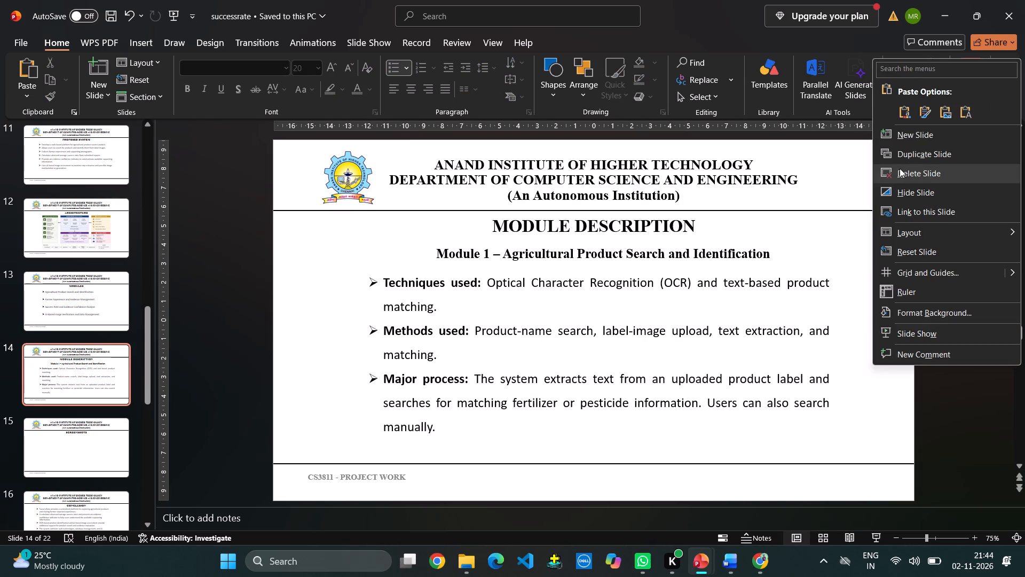
pyautogui.click(900, 161)
pyautogui.rightClick(839, 373)
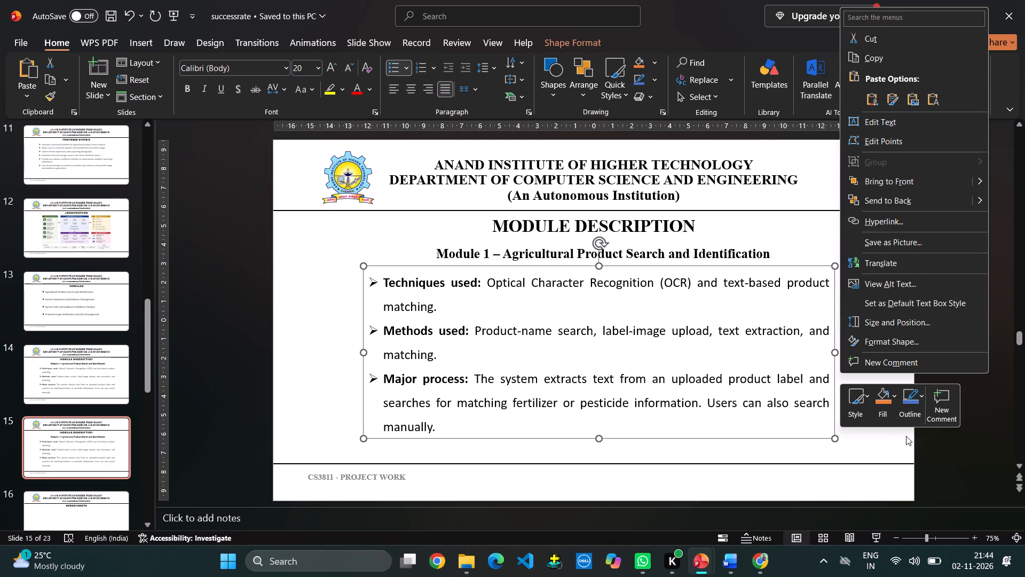
pyautogui.click(893, 440)
pyautogui.click(889, 435)
pyautogui.rightClick(889, 434)
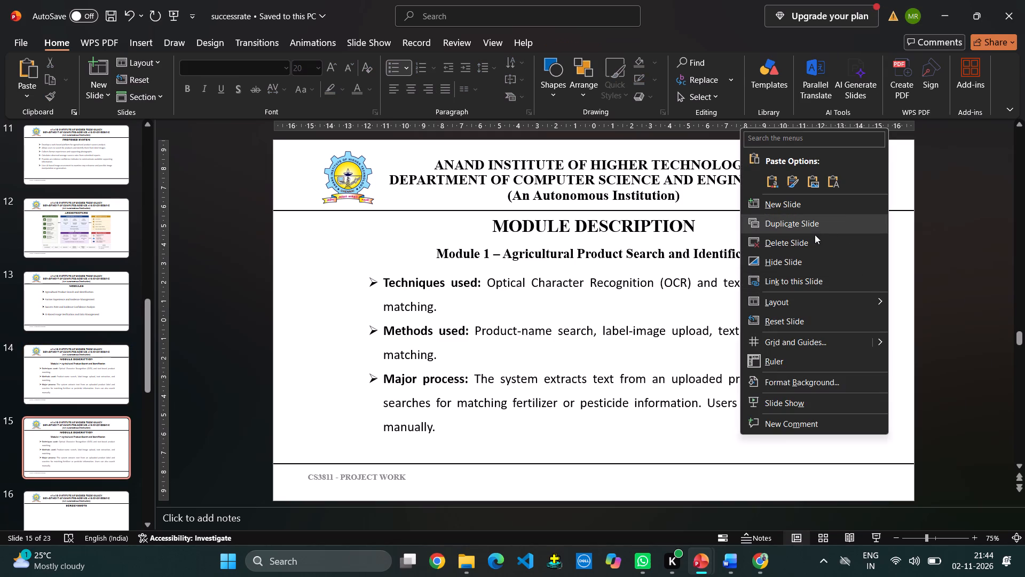
pyautogui.click(813, 228)
pyautogui.rightClick(875, 424)
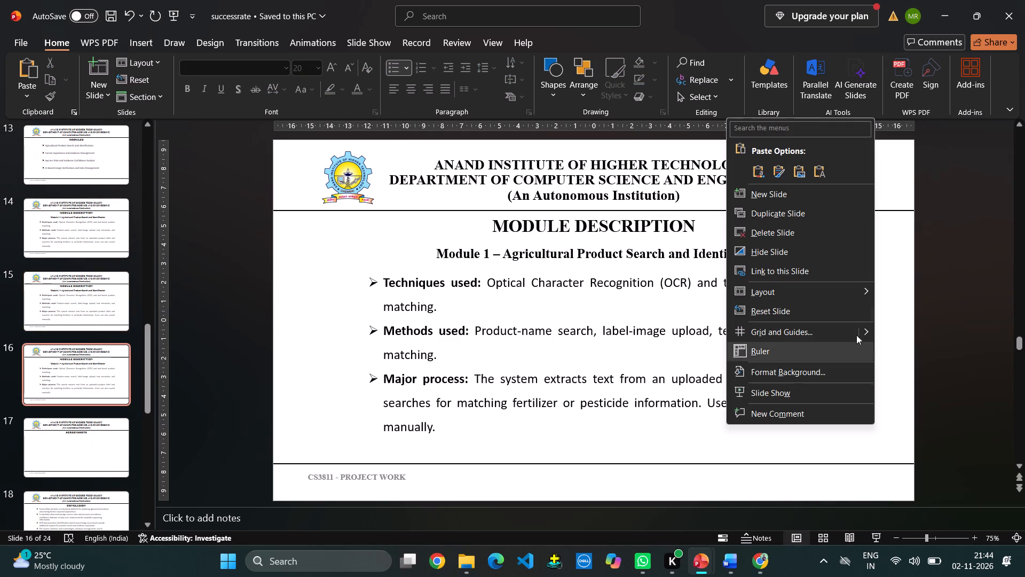
pyautogui.click(809, 216)
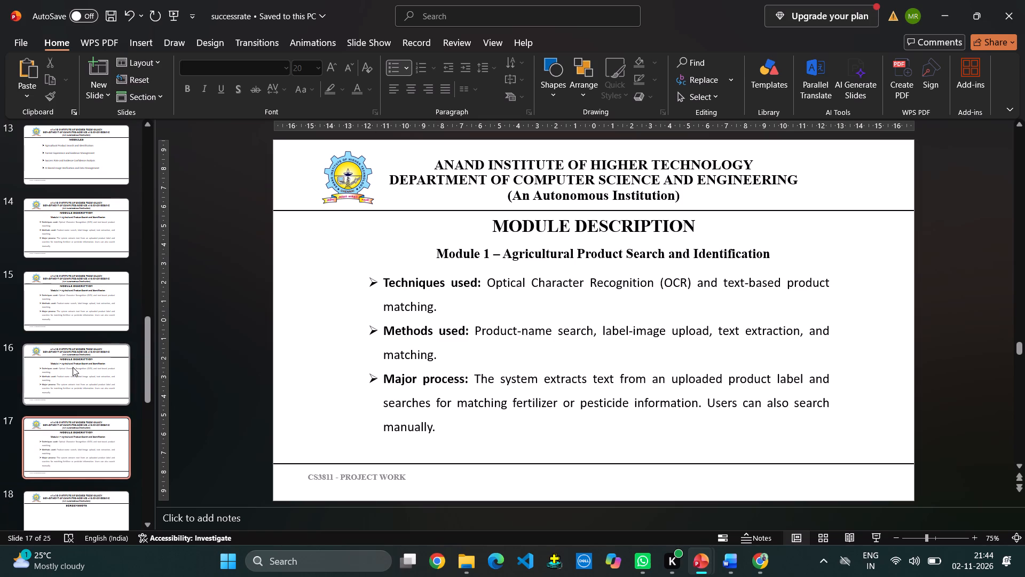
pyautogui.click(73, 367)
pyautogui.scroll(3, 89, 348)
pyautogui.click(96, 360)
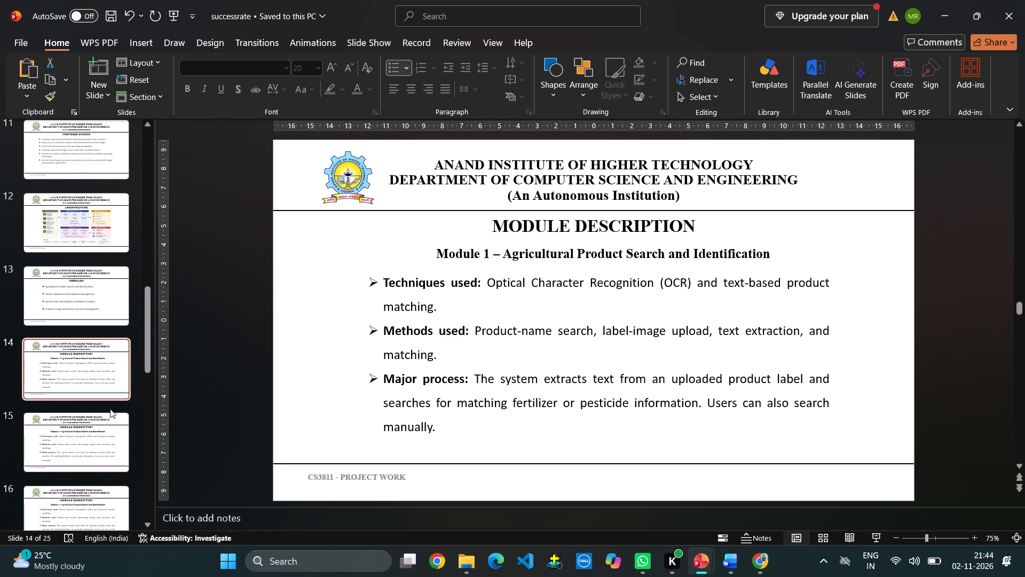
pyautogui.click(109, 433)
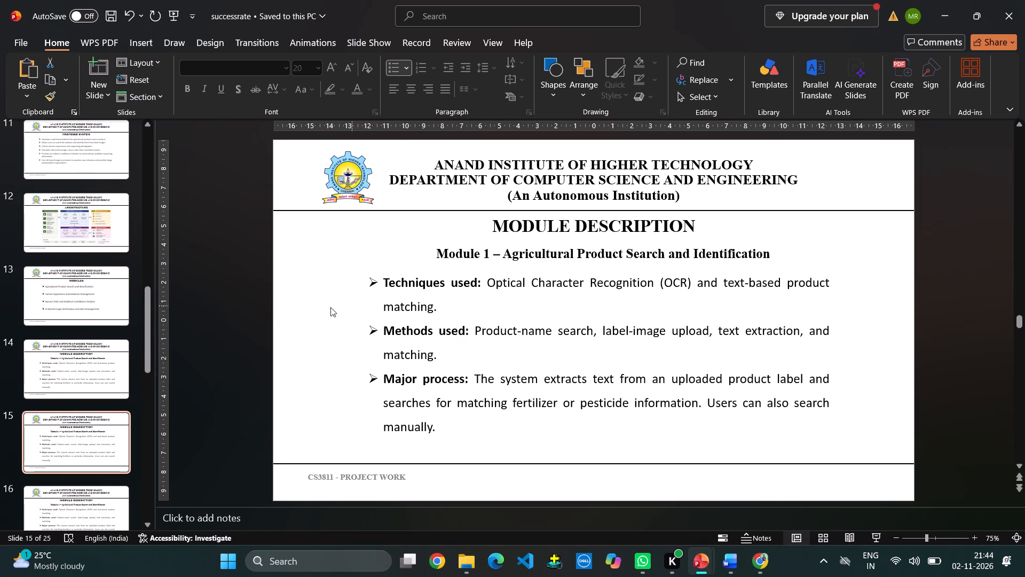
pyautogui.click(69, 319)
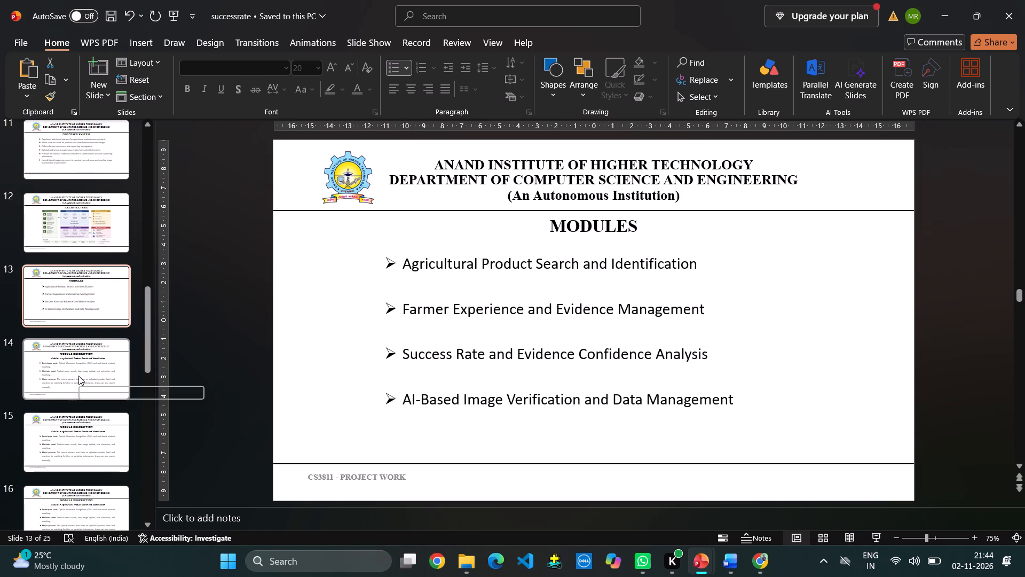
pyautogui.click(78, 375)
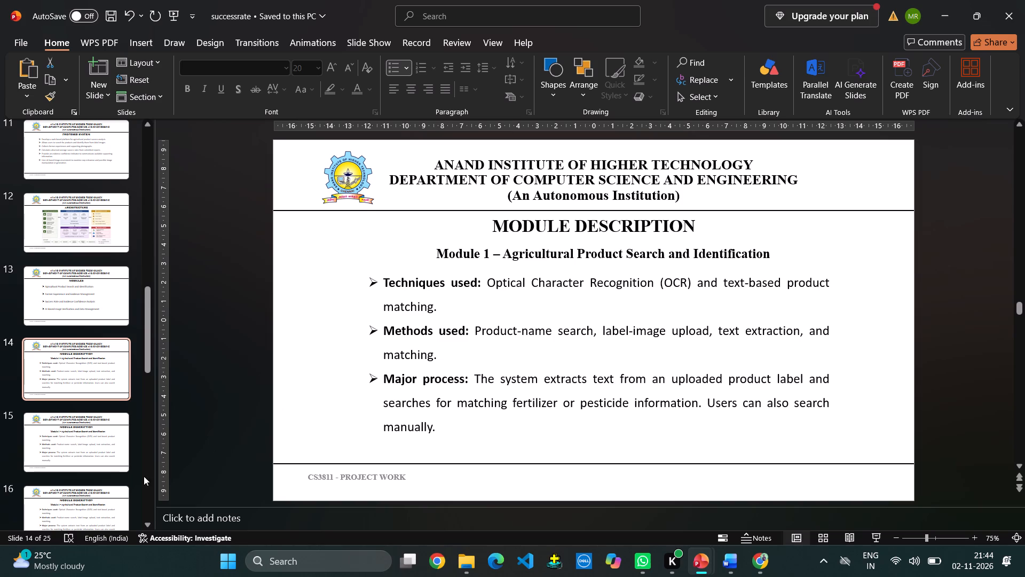
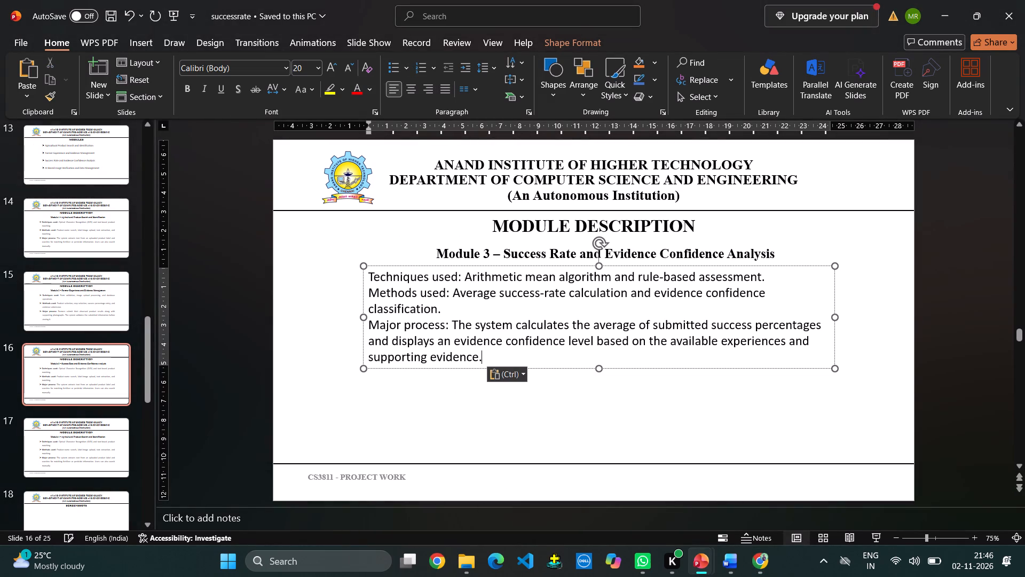
# Justify all three Module 3 paragraphs on slide 16 and give them arrow-style bullets.
pyautogui.click(439, 357)
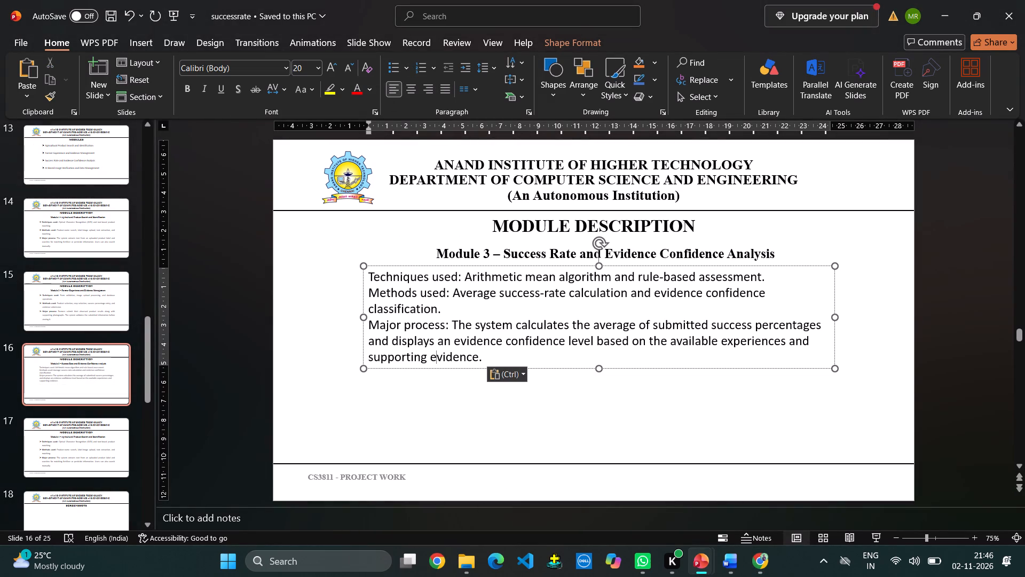
pyautogui.hotkey('ctrl', 'a')
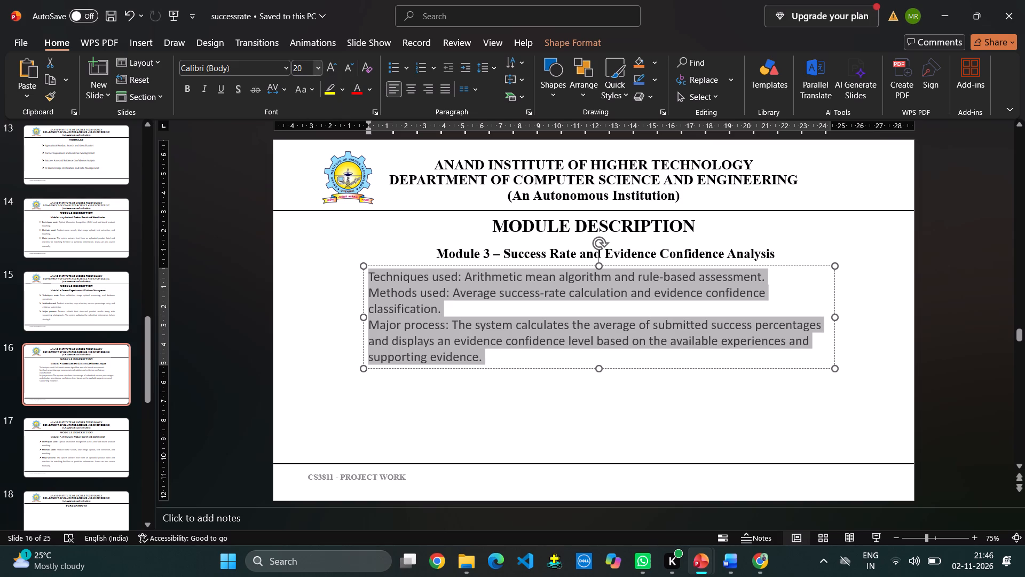
pyautogui.click(445, 91)
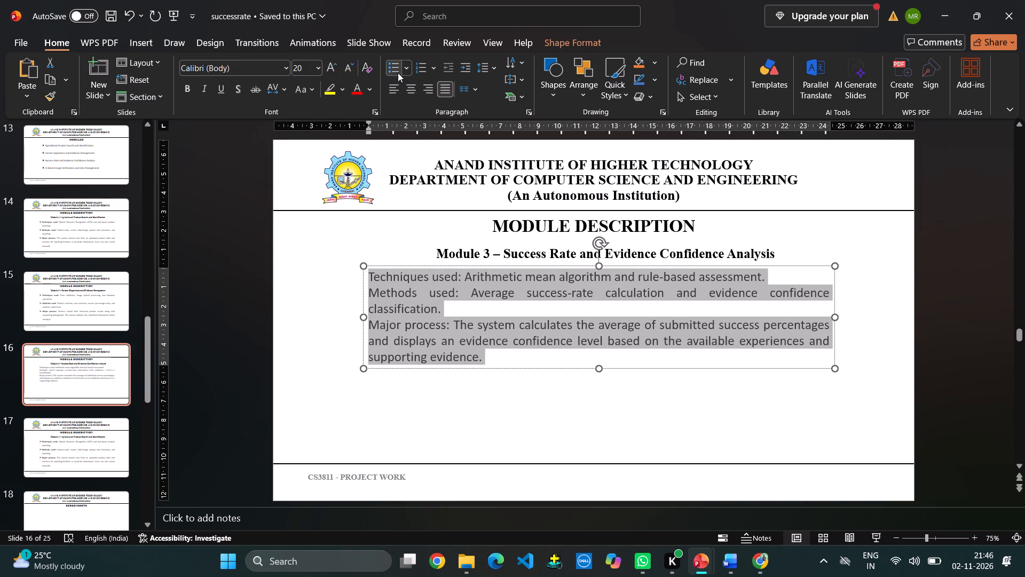
pyautogui.click(393, 66)
pyautogui.click(409, 66)
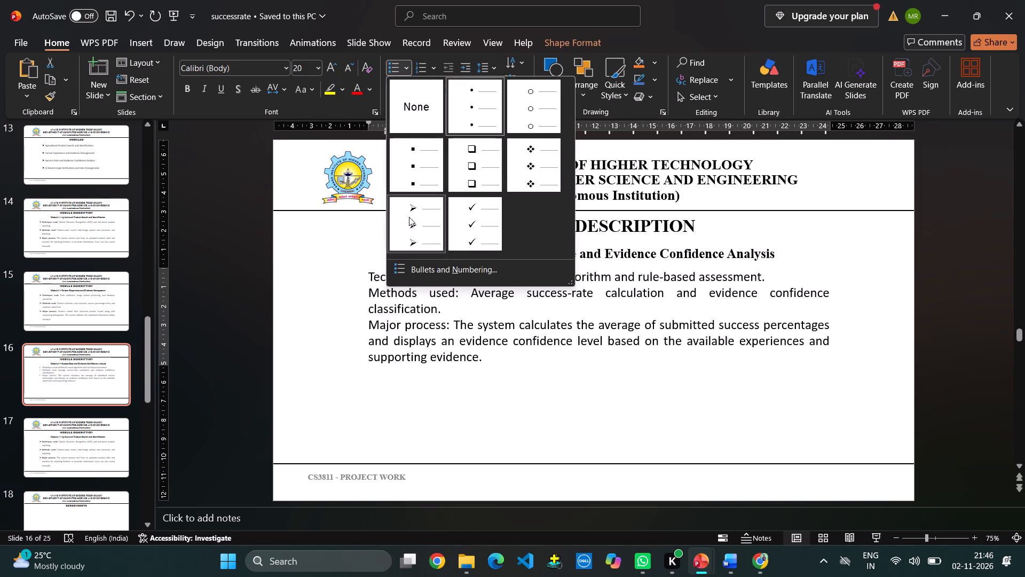
pyautogui.click(411, 222)
# Set the line spacing of the bulleted Module 3 points on slide 16 to 1.5.
pyautogui.click(487, 69)
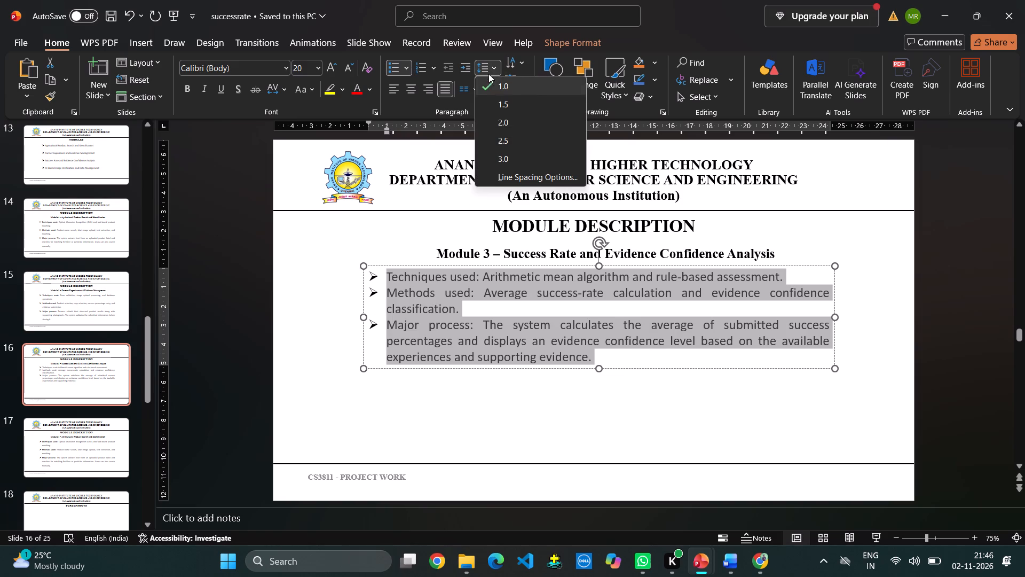
pyautogui.click(501, 111)
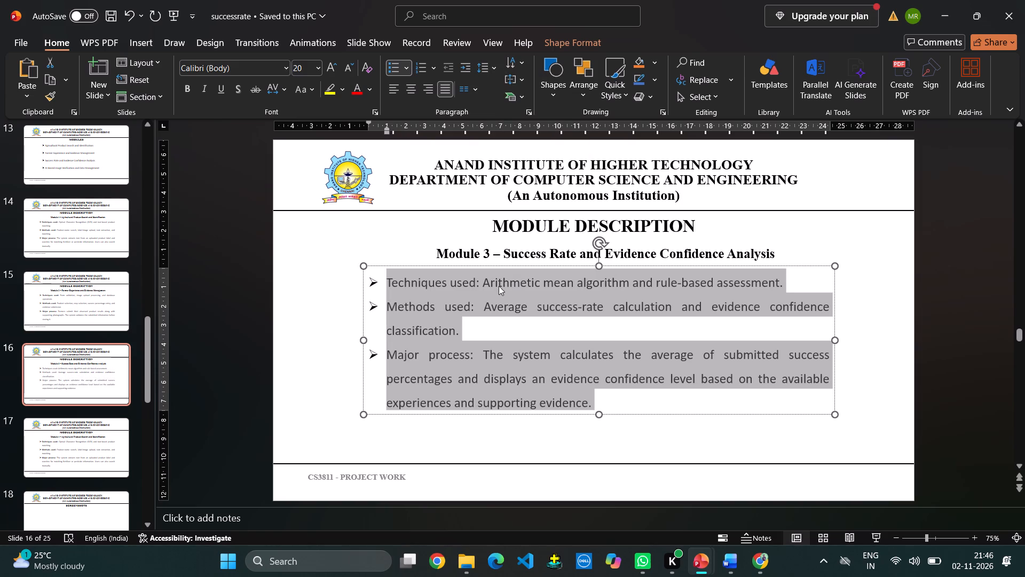
# Bold the labels "Techniques used:", "Methods used:" and "Major process:" in the Module 3 points on slide 16.
pyautogui.click(482, 278)
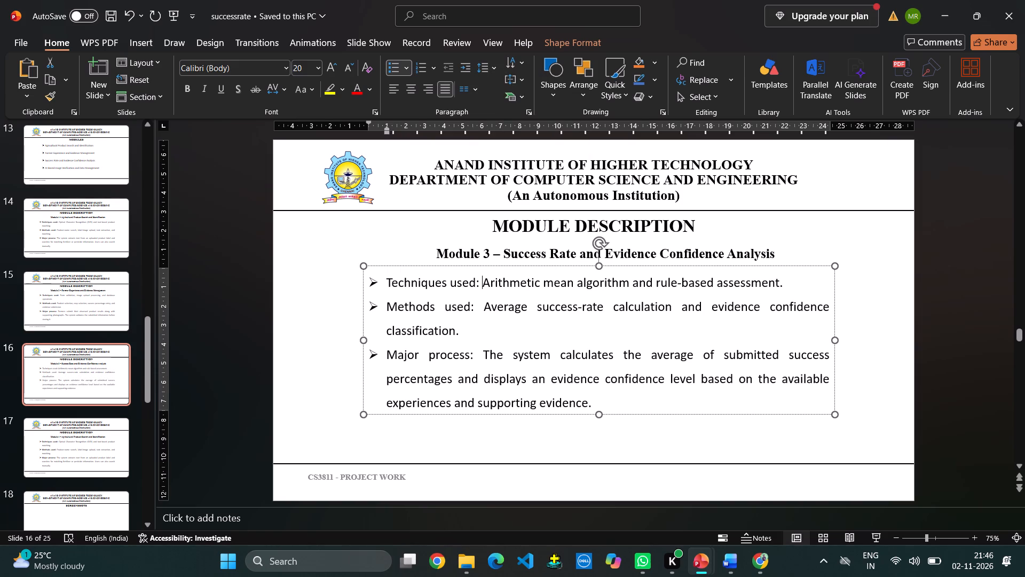
pyautogui.moveTo(478, 284); pyautogui.dragTo(399, 283)
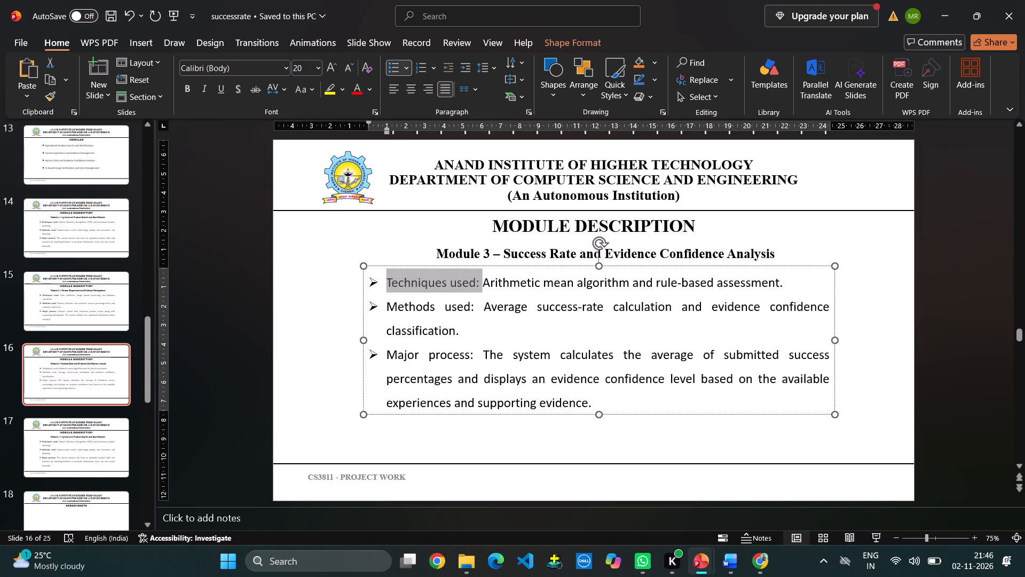
pyautogui.keyDown('ctrl'); pyautogui.moveTo(474, 306); pyautogui.dragTo(404, 304); pyautogui.keyUp('ctrl')
pyautogui.keyDown('ctrl'); pyautogui.moveTo(475, 357); pyautogui.dragTo(470, 356); pyautogui.keyUp('ctrl')
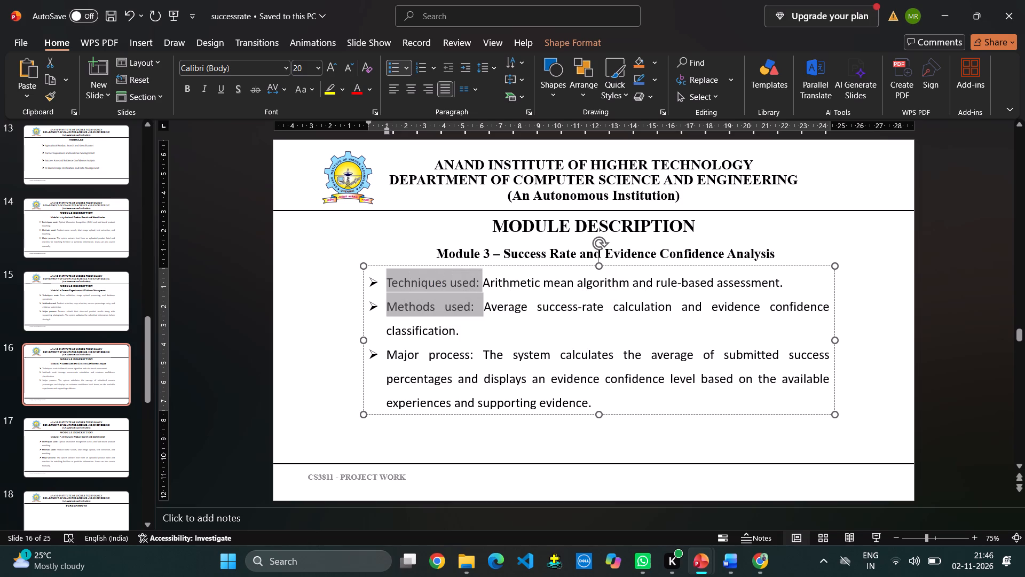
pyautogui.keyDown('ctrl'); pyautogui.moveTo(470, 356); pyautogui.dragTo(390, 351); pyautogui.keyUp('ctrl')
pyautogui.click(186, 85)
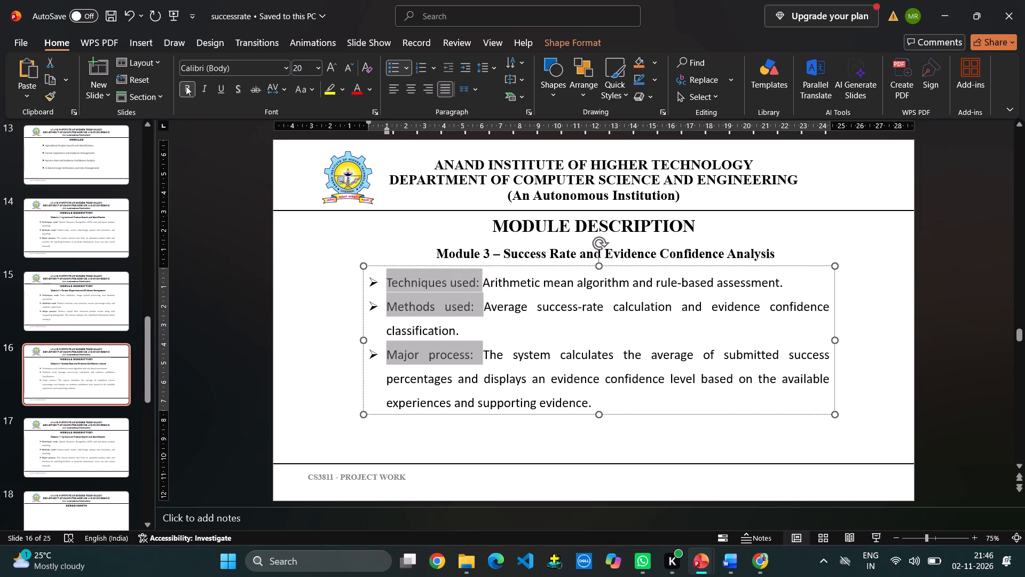
pyautogui.click(876, 353)
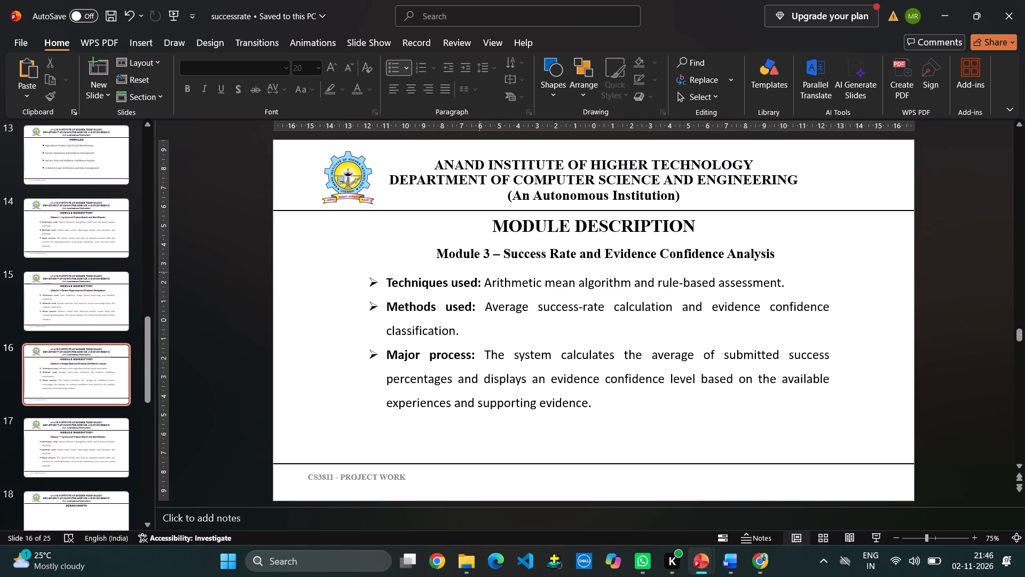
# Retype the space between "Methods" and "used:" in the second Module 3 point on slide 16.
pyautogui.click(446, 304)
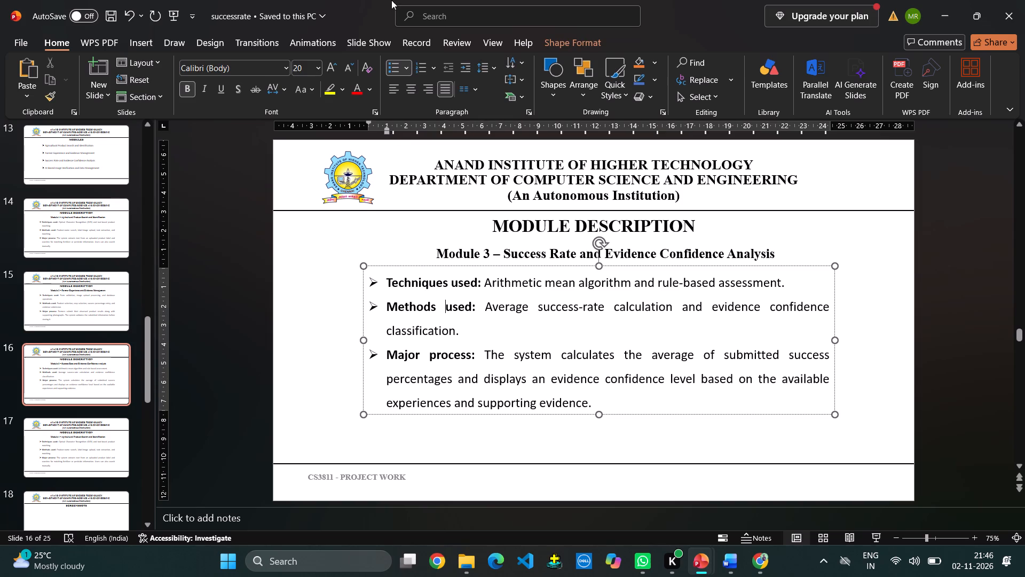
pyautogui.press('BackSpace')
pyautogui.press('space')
# Compare the layout and formatting of the Module Description slides 14, 15 and 16.
pyautogui.click(108, 305)
pyautogui.click(96, 374)
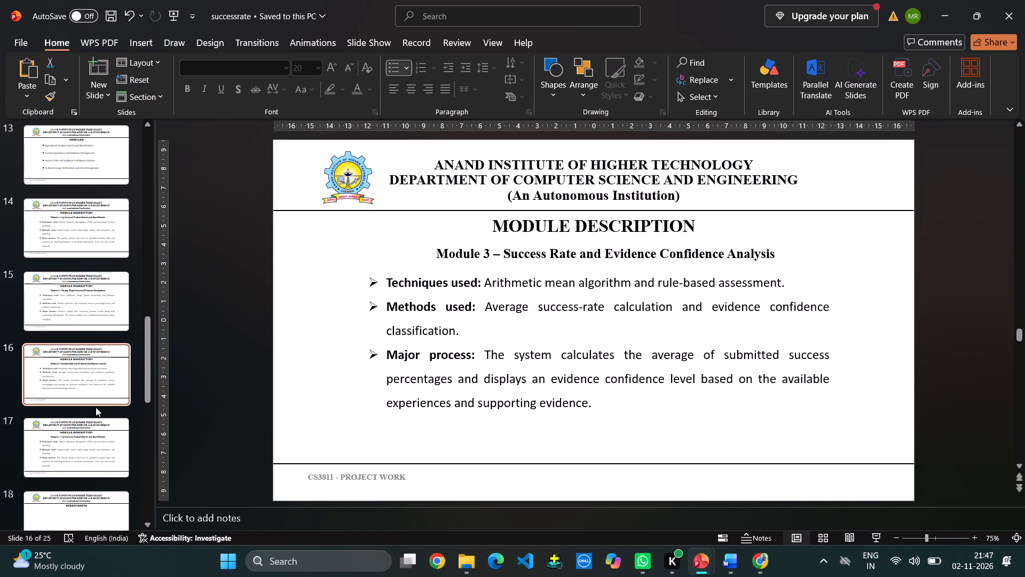
pyautogui.click(83, 313)
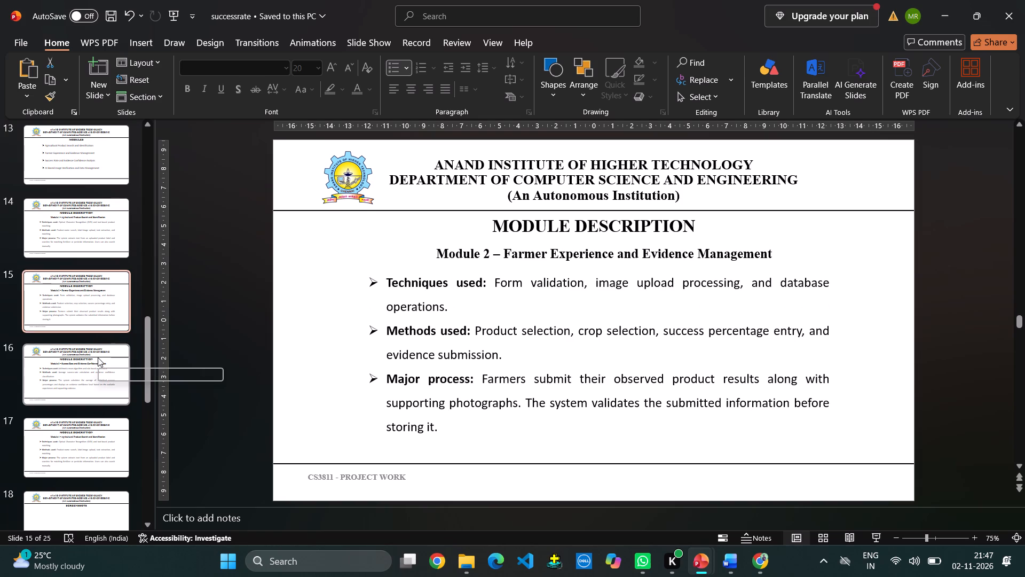
pyautogui.click(98, 357)
pyautogui.click(82, 285)
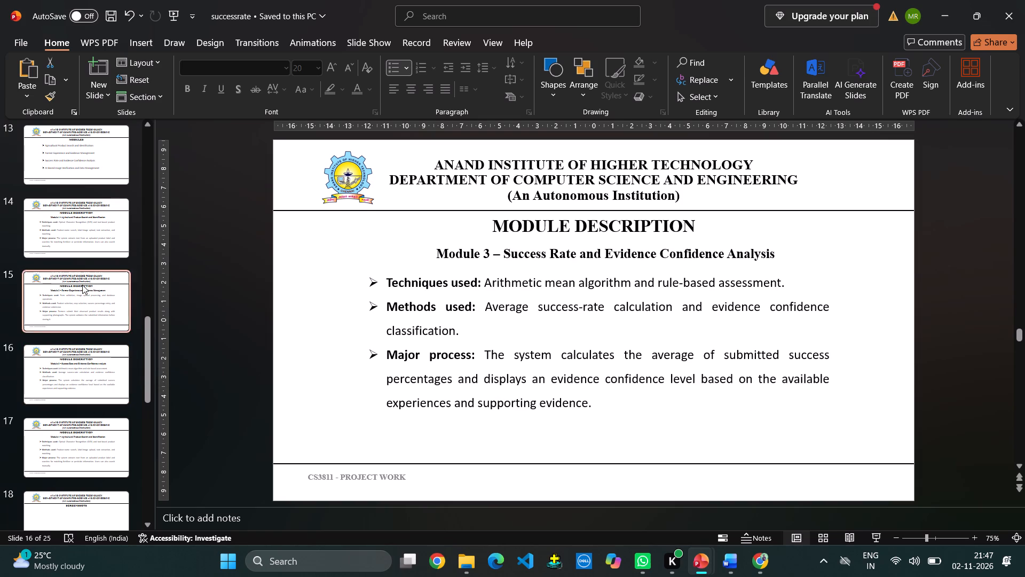
pyautogui.click(83, 252)
pyautogui.click(83, 298)
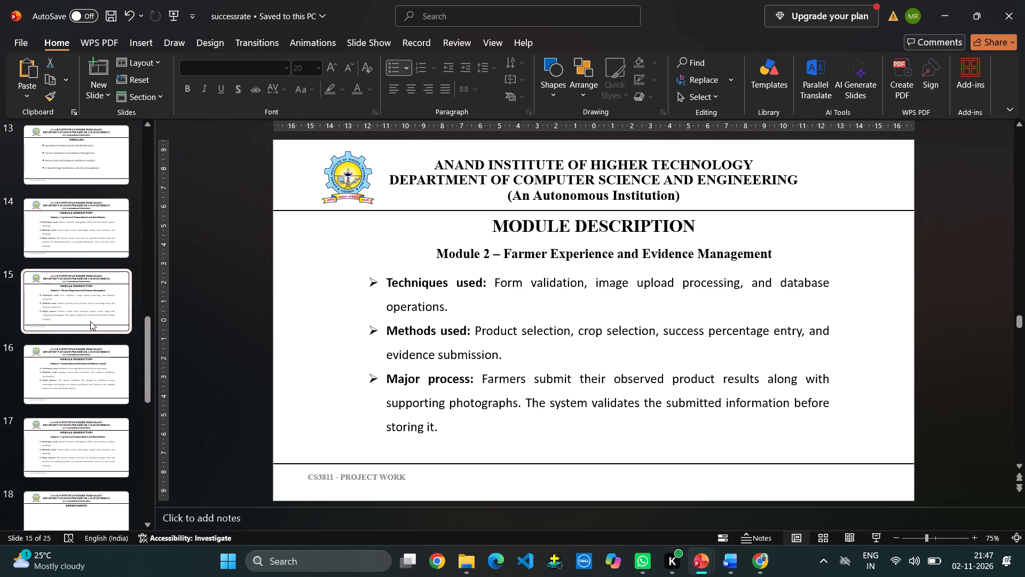
pyautogui.click(97, 357)
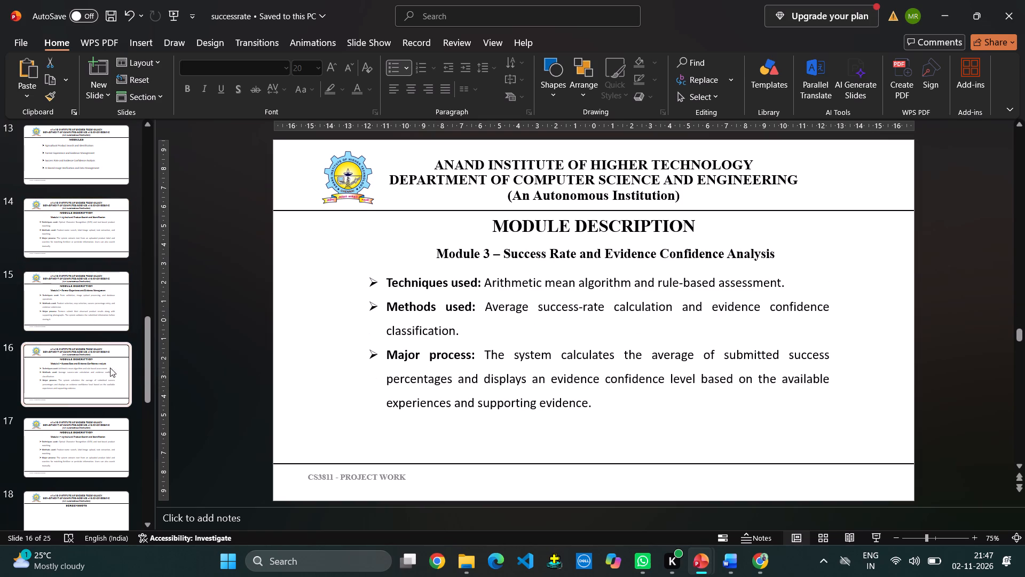
pyautogui.click(104, 301)
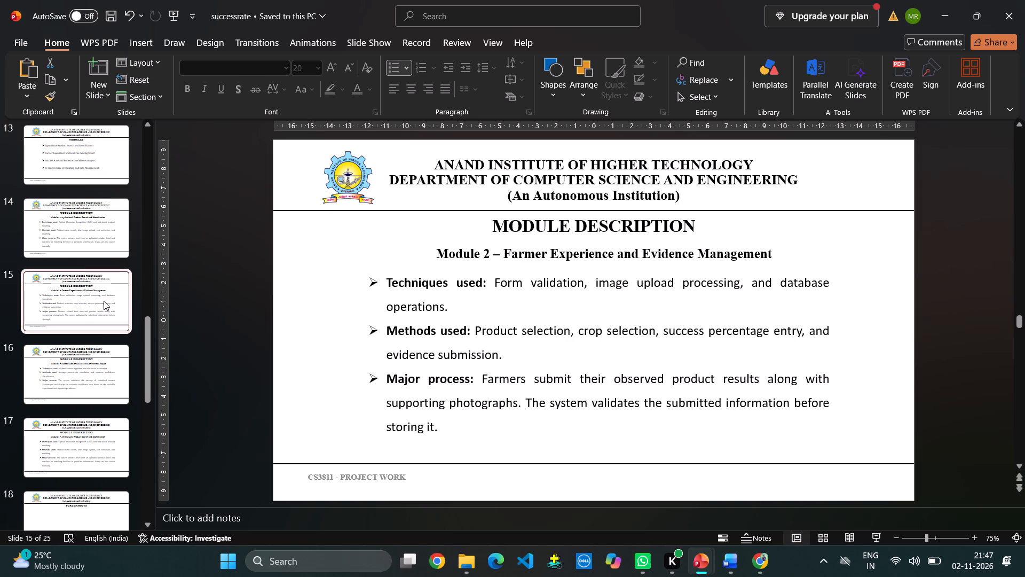
# Replace the module heading on slide 17 with ChatGPT's "Module 4 – AI-Based Image Verification and Data Management".
pyautogui.click(91, 435)
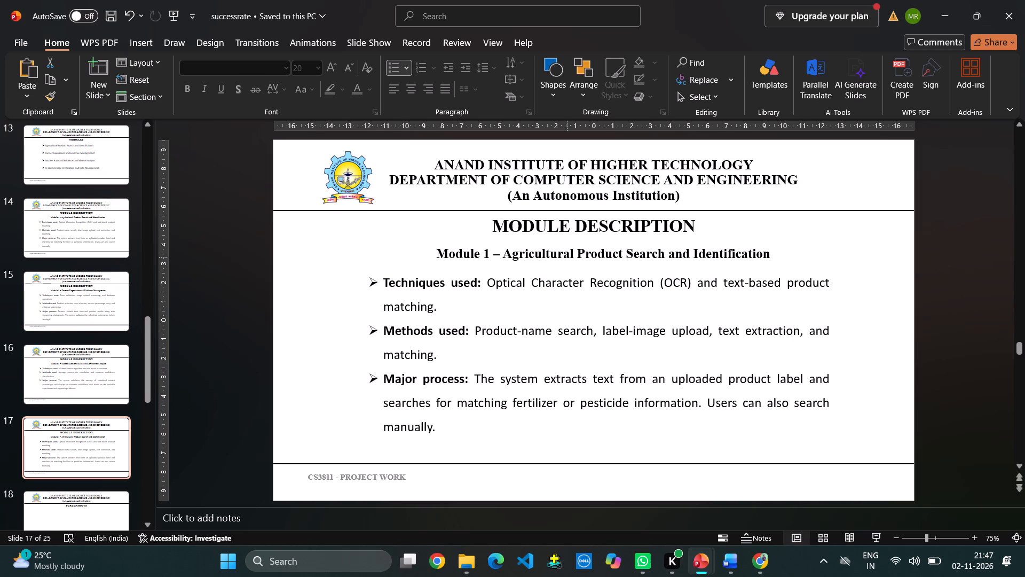
pyautogui.click(567, 257)
pyautogui.hotkey('alt', 'Tab')
pyautogui.scroll(-2, 559, 395)
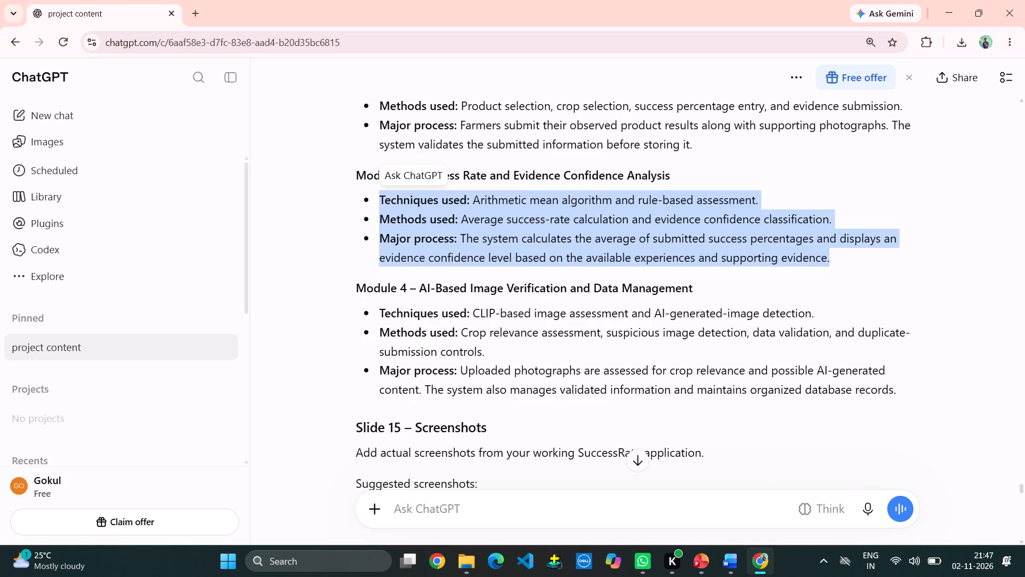
pyautogui.moveTo(353, 289); pyautogui.dragTo(733, 294)
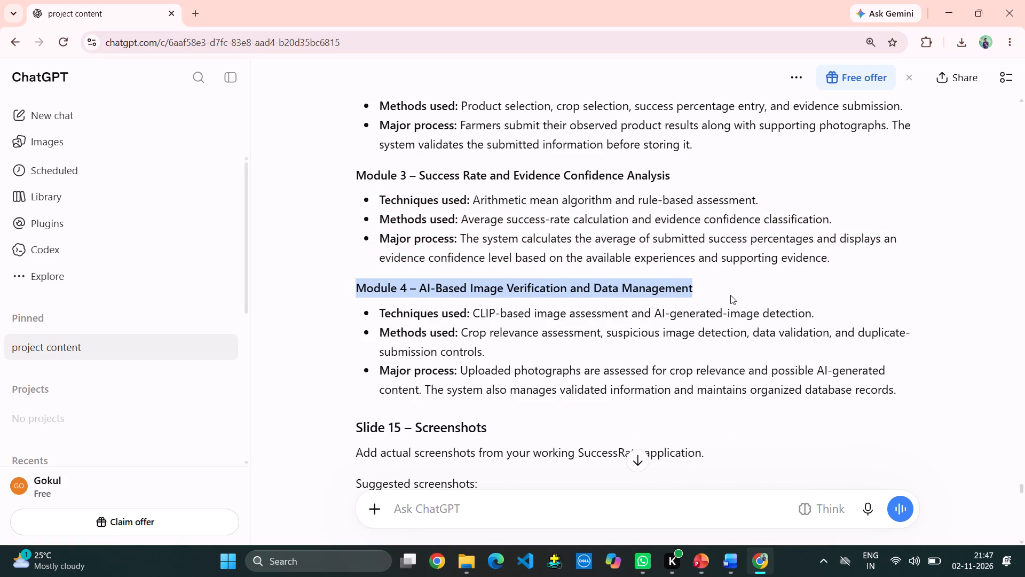
pyautogui.hotkey('ctrl', 'c')
pyautogui.hotkey('alt', 'Tab')
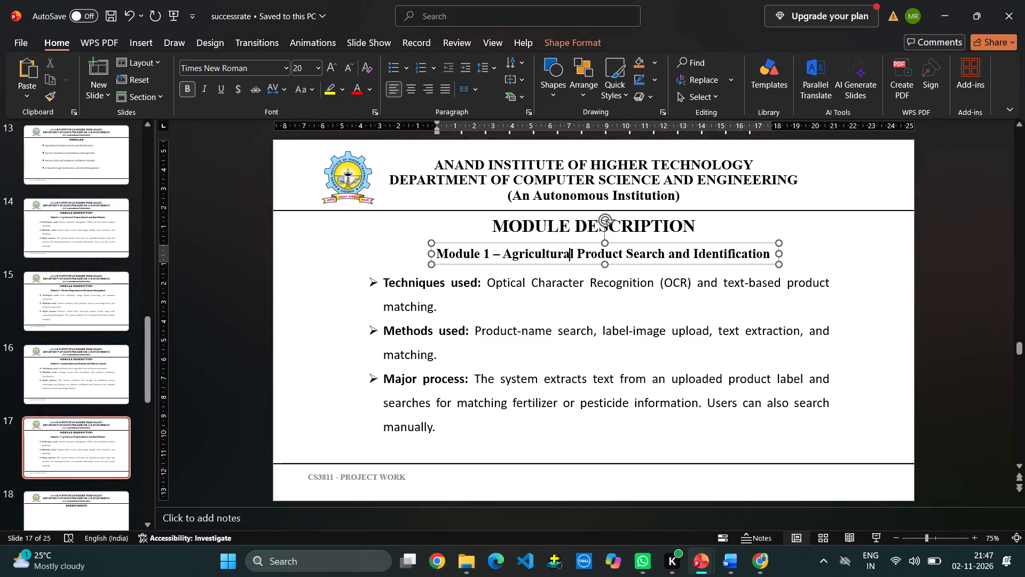
pyautogui.click(514, 255)
pyautogui.hotkey('ctrl', 'a')
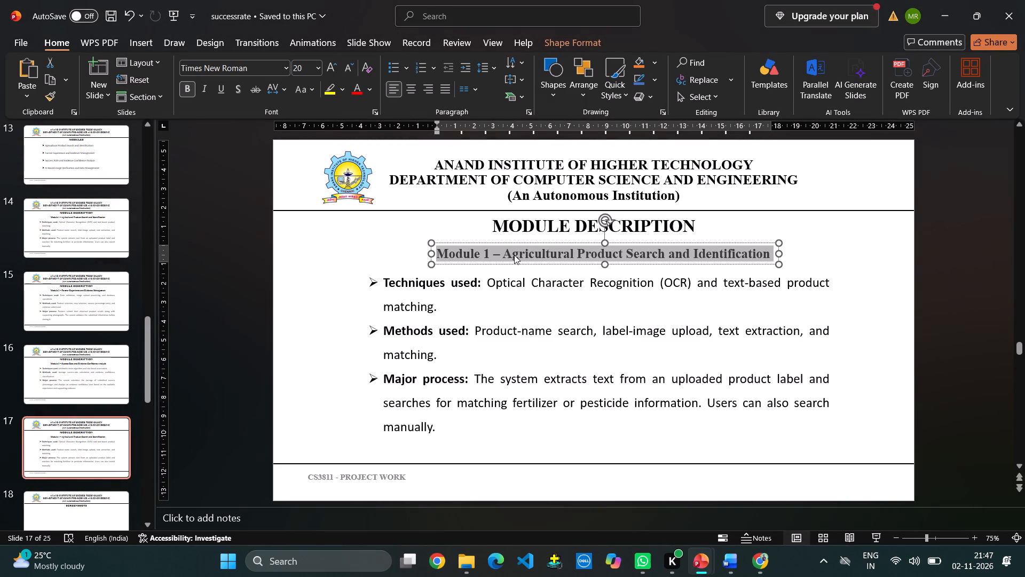
pyautogui.hotkey('ctrl', 'v')
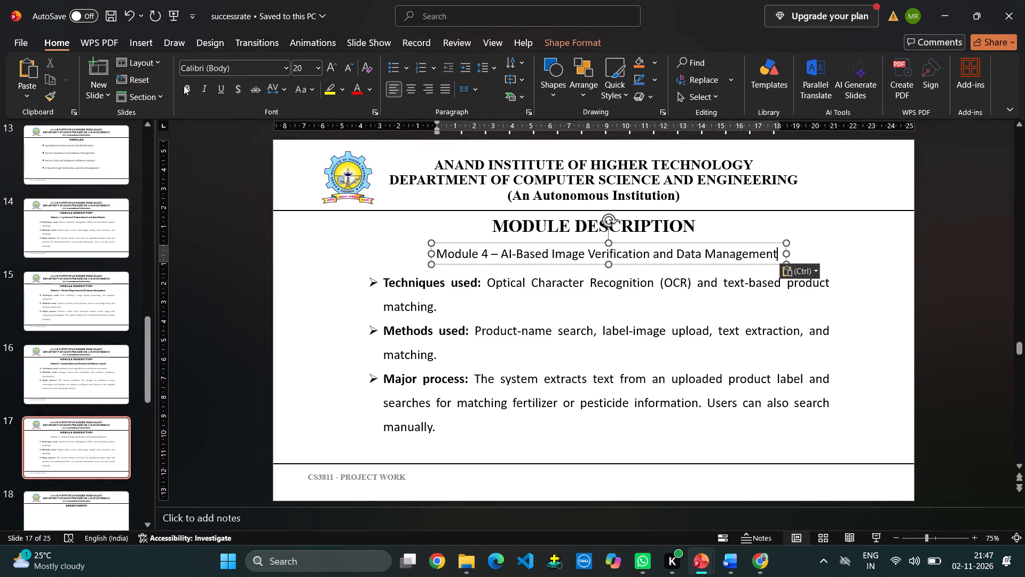
# Format the Module 4 heading on slide 17 as bold Times New Roman.
pyautogui.click(490, 252)
pyautogui.hotkey('ctrl', 'a')
pyautogui.click(288, 68)
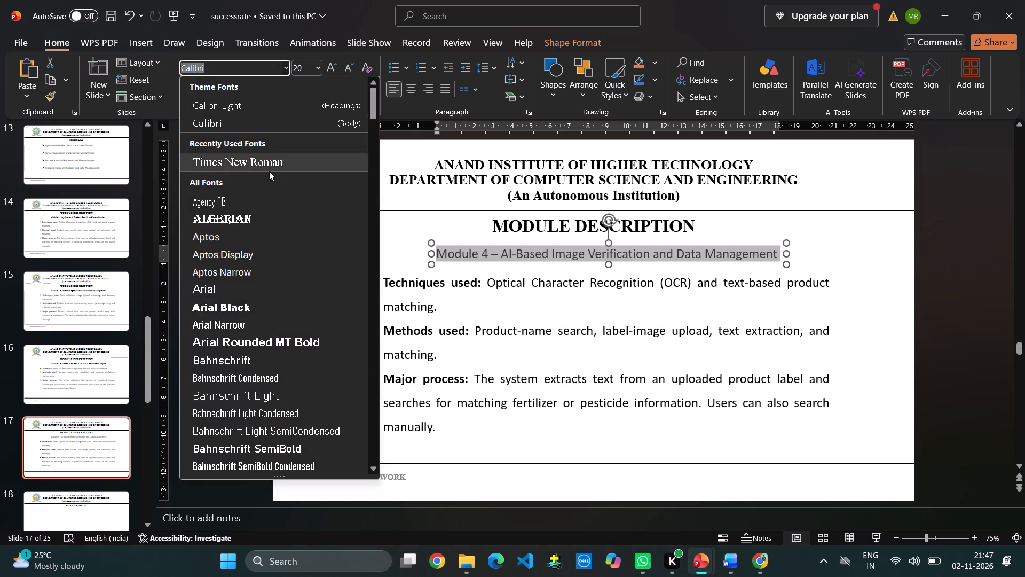
pyautogui.click(242, 170)
pyautogui.click(189, 85)
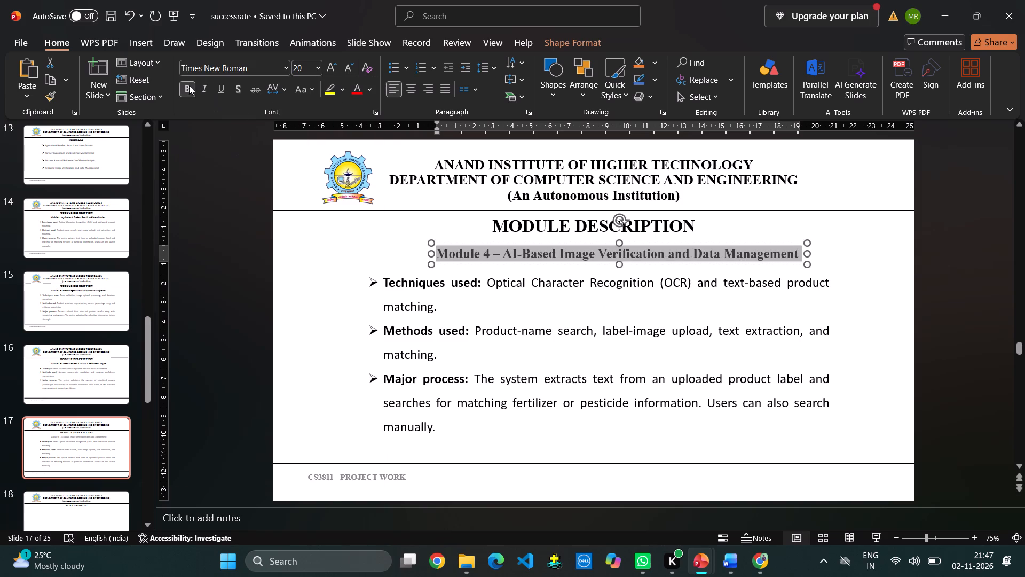